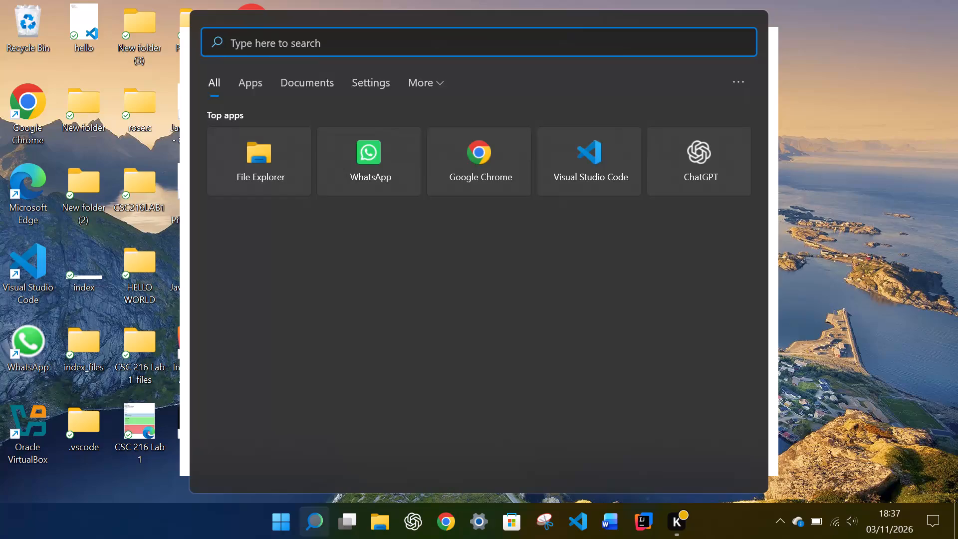
Find and launch Word, and create a new blank document.
click(267, 42)
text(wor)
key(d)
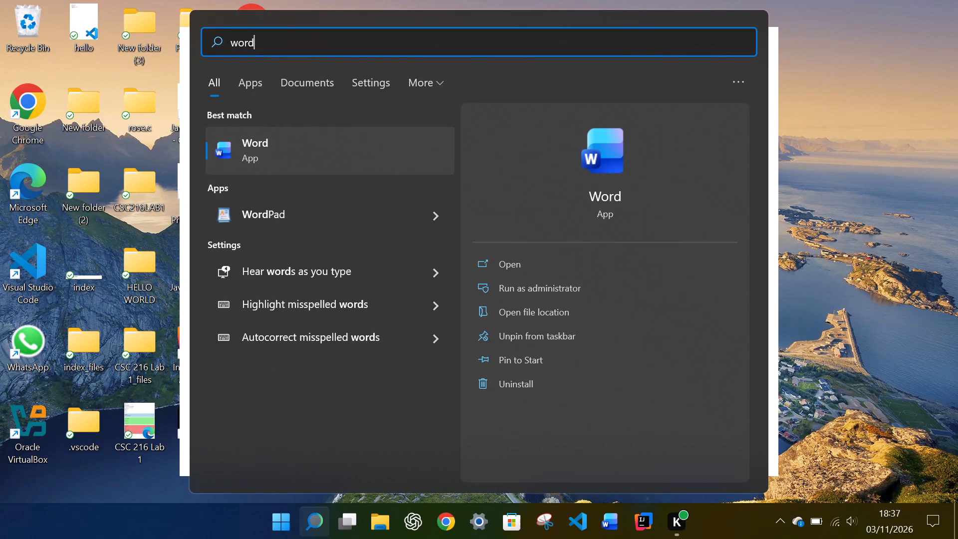
double_click(279, 149)
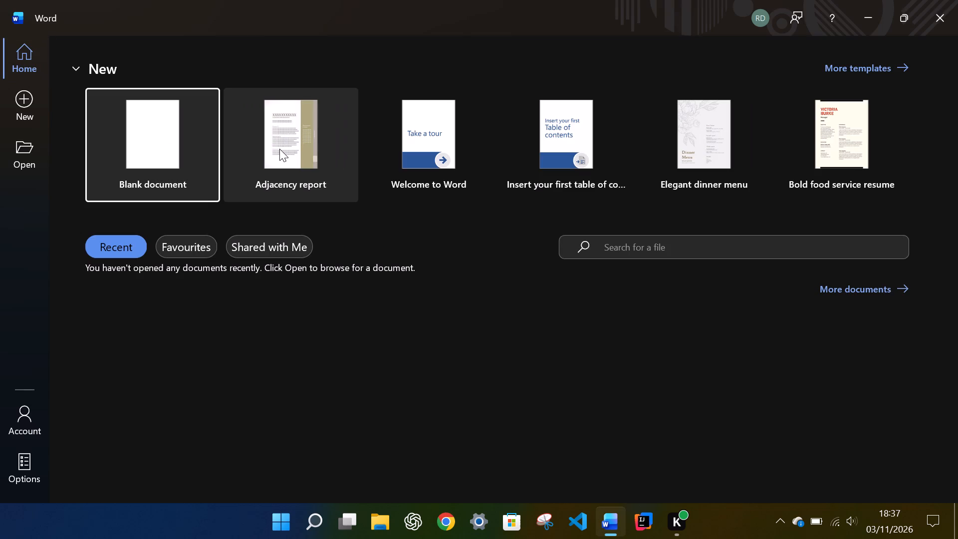
double_click(170, 146)
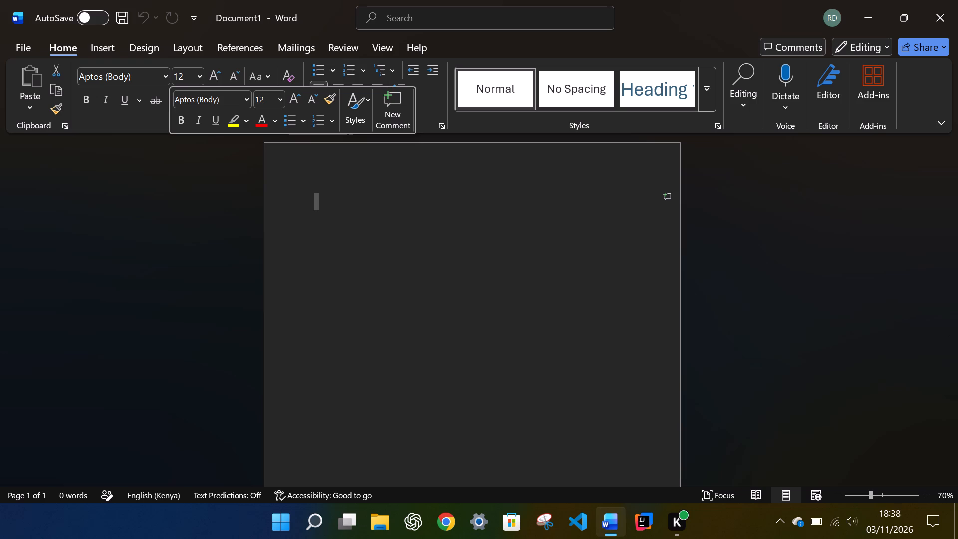
Enter the first heading line "ST . AUGUSTINE'S SENIOPR SEMINARY" at the top of the page, indented by five spaces.
click(365, 176)
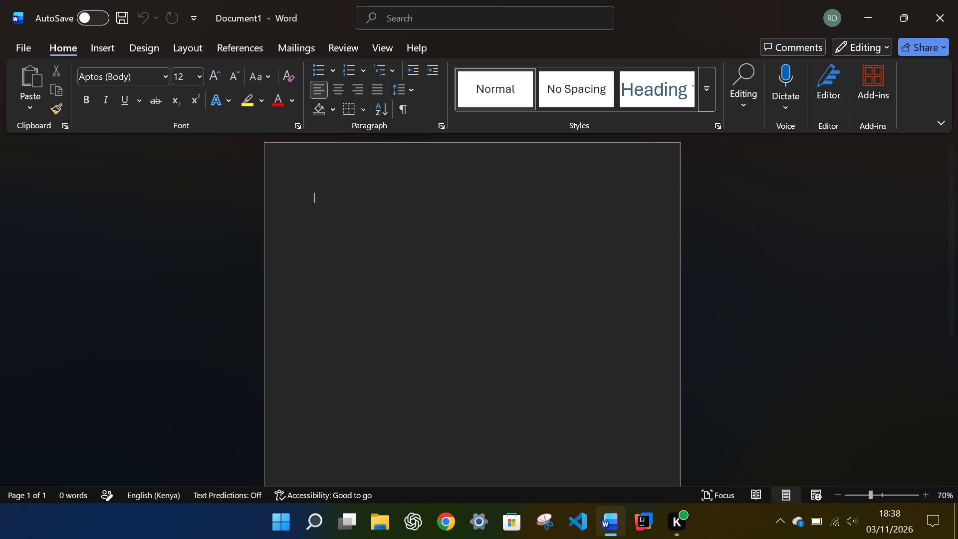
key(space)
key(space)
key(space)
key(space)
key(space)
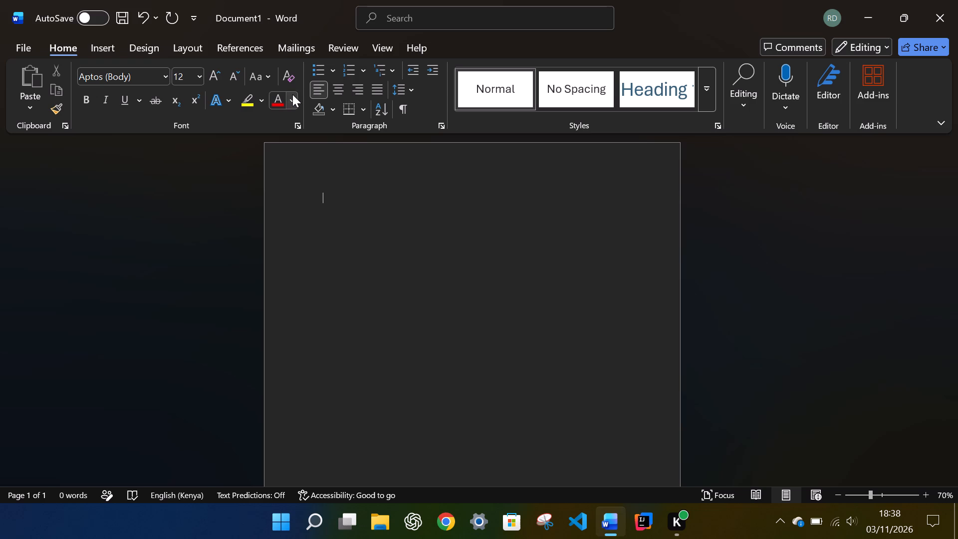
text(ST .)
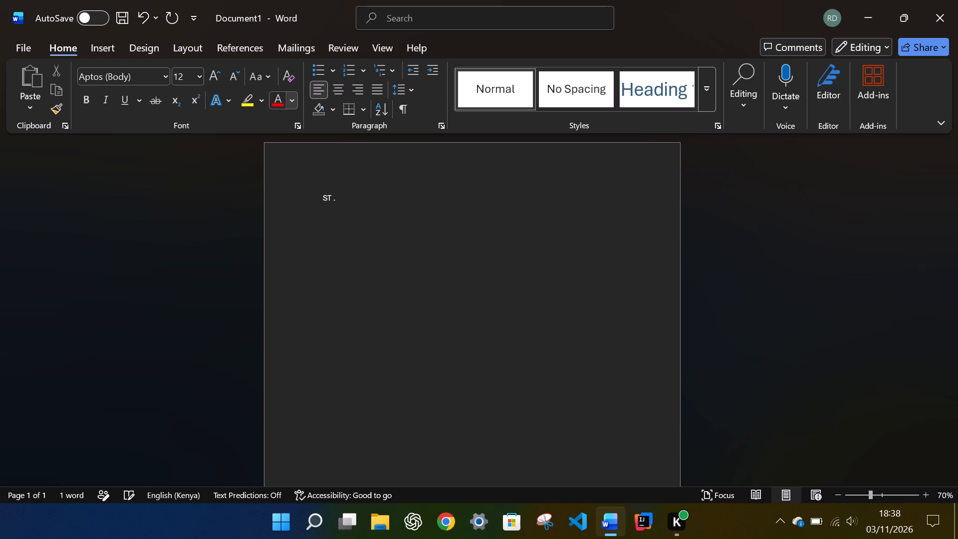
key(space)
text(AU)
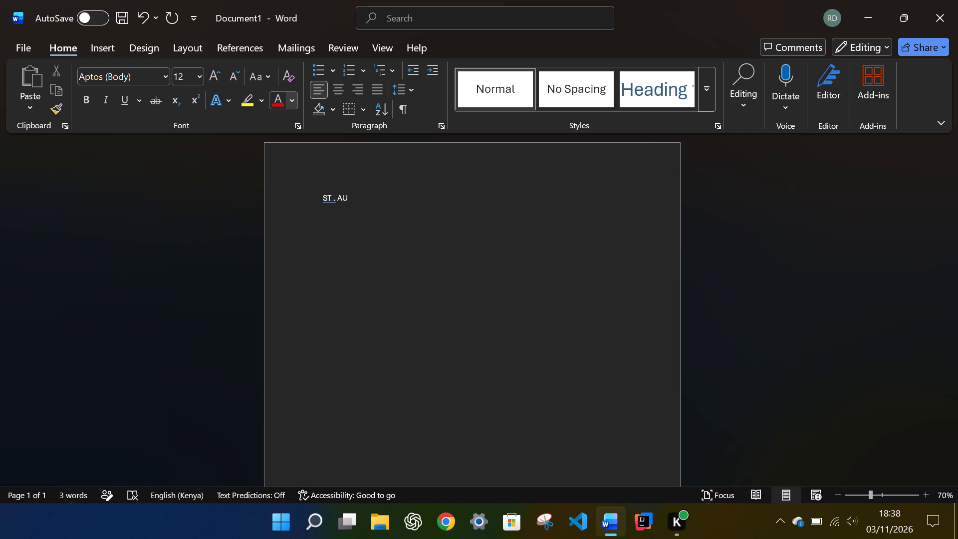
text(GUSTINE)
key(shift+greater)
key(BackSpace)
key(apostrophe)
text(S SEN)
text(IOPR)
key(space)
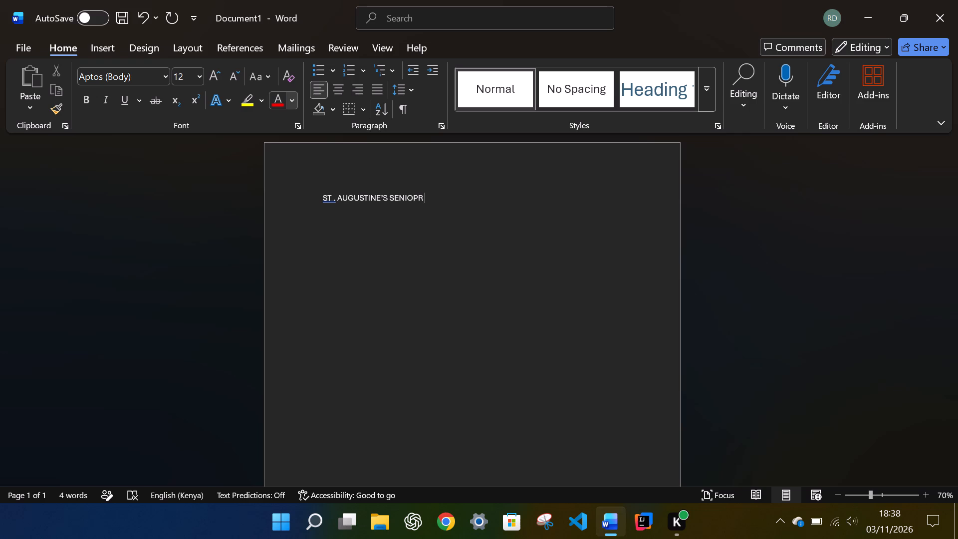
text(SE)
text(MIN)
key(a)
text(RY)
Add a second heading line reading "OF PHILOSOPY-MABANGA", indented by ten spaces.
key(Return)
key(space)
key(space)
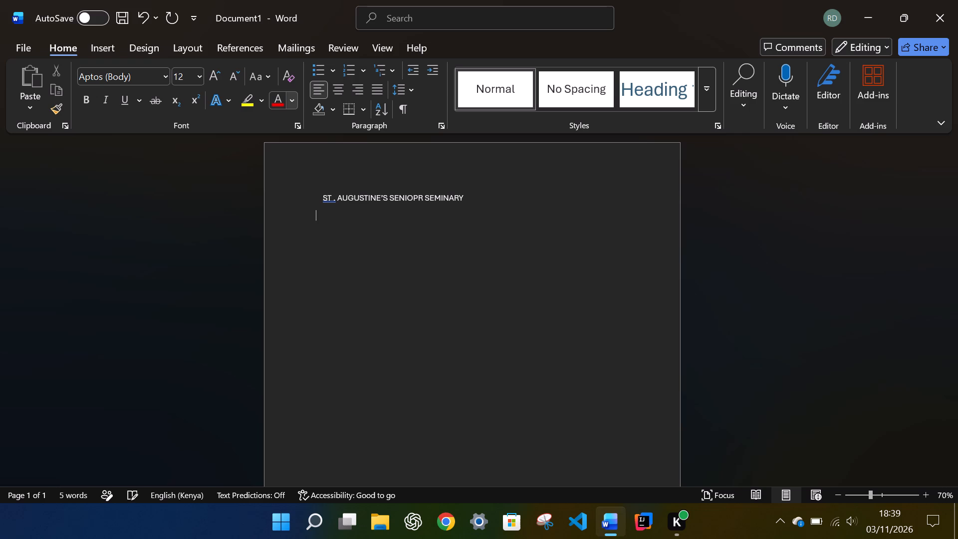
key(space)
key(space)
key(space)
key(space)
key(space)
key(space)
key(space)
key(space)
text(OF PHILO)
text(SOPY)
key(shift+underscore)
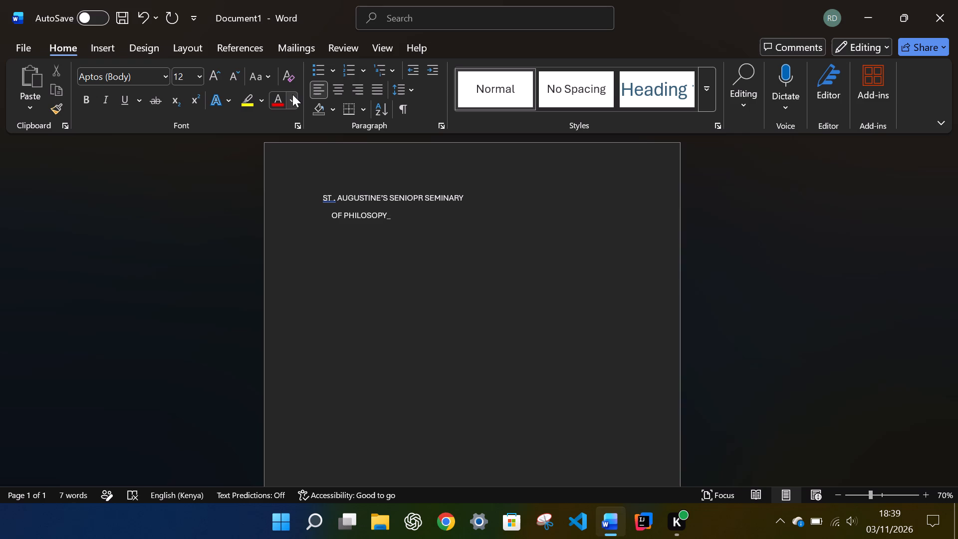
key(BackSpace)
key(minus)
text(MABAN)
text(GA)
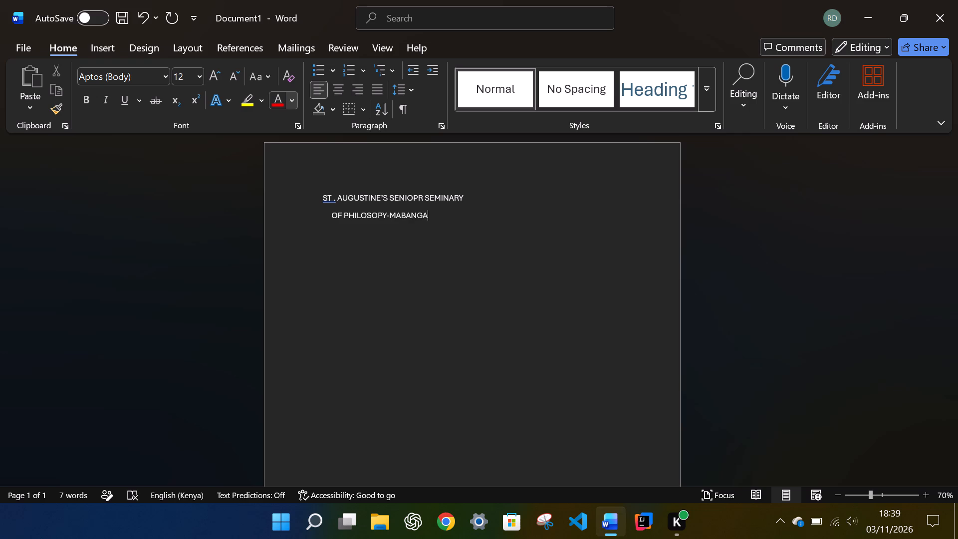
Shift the first heading line to the middle of the page with 20 more leading spaces.
click(321, 197)
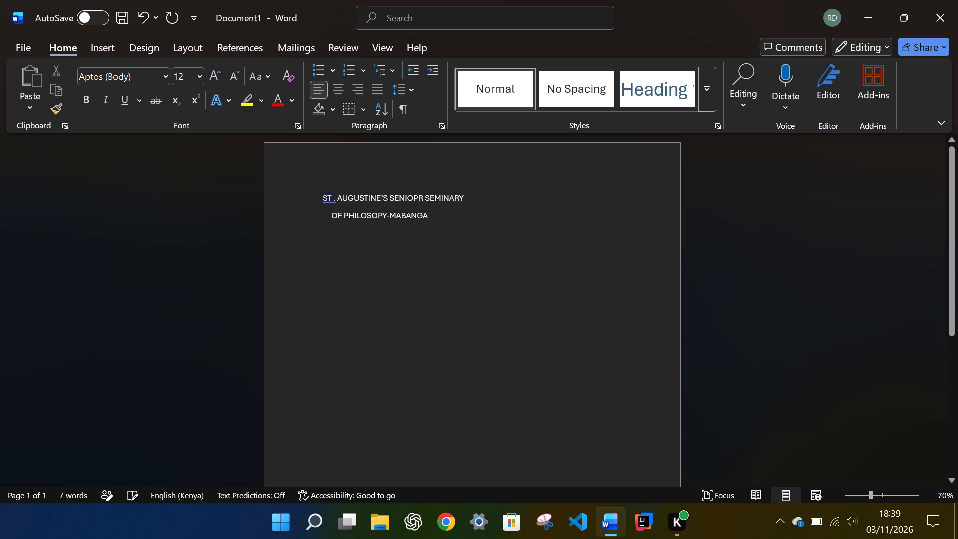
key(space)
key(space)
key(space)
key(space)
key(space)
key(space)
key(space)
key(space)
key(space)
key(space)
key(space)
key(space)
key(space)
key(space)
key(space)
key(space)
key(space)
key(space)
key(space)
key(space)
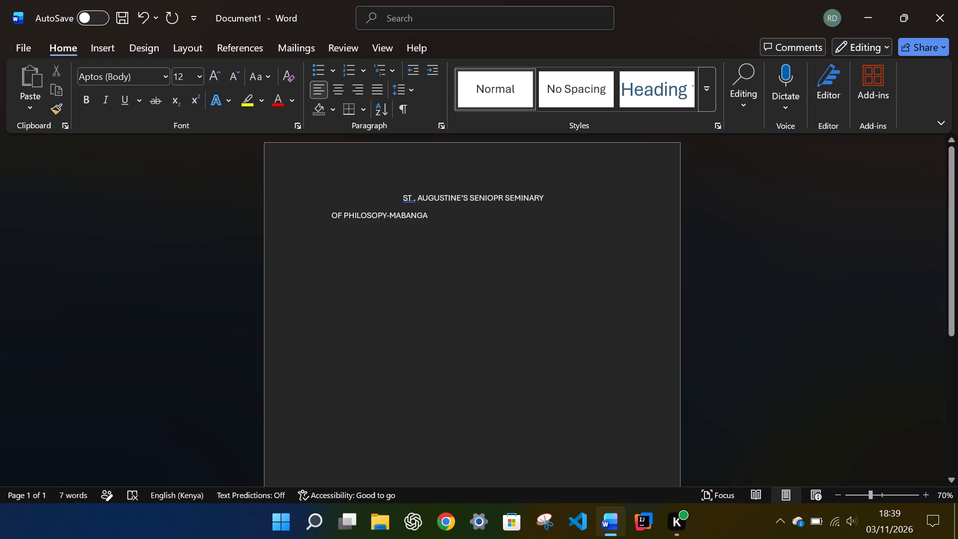
Shift the "OF PHILOSOPY-MABANGA" line under the first heading line with 20 more leading spaces.
click(328, 214)
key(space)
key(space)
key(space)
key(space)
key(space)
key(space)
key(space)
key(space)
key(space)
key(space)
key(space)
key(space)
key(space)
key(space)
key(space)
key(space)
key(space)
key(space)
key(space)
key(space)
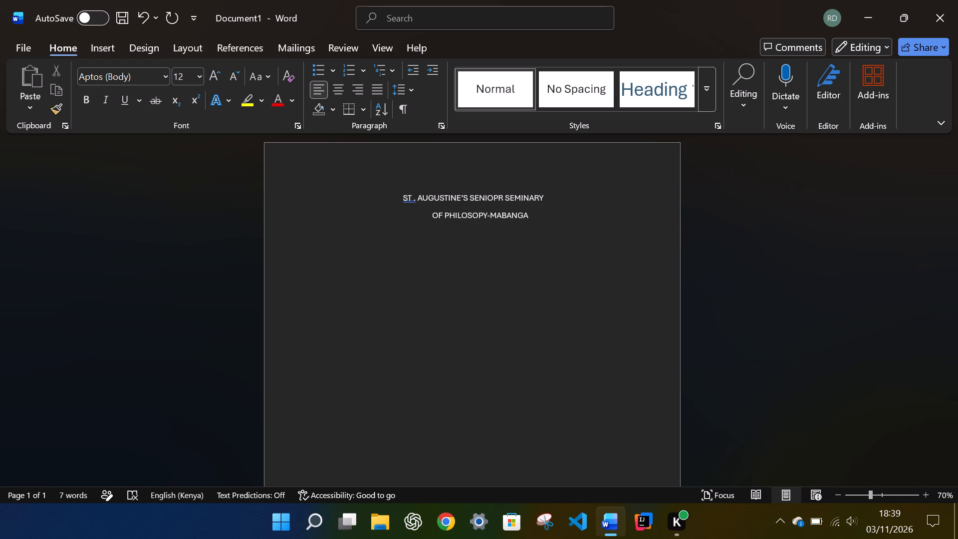
Set the font size of both heading lines, from "ST ." through "OF PHILOSOPY-MABANGA", to 16.
click(543, 197)
drag(543, 197, 412, 209)
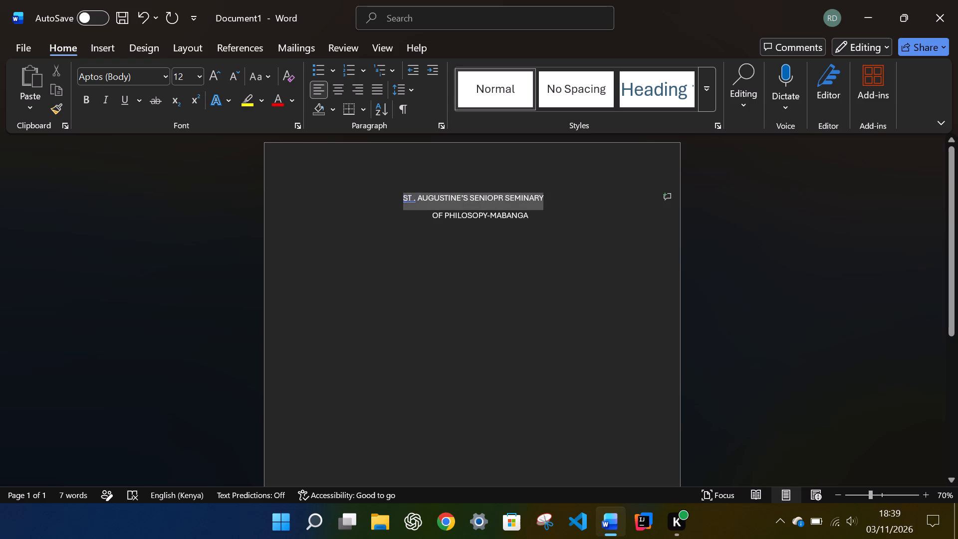
drag(412, 209, 431, 211)
click(390, 194)
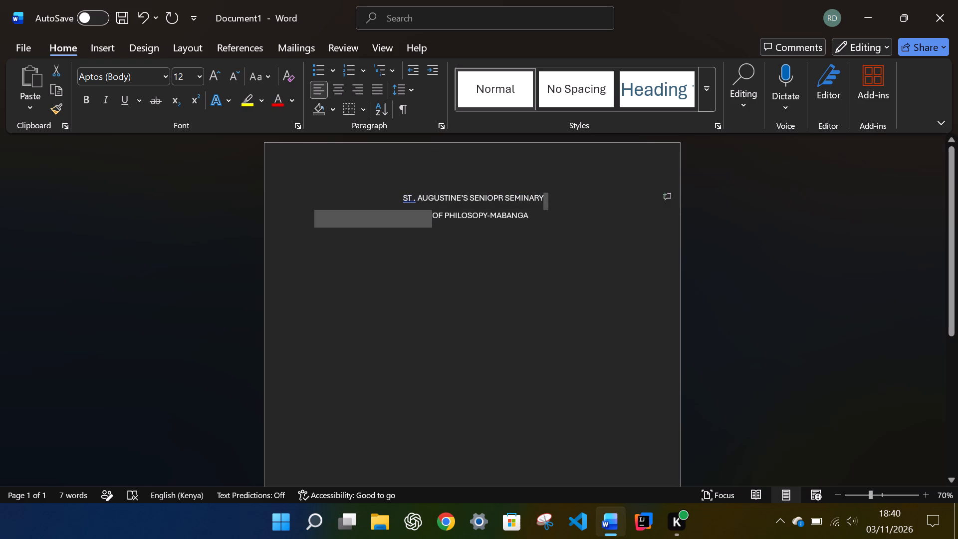
click(401, 197)
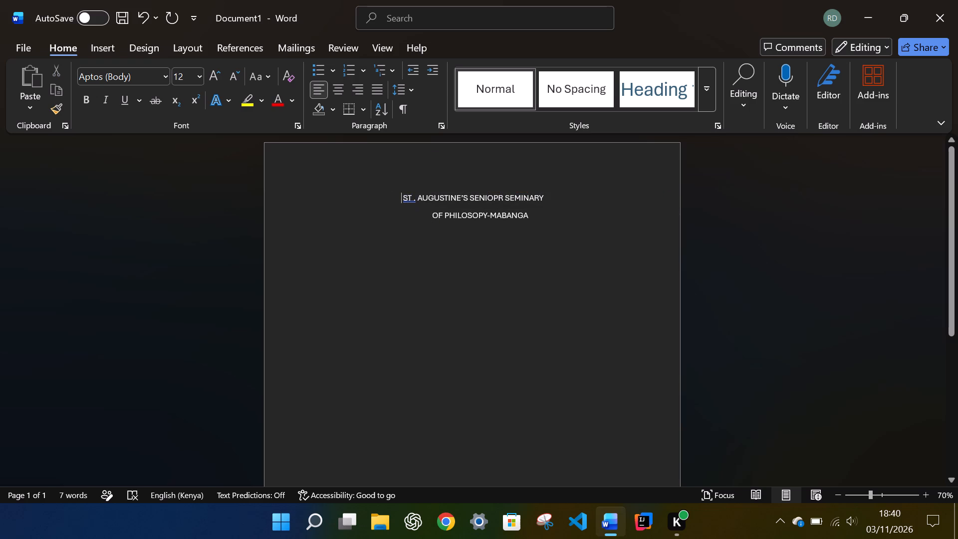
drag(401, 197, 430, 200)
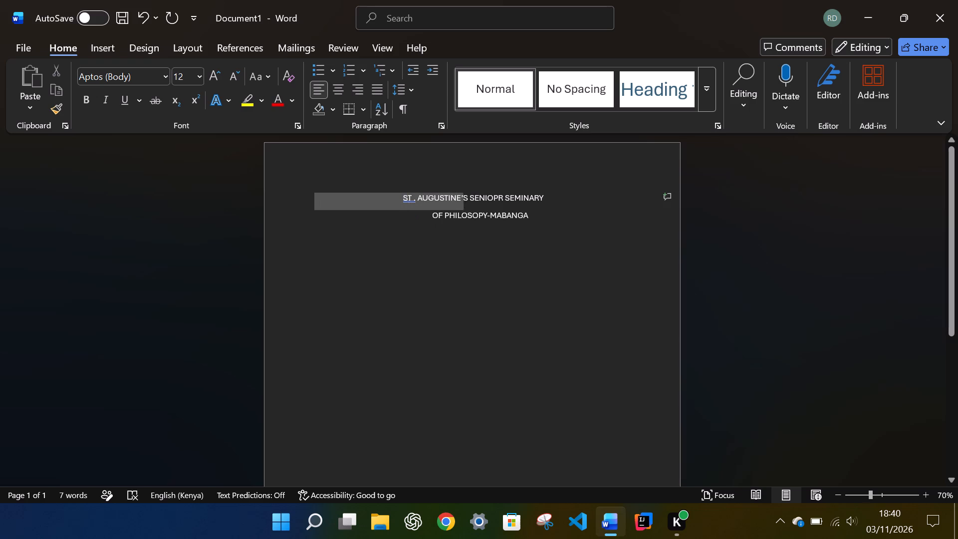
drag(430, 200, 455, 203)
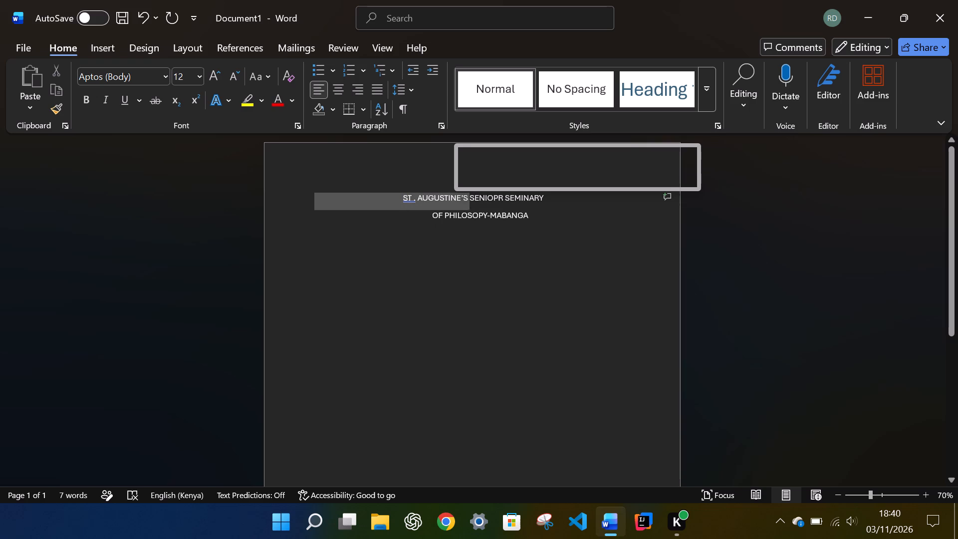
click(545, 241)
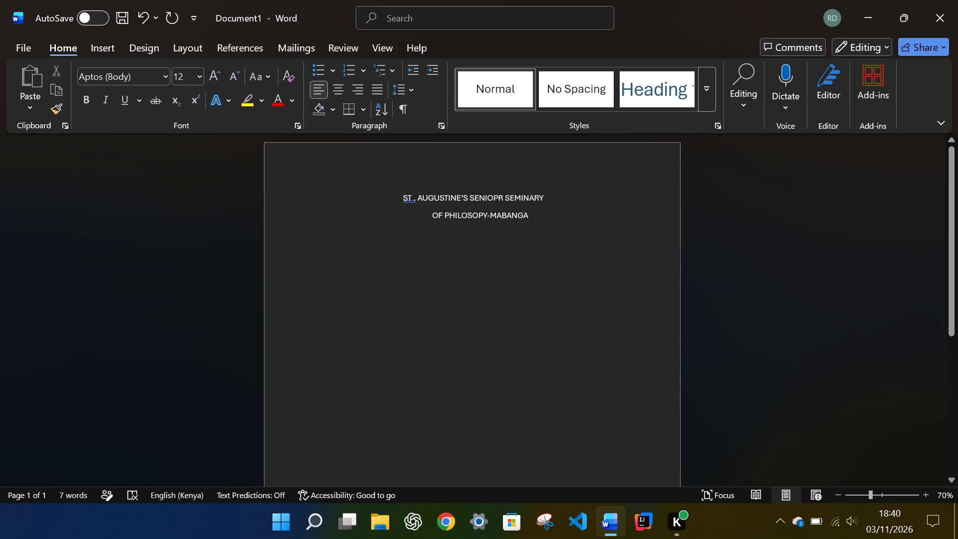
click(536, 213)
drag(536, 213, 420, 212)
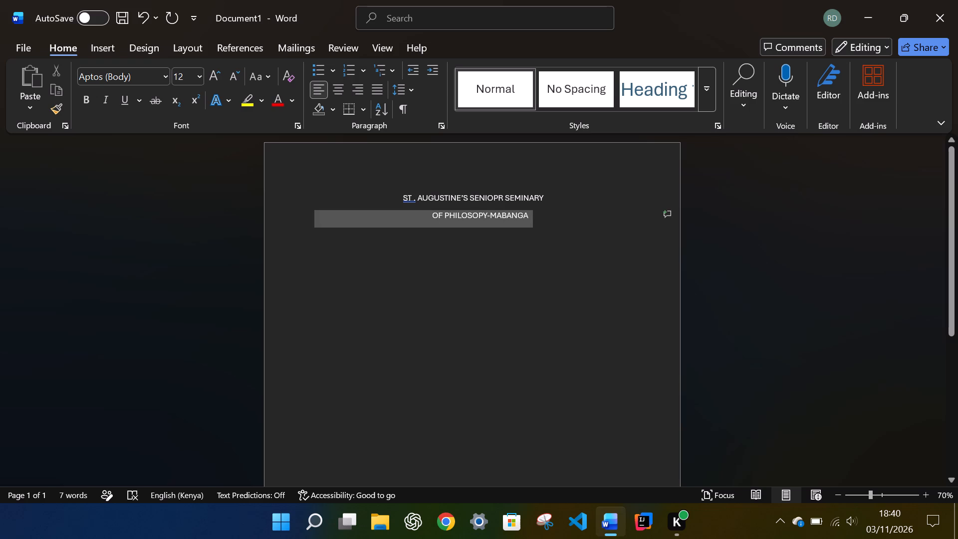
drag(420, 212, 434, 212)
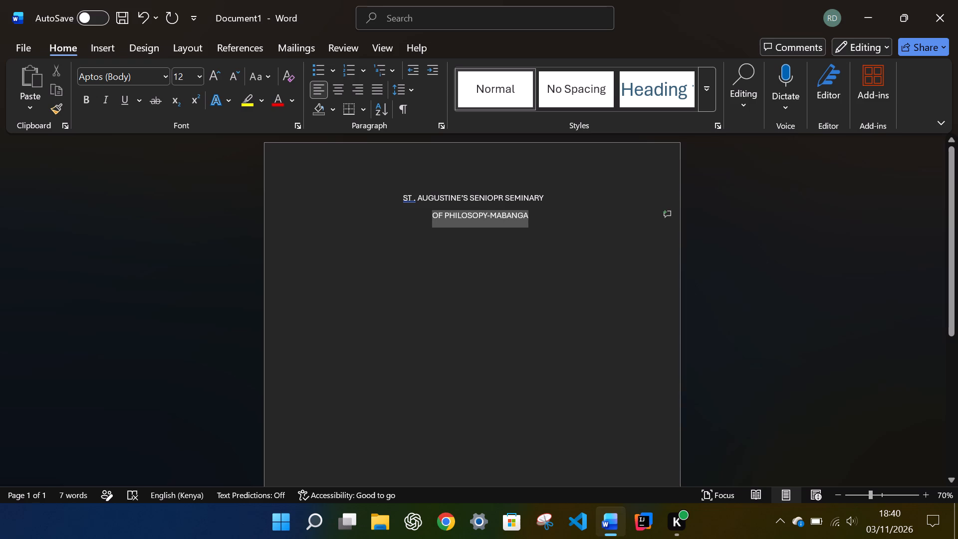
drag(434, 212, 422, 190)
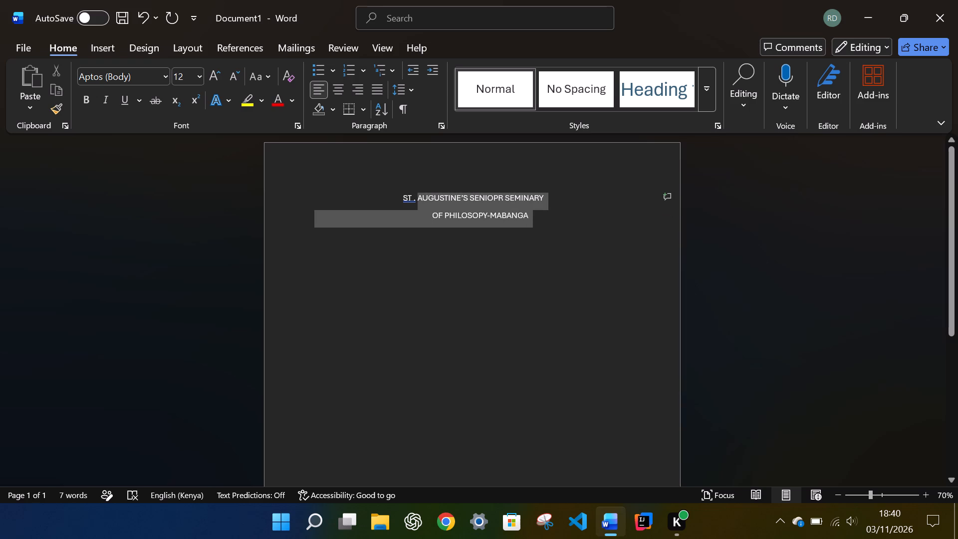
drag(422, 190, 404, 188)
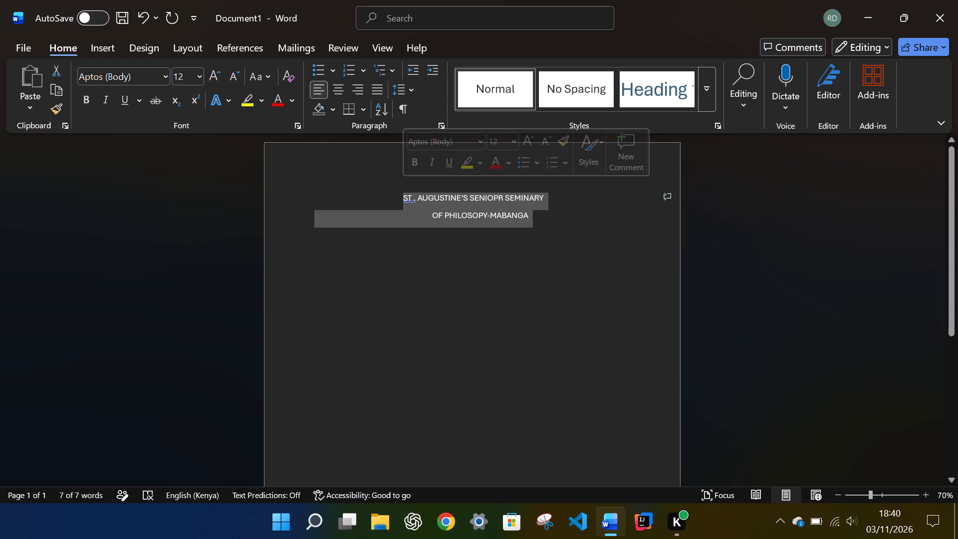
click(201, 70)
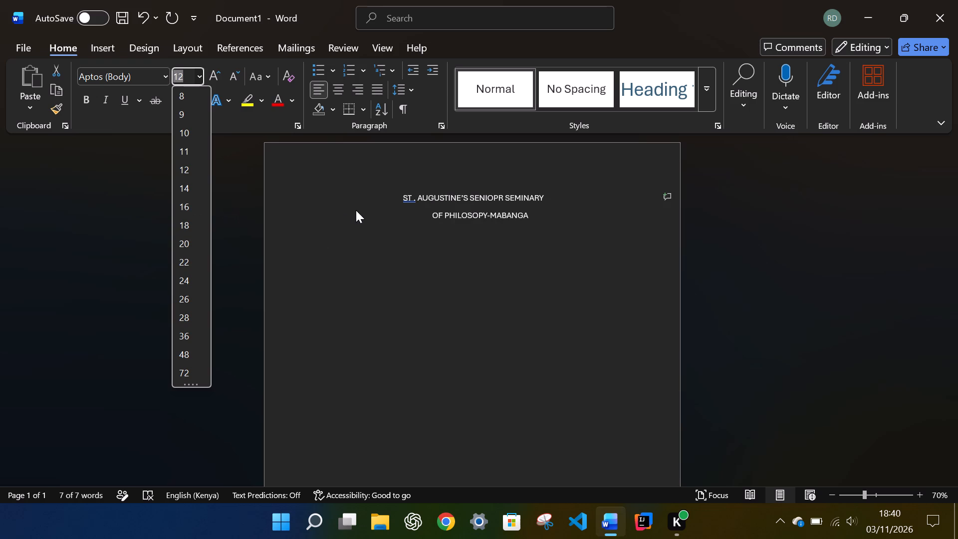
click(183, 209)
Remove 17 leading spaces from the "OF PHILOSOPY-MABANGA" line so it sits centred under the first heading line.
click(473, 311)
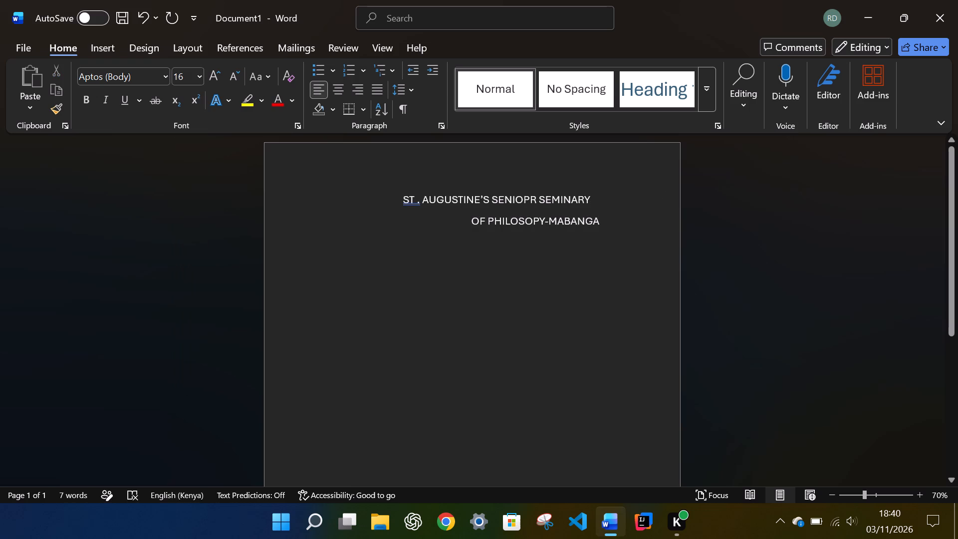
key(BackSpace)
key(BackSpace)
key(BackSpace)
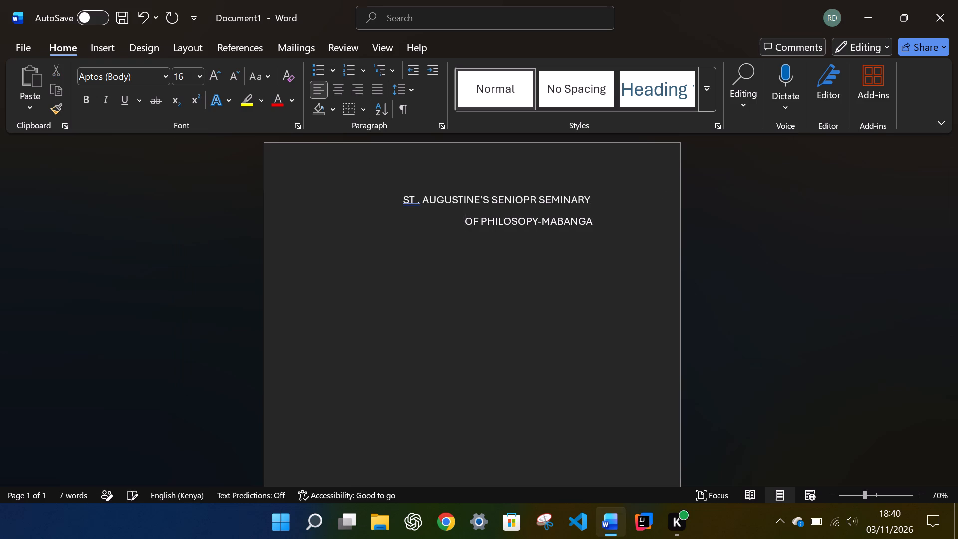
key(BackSpace)
key(BackSpace)
key(BackSpace)
key(BackSpace)
key(BackSpace)
key(BackSpace)
key(BackSpace)
key(BackSpace)
key(BackSpace)
key(BackSpace)
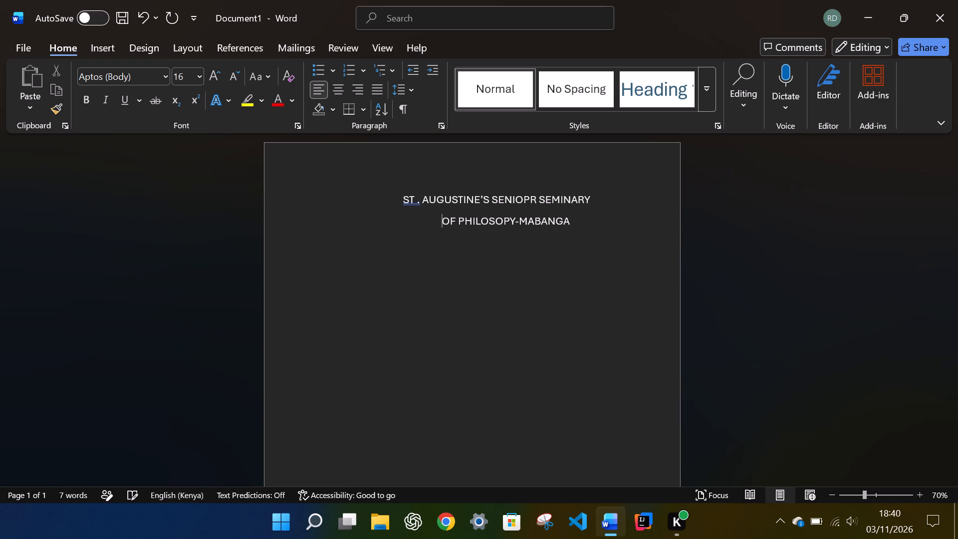
key(BackSpace)
key(BackSpace)
key(BackSpace)
key(BackSpace)
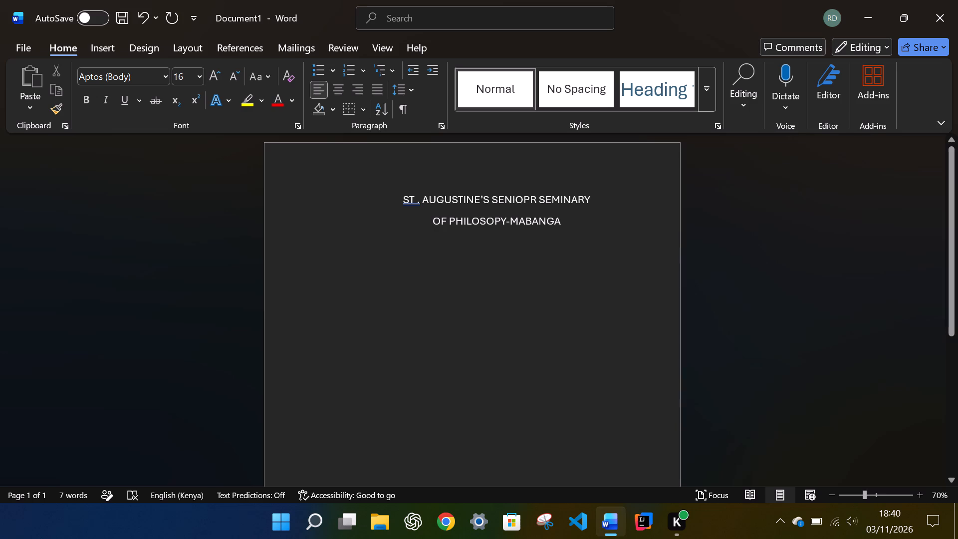
Colour the text of both heading lines standard red.
drag(563, 222, 438, 211)
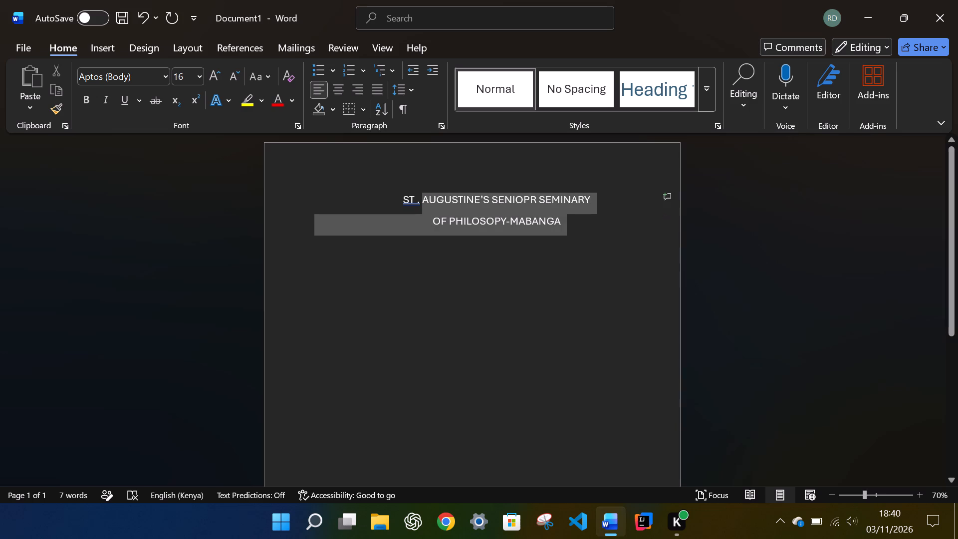
drag(438, 211, 412, 188)
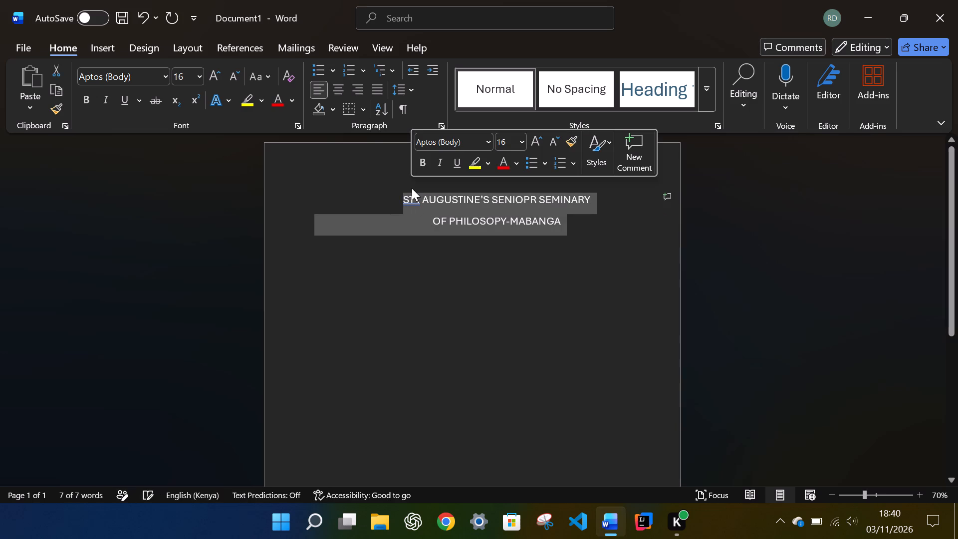
click(289, 101)
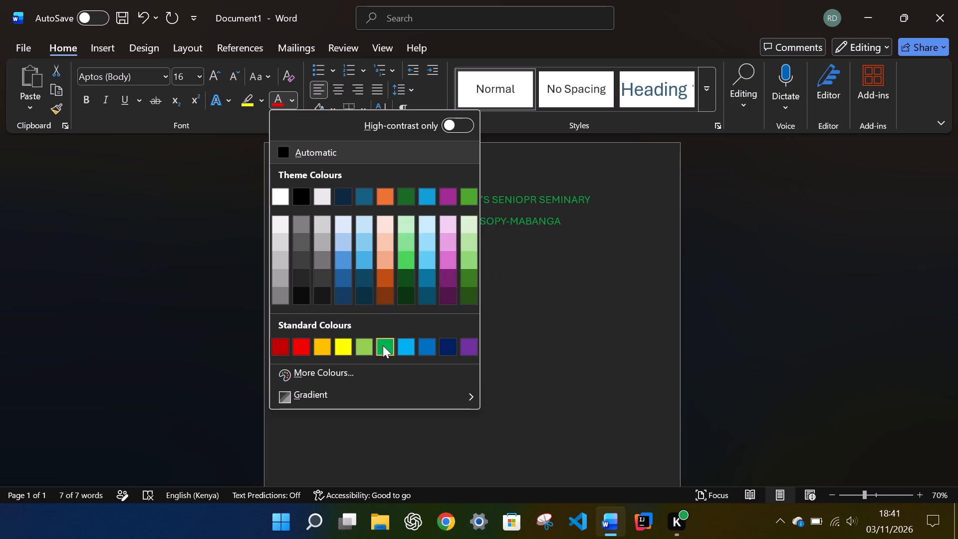
click(298, 346)
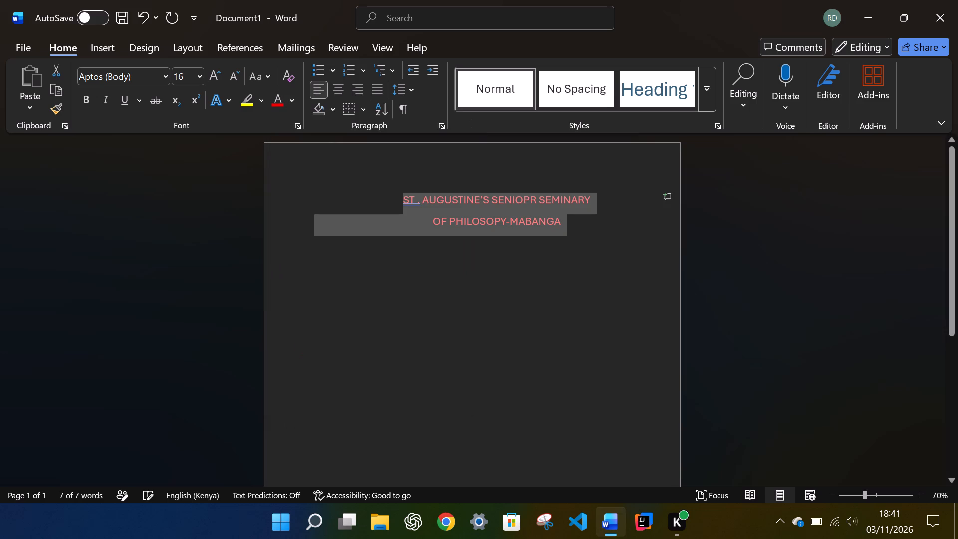
click(424, 317)
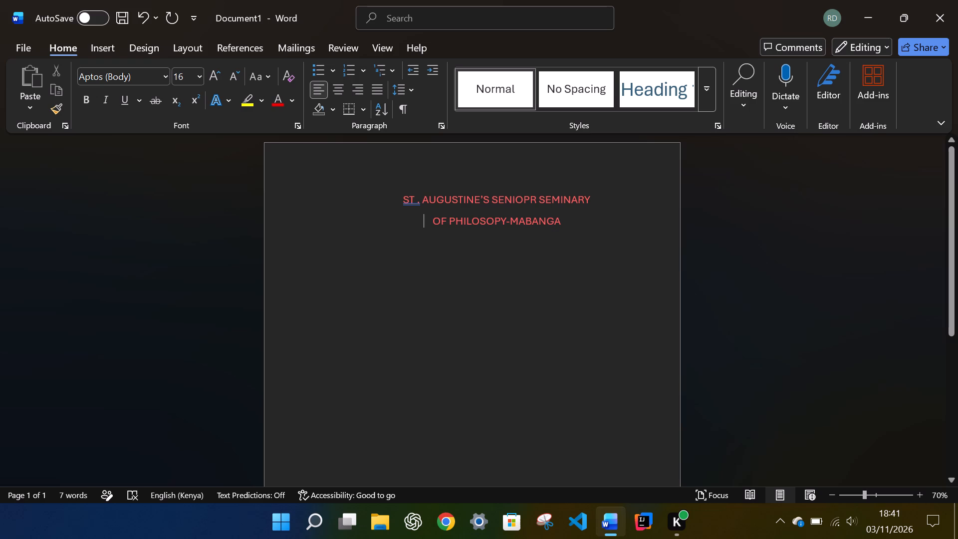
Start a new line three paragraphs below "OF PHILOSOPY-MABANGA", indented by 30 spaces.
click(564, 225)
key(Return)
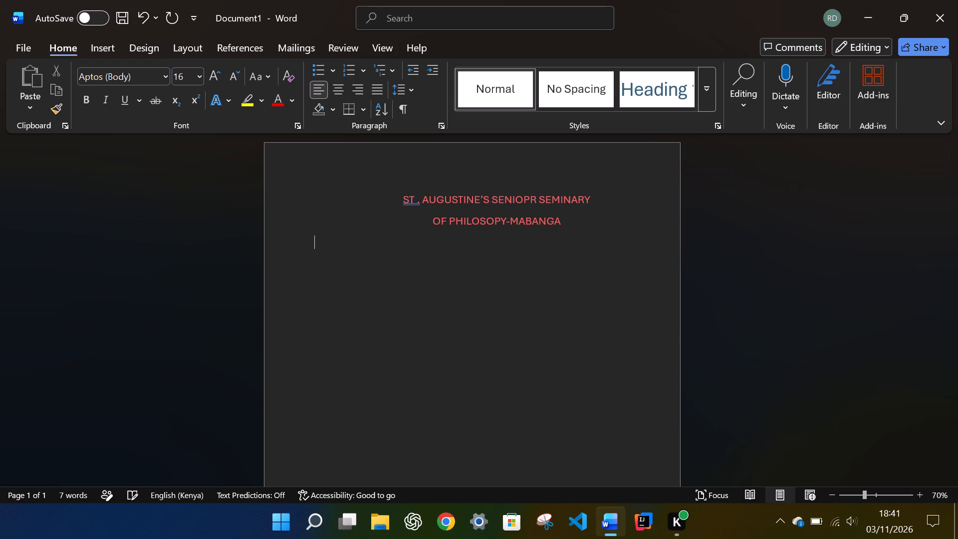
key(Return)
key(Return)
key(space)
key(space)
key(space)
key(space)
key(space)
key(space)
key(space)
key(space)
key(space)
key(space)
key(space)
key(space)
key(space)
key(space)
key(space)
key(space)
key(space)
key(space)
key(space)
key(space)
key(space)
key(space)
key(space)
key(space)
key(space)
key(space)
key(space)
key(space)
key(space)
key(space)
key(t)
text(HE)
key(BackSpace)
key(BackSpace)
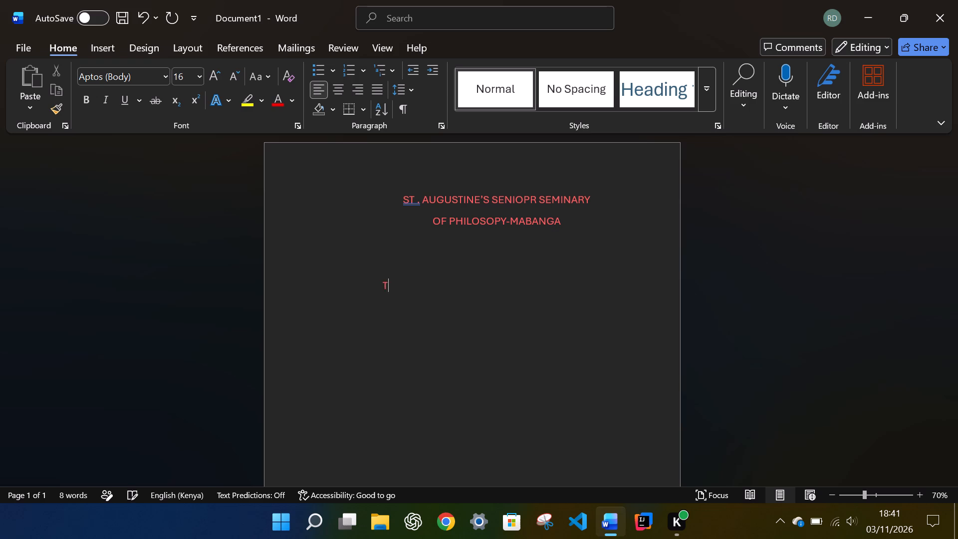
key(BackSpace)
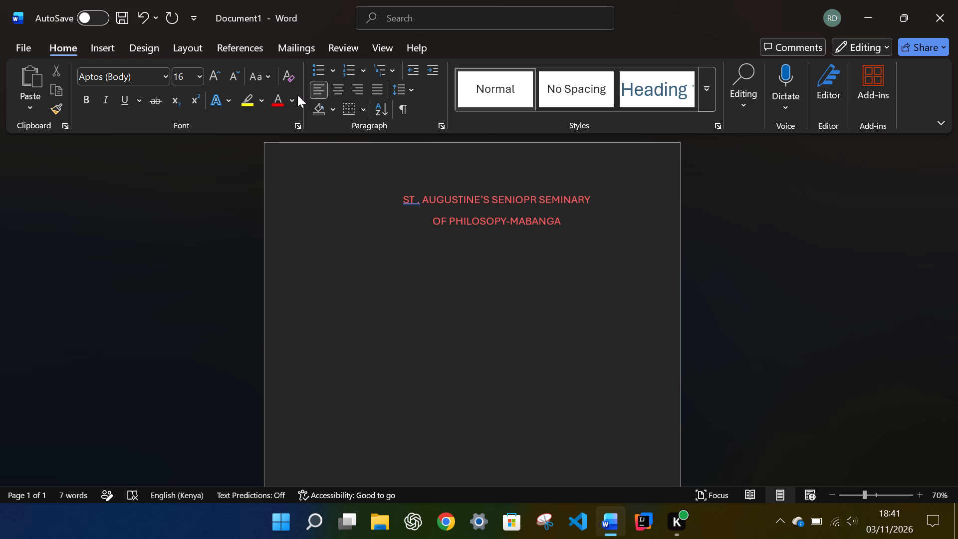
Enter the text "THE METAPYISICAL" on the indented new line in the dark green theme colour.
click(294, 95)
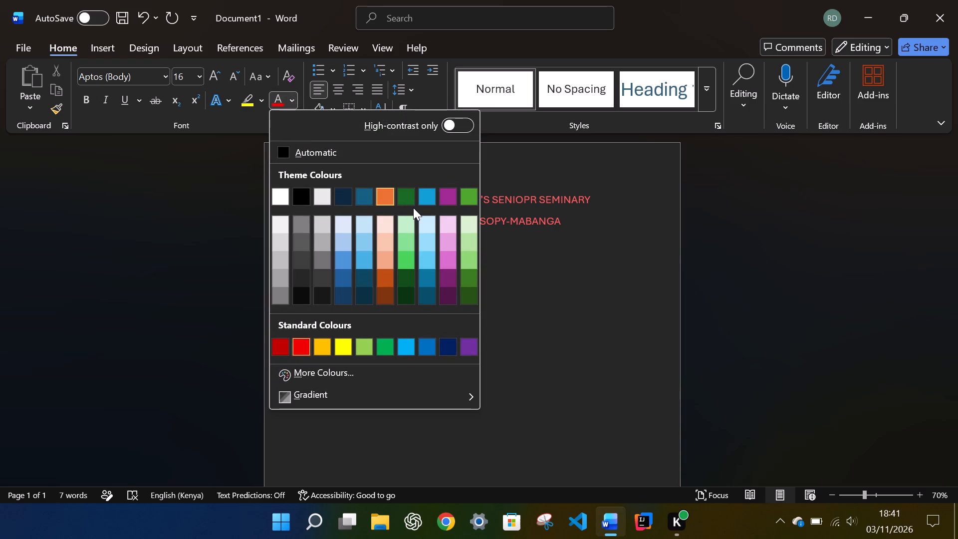
click(401, 201)
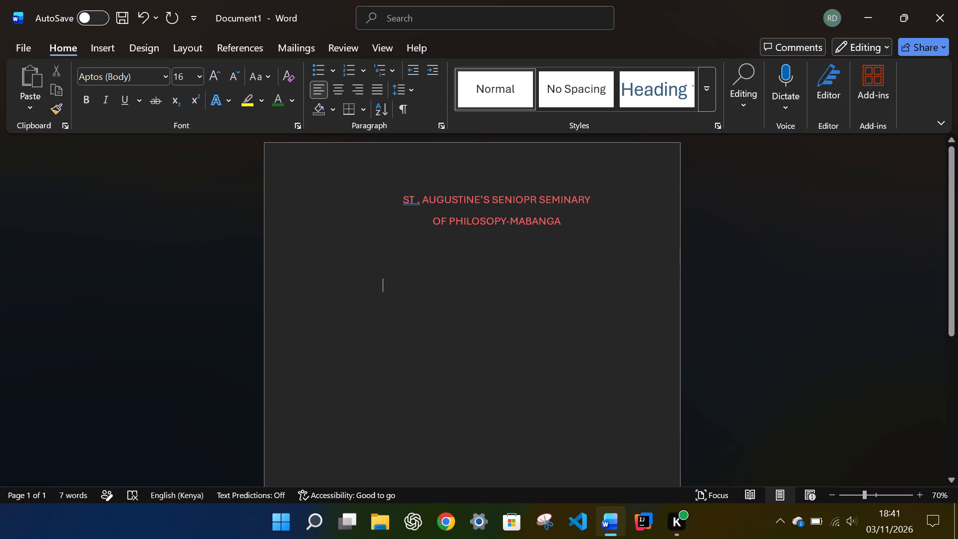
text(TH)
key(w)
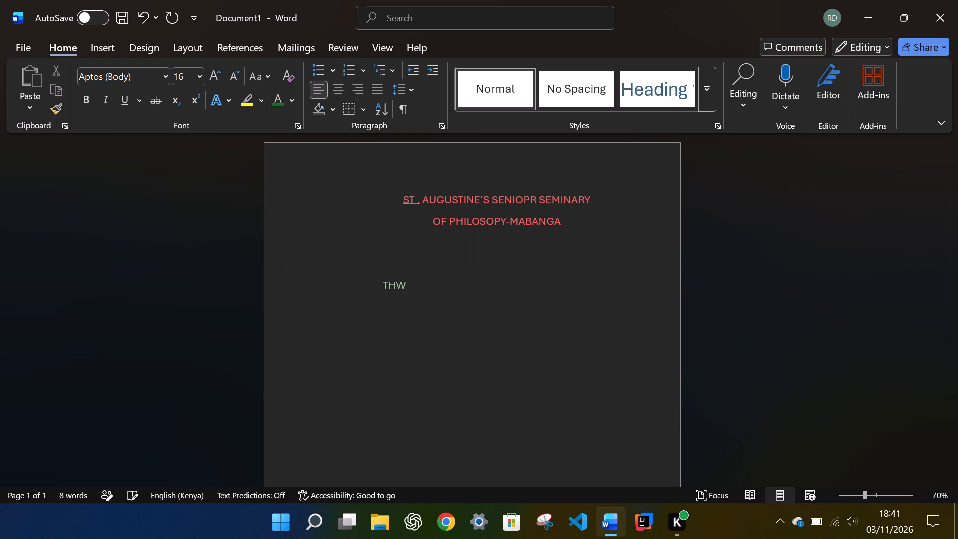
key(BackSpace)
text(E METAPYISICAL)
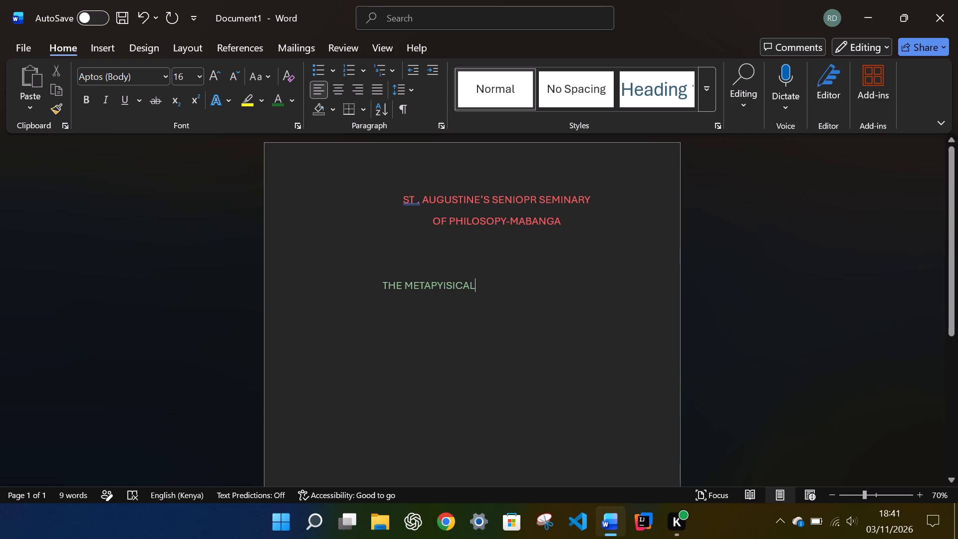
Shift the "THE METAPYISICAL" line to the middle, under the heading, with more leading spaces, and return to the end of its text.
click(377, 287)
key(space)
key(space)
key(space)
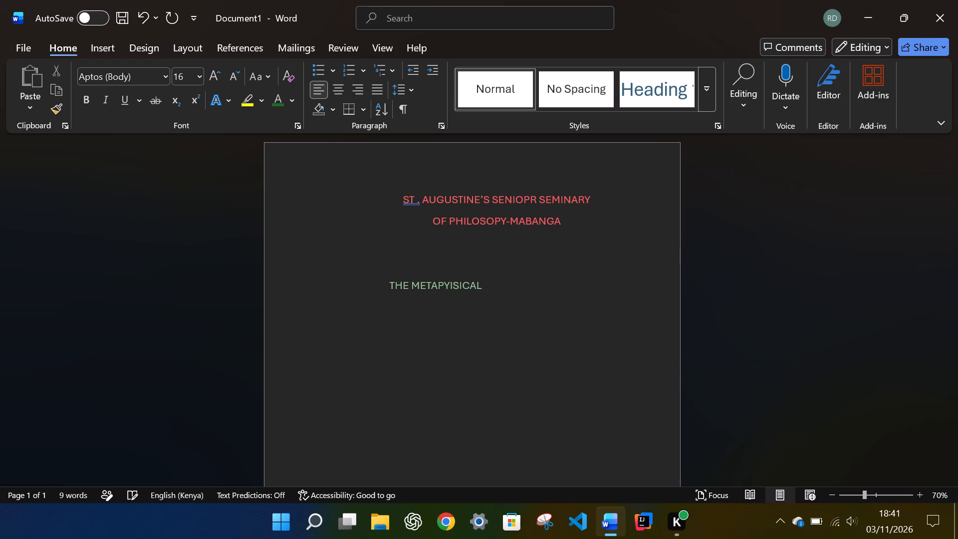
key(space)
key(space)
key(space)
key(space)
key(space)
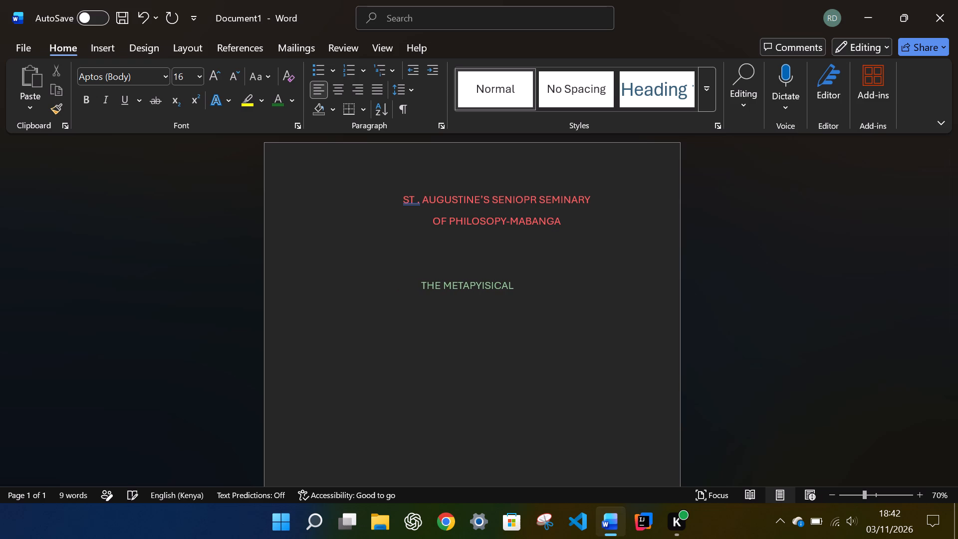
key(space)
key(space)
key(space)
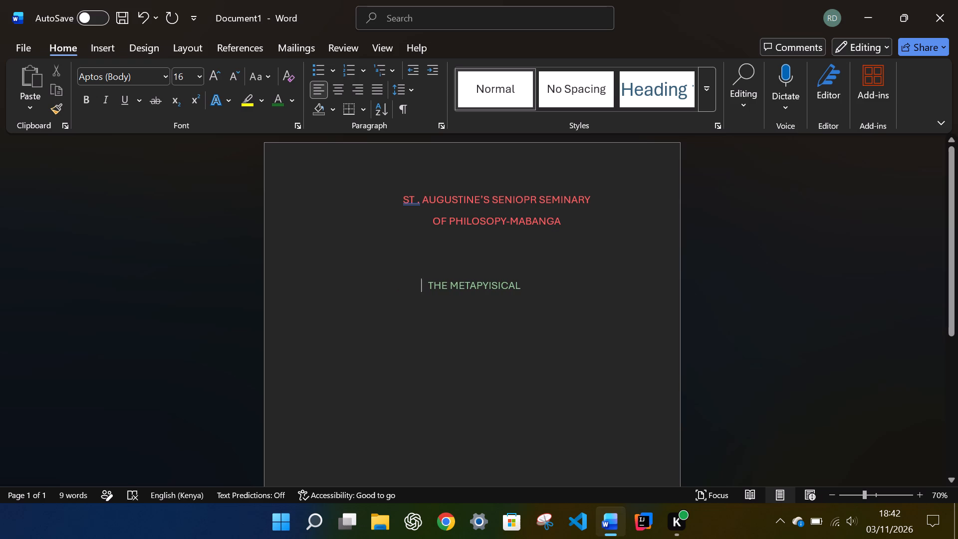
click(522, 287)
Start a new line directly below "THE METAPYISICAL", indented by 34 spaces.
key(Return)
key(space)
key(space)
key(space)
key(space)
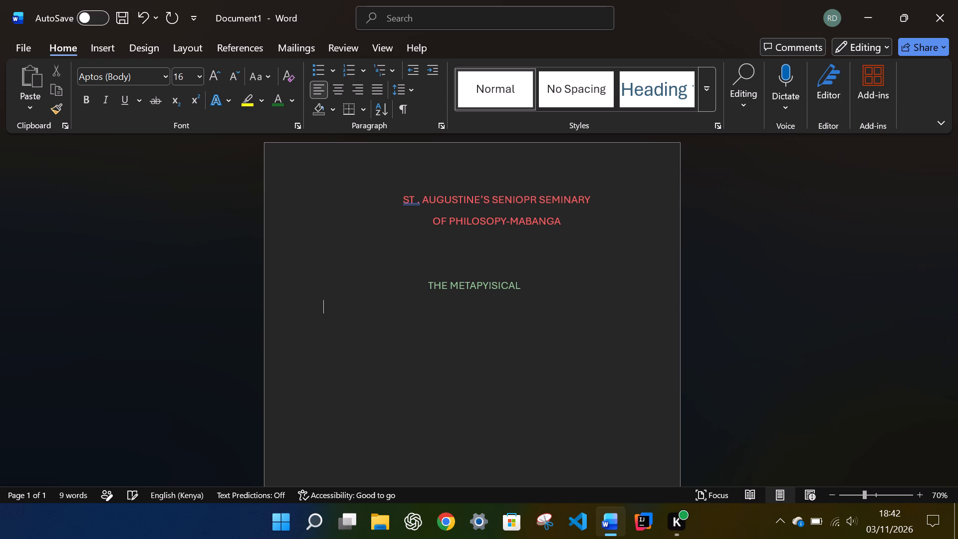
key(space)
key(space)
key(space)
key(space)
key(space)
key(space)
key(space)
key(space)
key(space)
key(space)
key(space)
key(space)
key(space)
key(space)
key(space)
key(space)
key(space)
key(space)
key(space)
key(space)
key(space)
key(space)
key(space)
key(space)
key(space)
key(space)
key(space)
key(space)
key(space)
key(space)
Enter the text "CONSTITUTIVE STRUCTURE OF" on the indented line below "THE METAPYISICAL".
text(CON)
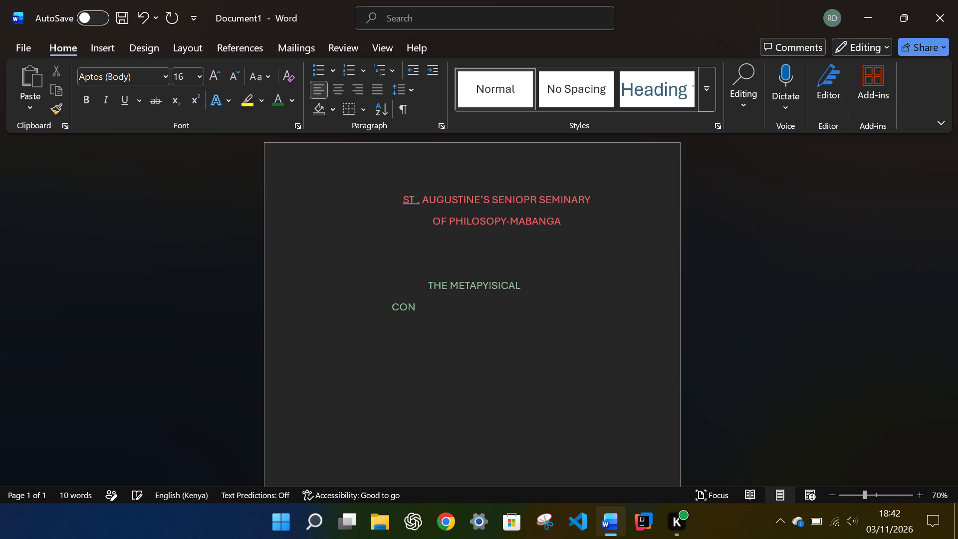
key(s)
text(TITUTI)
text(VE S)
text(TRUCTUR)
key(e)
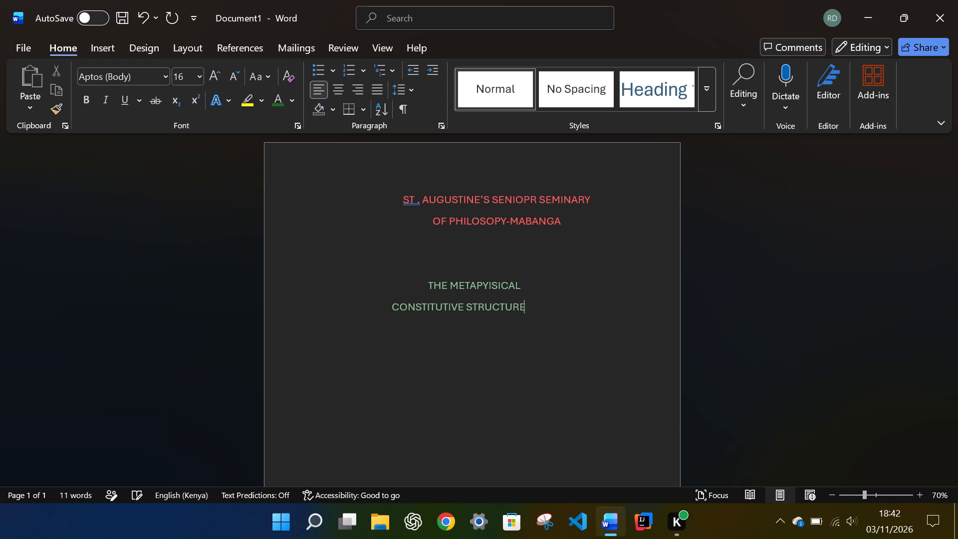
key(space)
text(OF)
Shift the "CONSTITUTIVE STRUCTURE OF" line further toward the middle with four more leading spaces.
click(390, 304)
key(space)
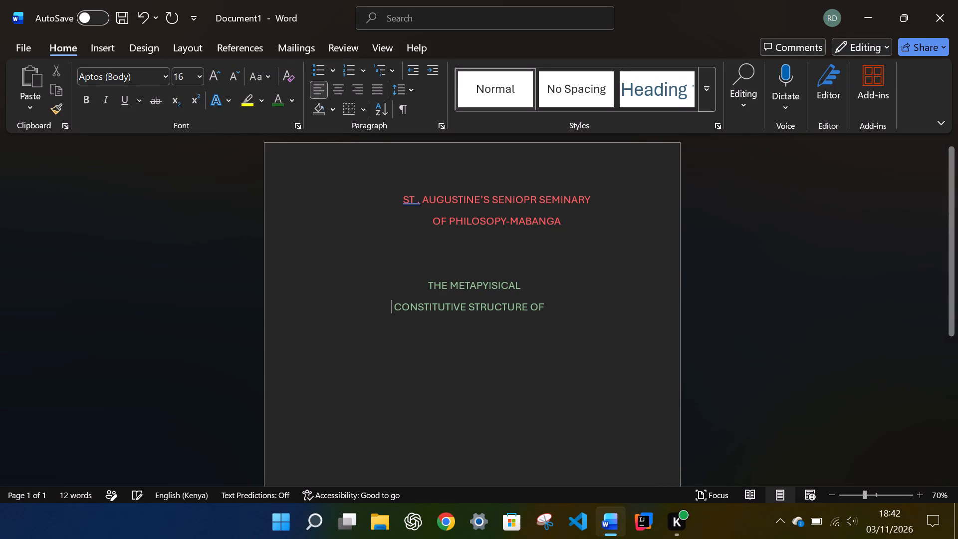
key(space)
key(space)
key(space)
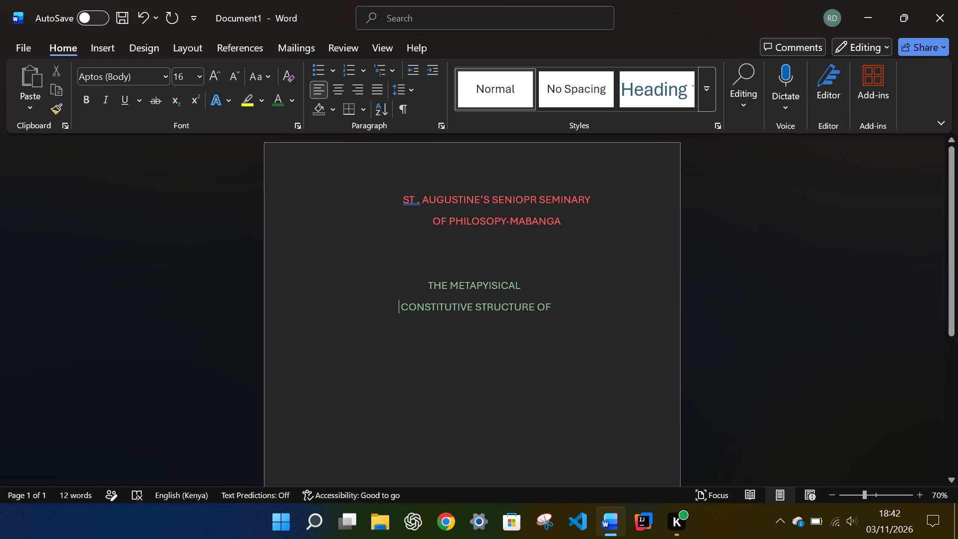
Add the word "BEING" on a new line below "CONSTITUTIVE STRUCTURE OF", indented by 32 spaces.
click(553, 304)
key(Return)
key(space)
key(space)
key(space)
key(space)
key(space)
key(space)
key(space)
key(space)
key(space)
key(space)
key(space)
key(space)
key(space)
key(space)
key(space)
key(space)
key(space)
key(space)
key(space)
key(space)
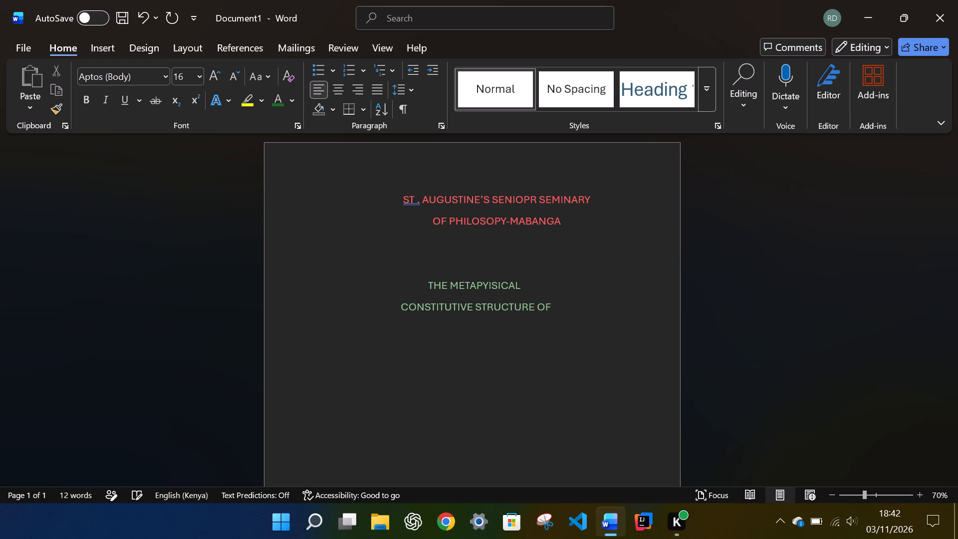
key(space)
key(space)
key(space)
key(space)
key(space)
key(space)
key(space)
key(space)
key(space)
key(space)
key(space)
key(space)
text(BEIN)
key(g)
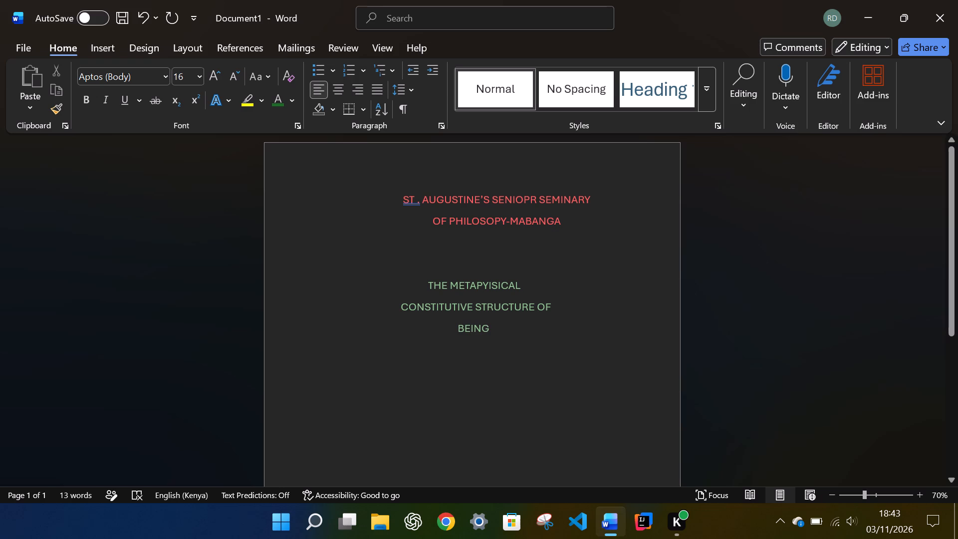
Make all heading and title text, from "ST ." through "BEING", bold and set its font to Algerian.
drag(490, 330, 421, 320)
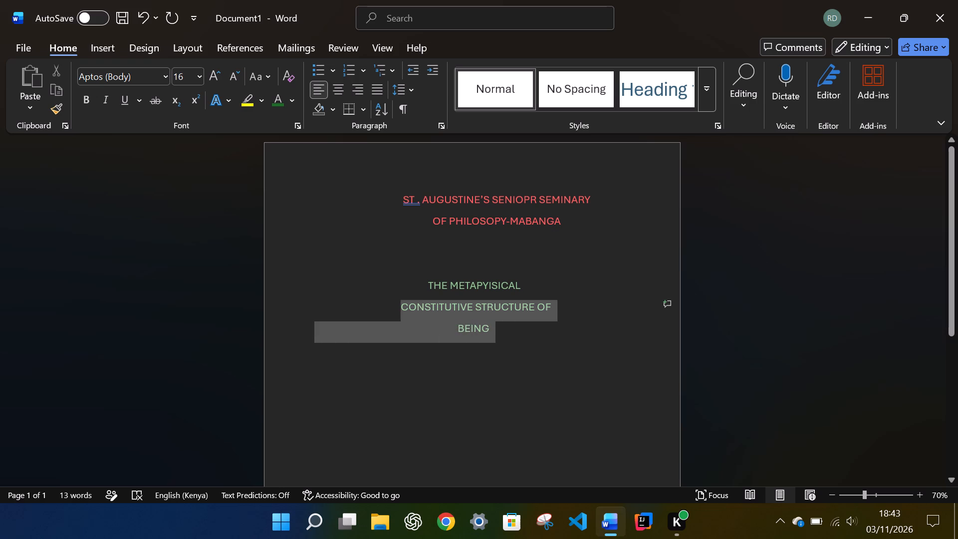
drag(421, 320, 444, 213)
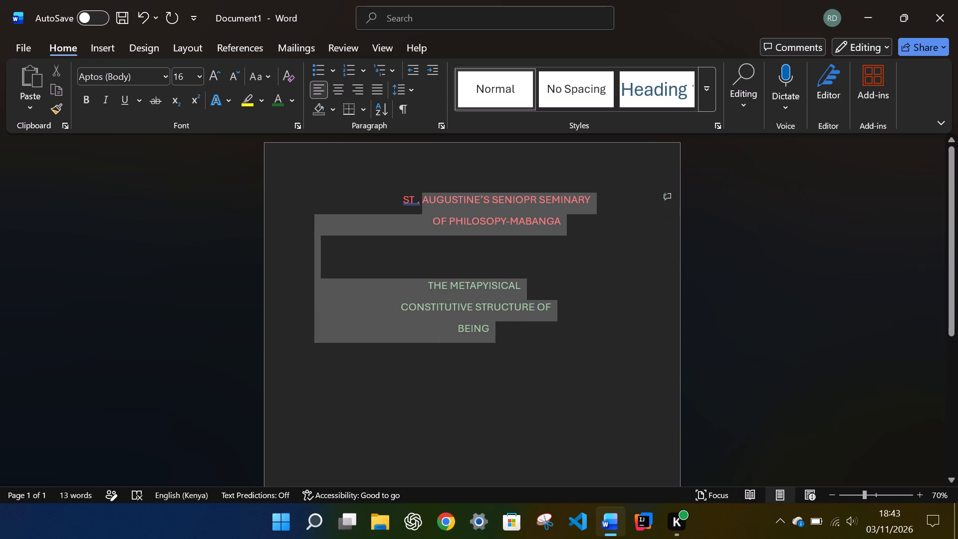
drag(444, 213, 403, 202)
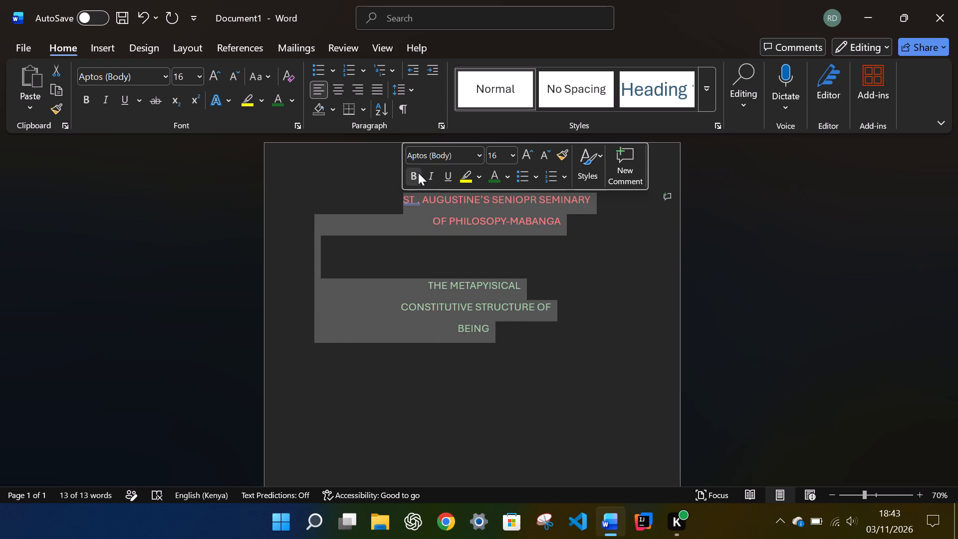
click(418, 173)
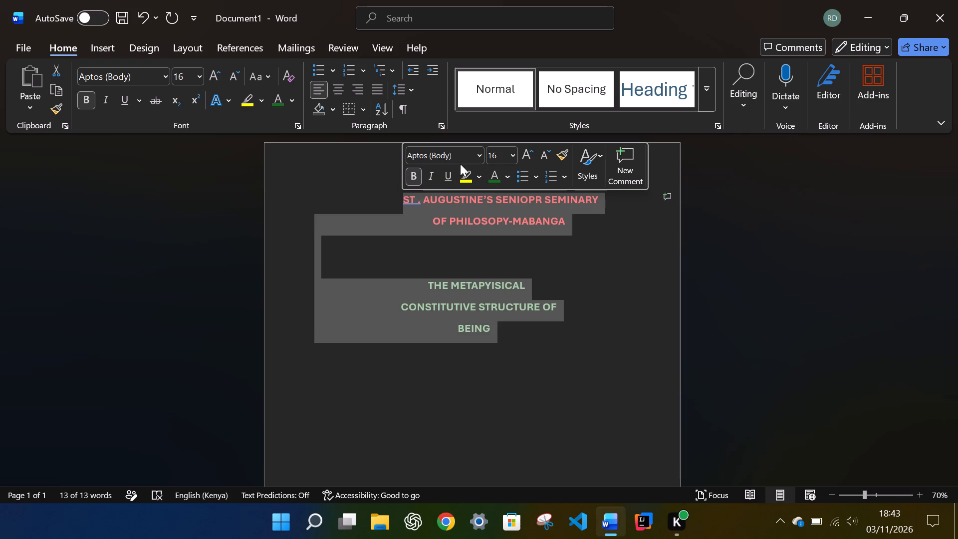
click(480, 155)
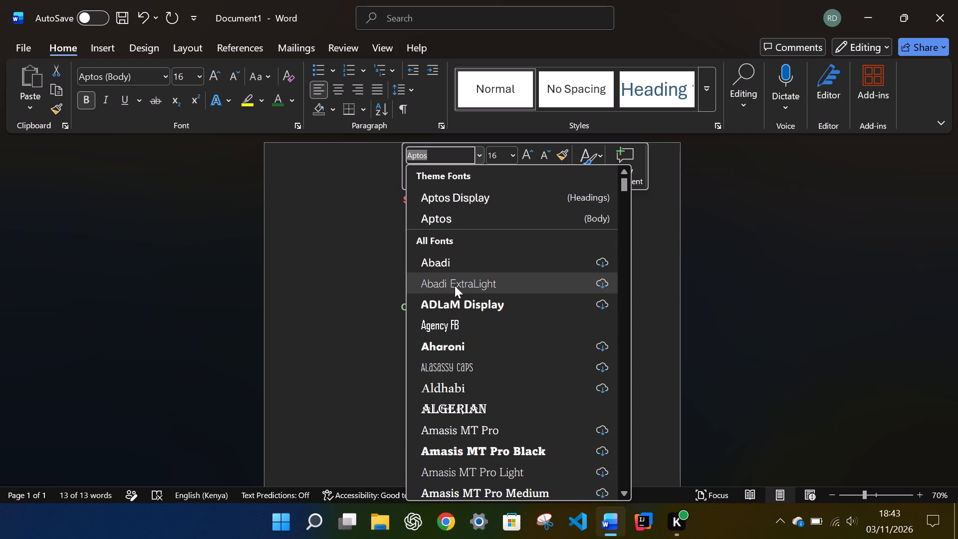
click(442, 407)
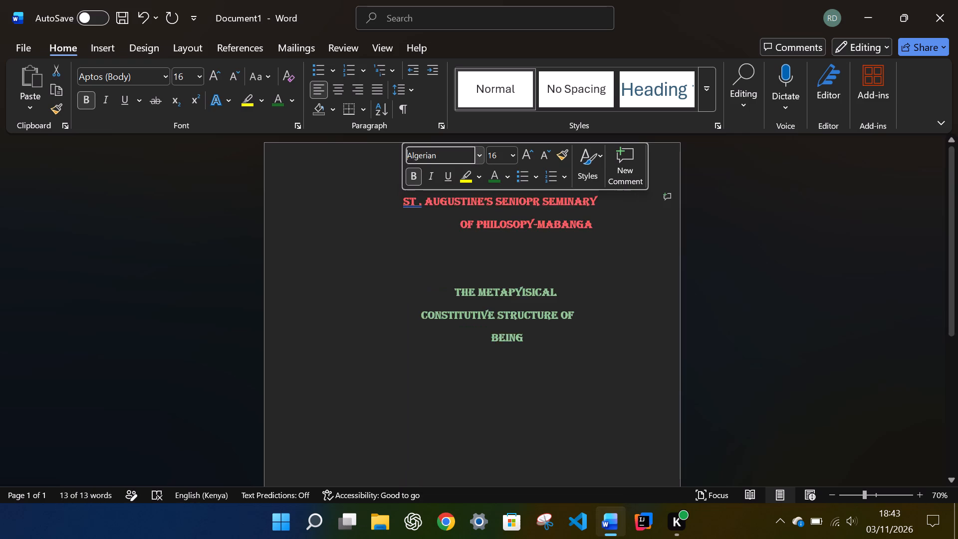
Start a new line three paragraphs below "BEING", indented by 26 spaces.
click(598, 370)
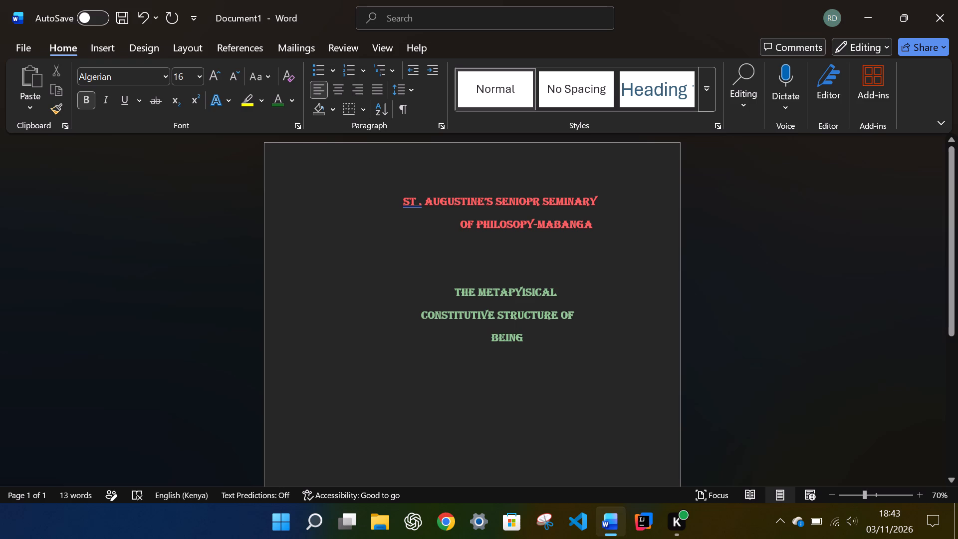
key(Return)
key(Return)
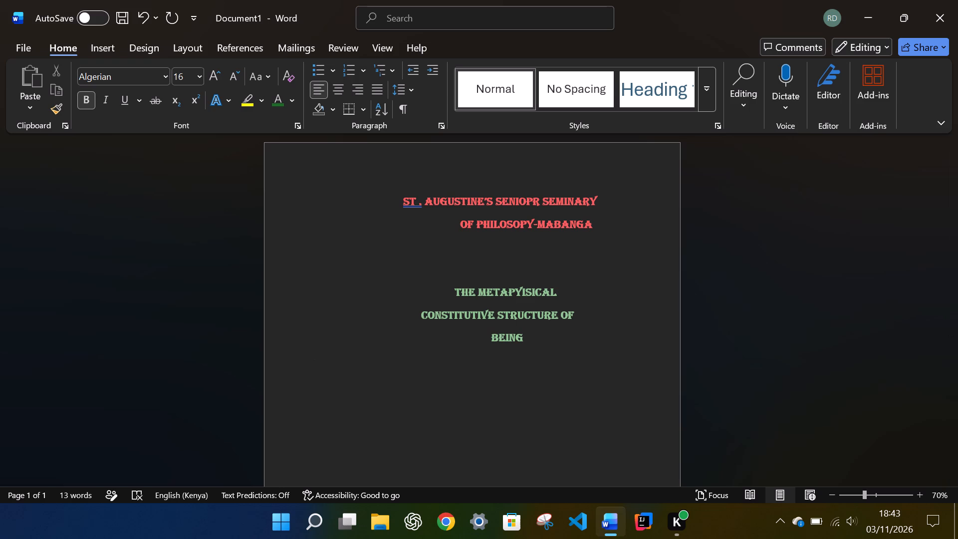
key(Return)
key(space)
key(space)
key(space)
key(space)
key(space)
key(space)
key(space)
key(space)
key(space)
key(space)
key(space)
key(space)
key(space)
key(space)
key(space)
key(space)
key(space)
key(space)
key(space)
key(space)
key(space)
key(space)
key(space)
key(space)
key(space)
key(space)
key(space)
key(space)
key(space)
key(BackSpace)
key(BackSpace)
key(BackSpace)
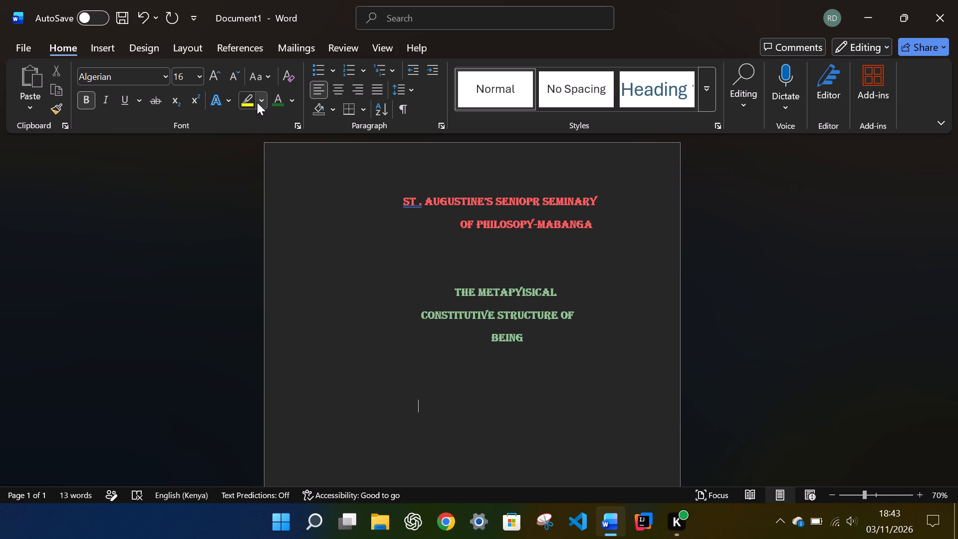
Set the font colour for the text below the title to the darkest shade of the black theme colour.
click(295, 105)
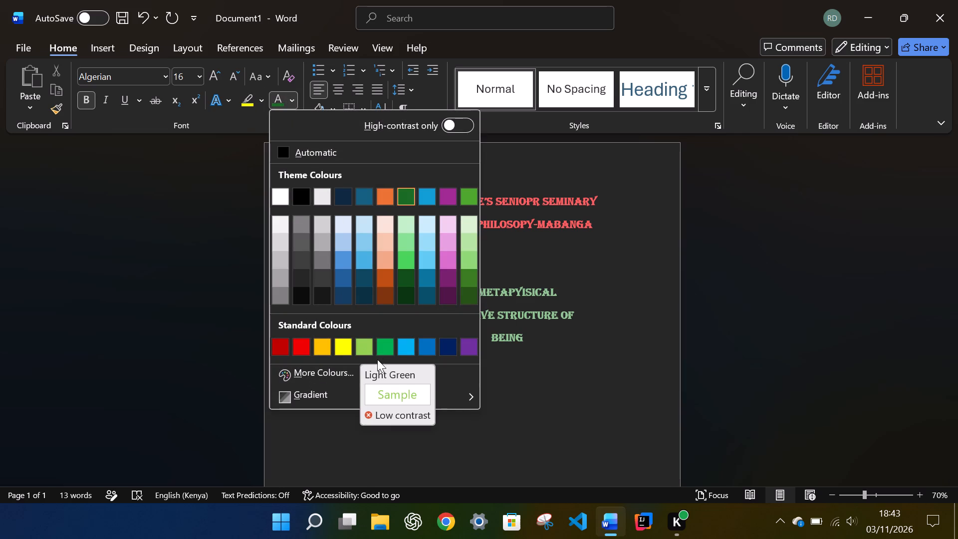
click(300, 297)
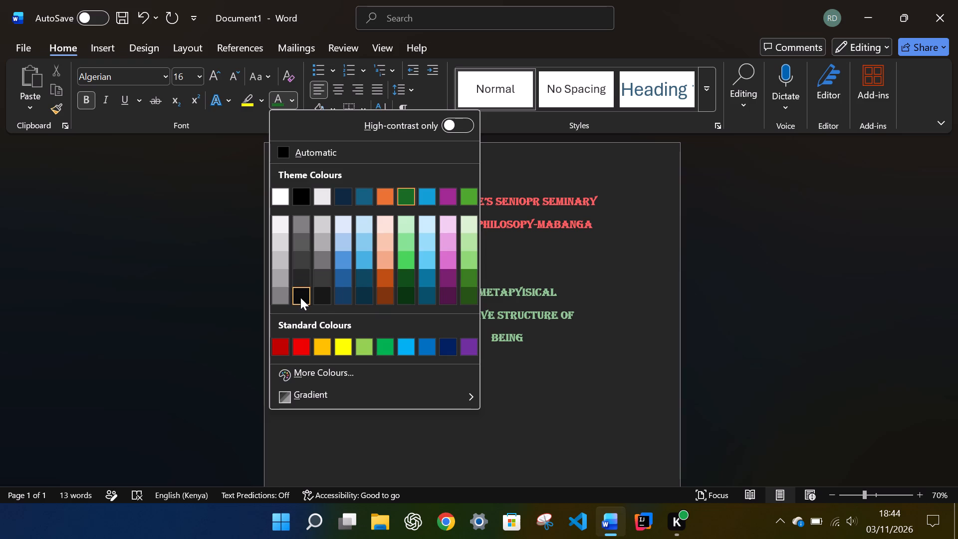
click(403, 387)
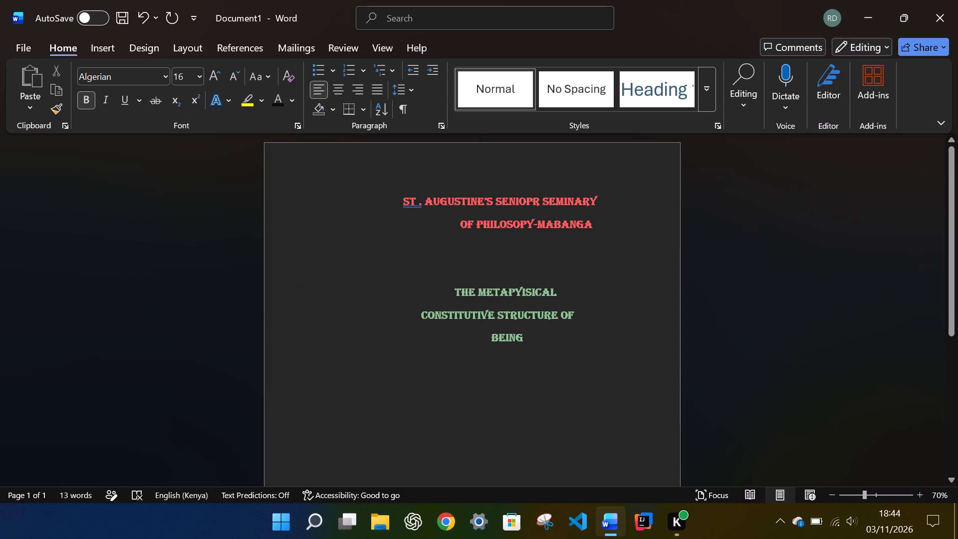
Add a line below the title, indented by 35 spaces, reading "STUDENT:" followed directly by the student's name in capitals.
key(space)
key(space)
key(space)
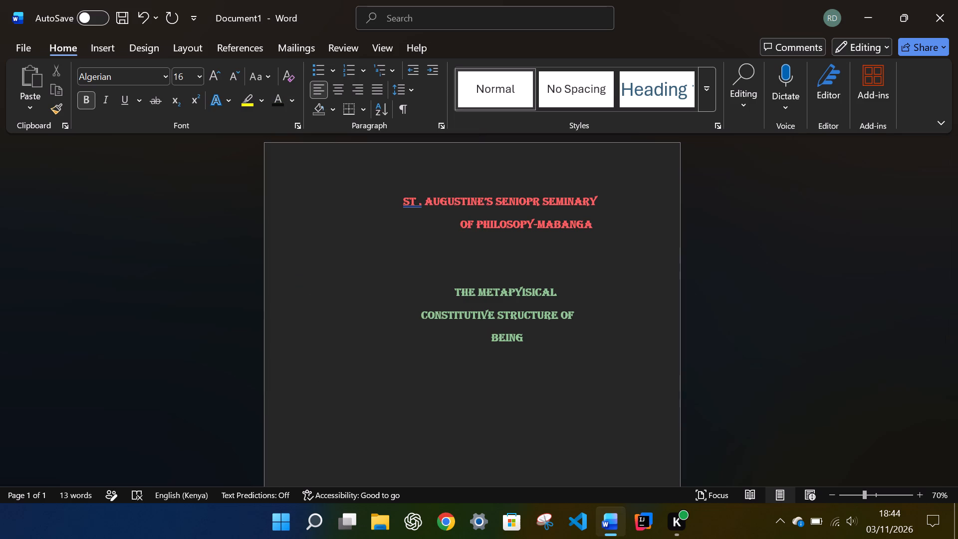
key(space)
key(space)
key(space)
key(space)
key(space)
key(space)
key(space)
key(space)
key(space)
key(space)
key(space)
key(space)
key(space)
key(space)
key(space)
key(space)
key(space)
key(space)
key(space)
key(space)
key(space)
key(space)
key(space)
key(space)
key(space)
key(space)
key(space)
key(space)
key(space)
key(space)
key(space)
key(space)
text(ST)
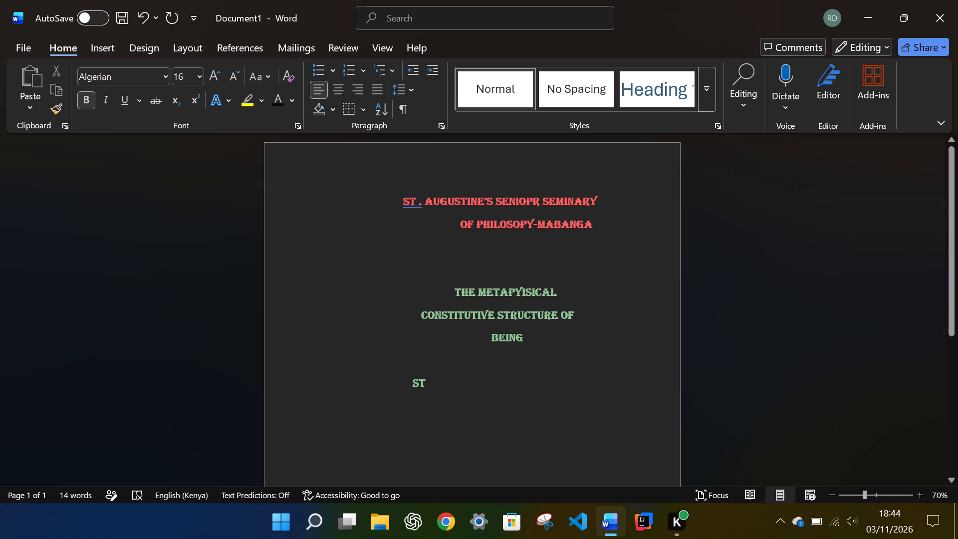
click(429, 383)
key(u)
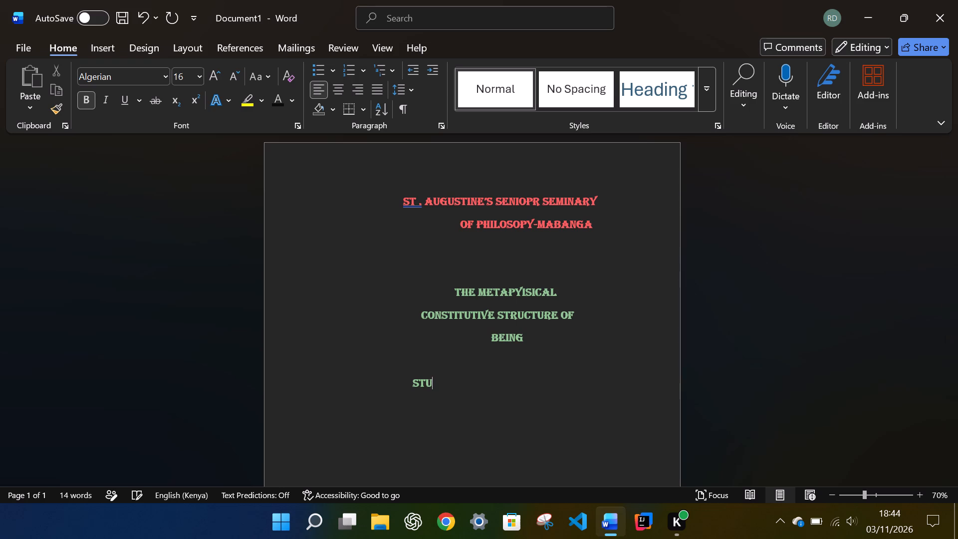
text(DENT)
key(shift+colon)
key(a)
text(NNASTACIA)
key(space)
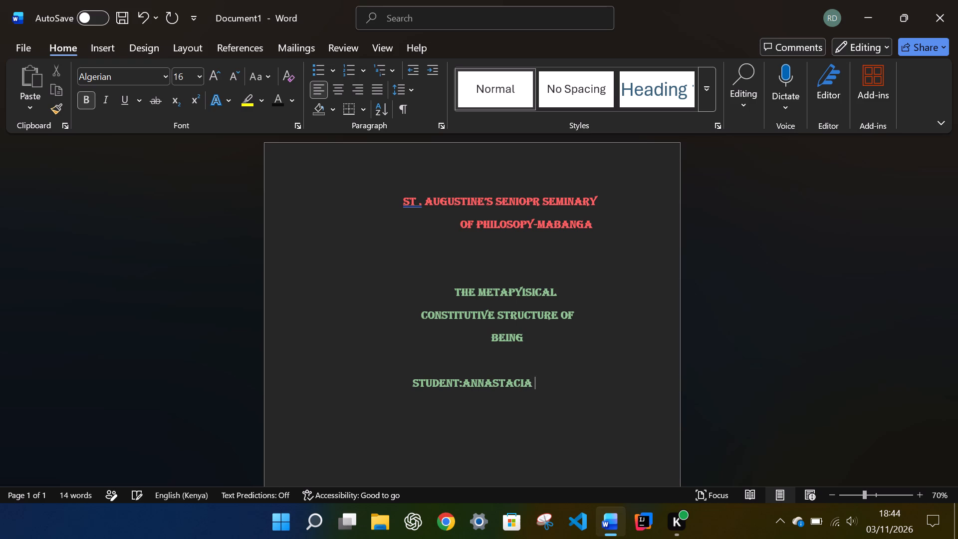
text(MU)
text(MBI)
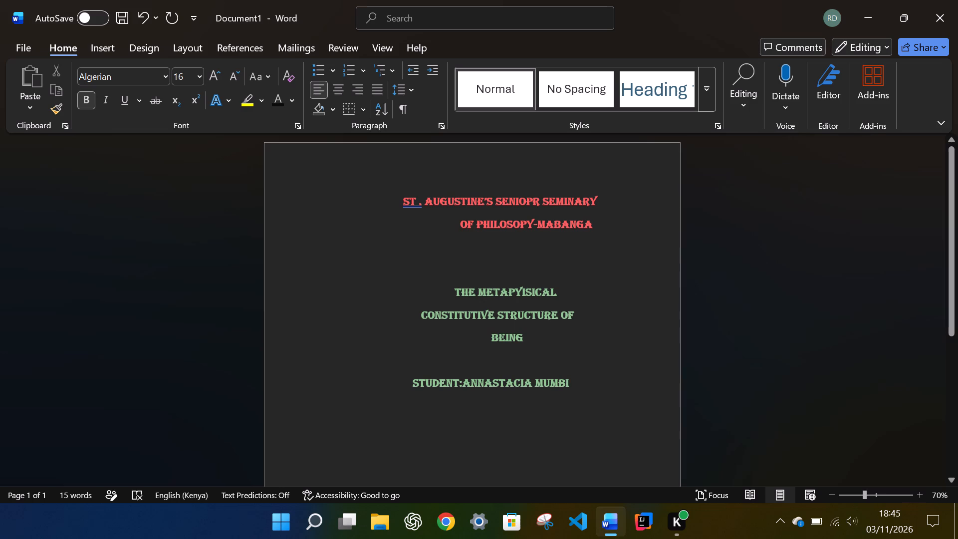
Insert five paragraph breaks after the student line.
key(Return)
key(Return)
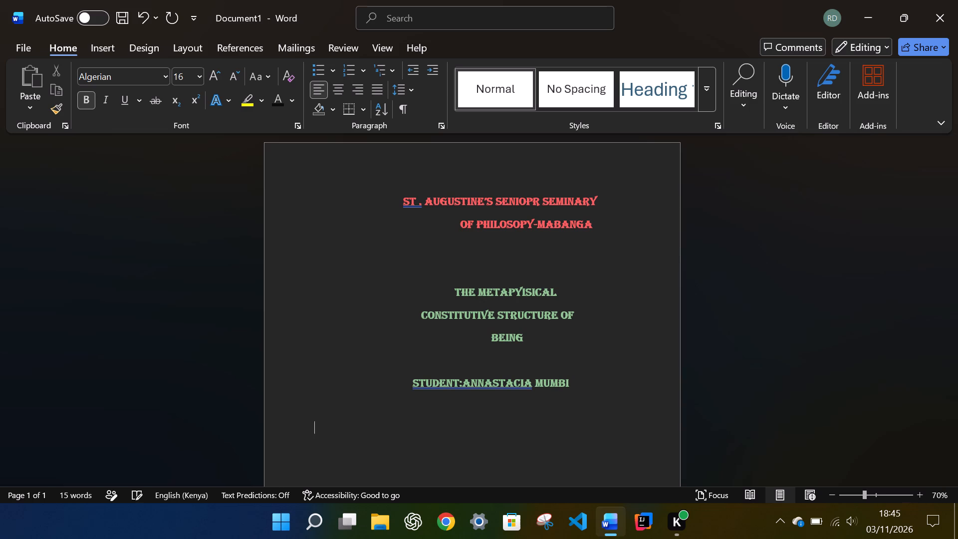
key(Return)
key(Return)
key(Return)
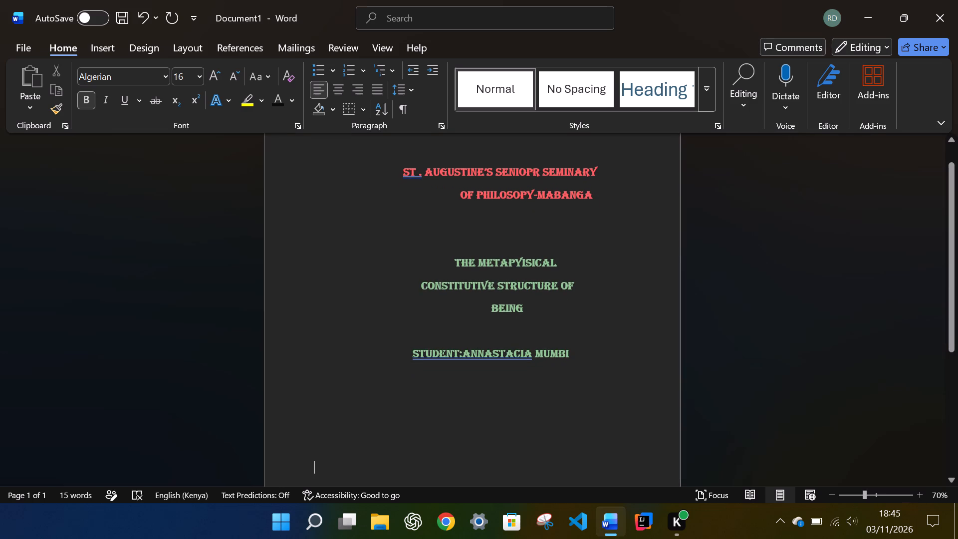
Underline and italicise the whole student line and set its font colour to the standard green.
click(573, 353)
drag(573, 353, 481, 353)
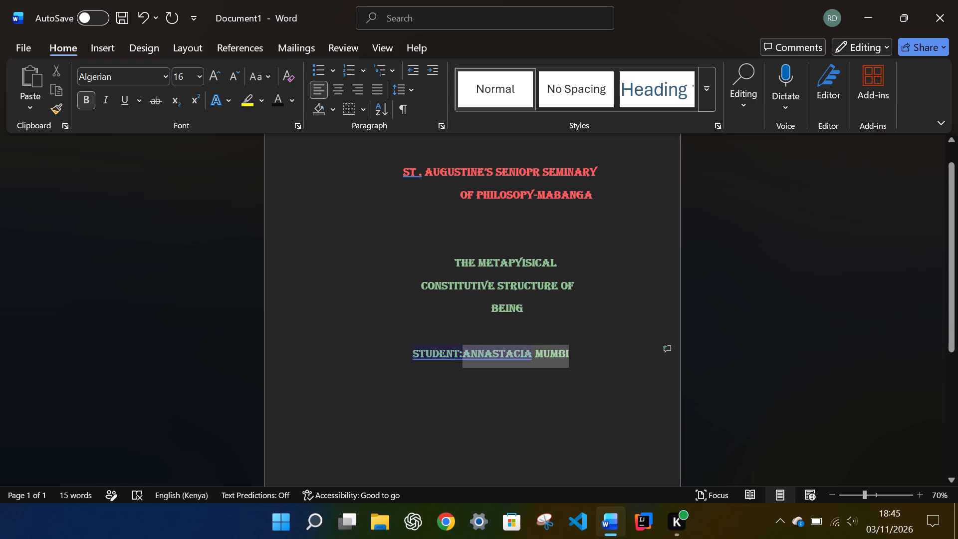
drag(481, 353, 436, 351)
click(486, 327)
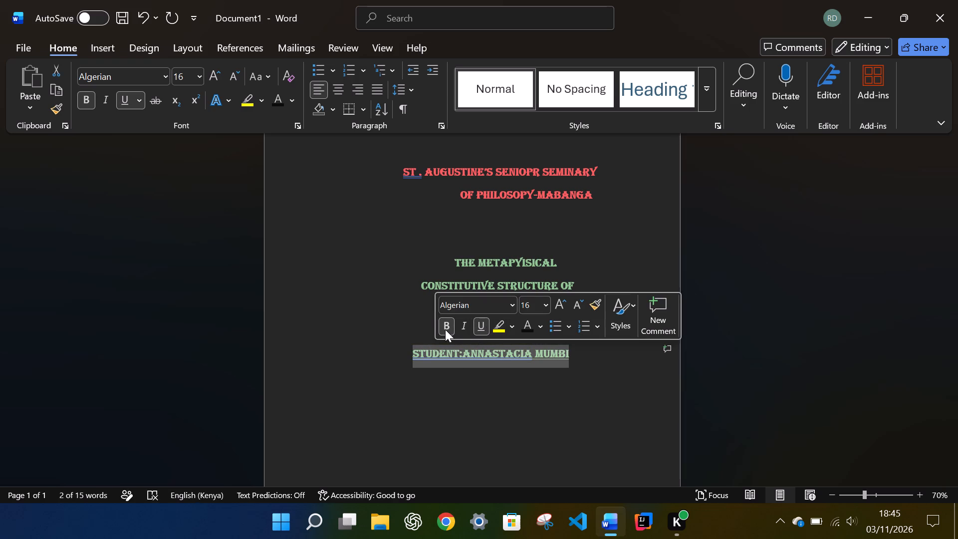
click(465, 326)
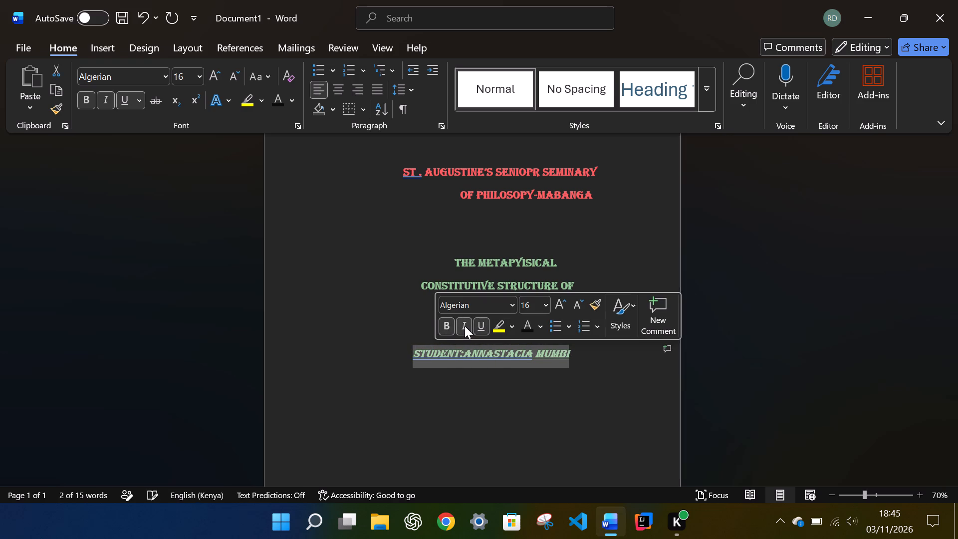
click(539, 330)
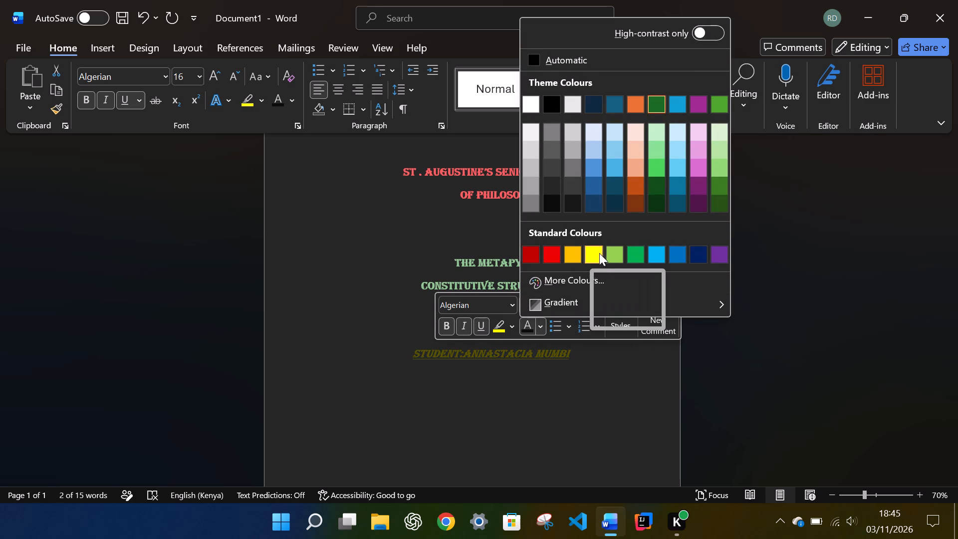
click(634, 248)
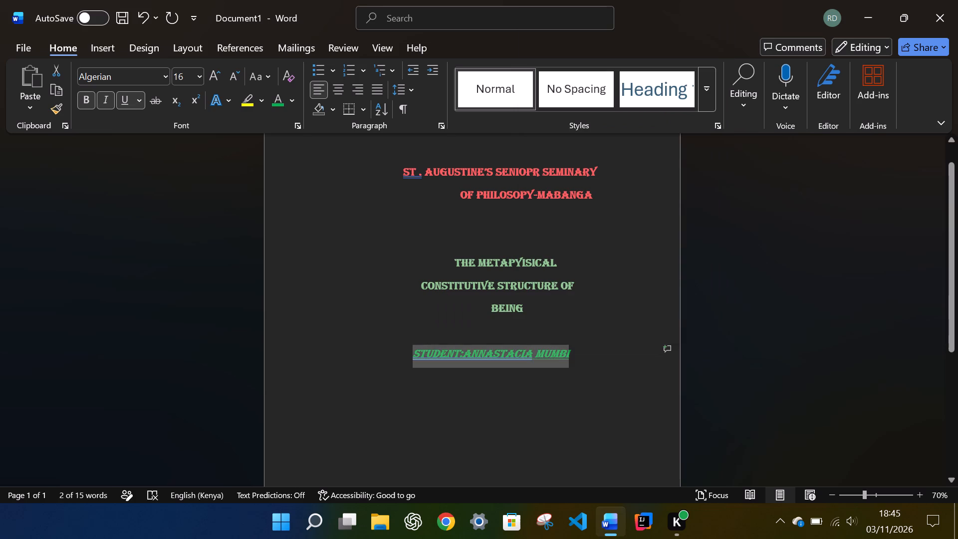
click(367, 340)
Start a new line directly below the student line with bold, italic and underline turned off.
click(576, 352)
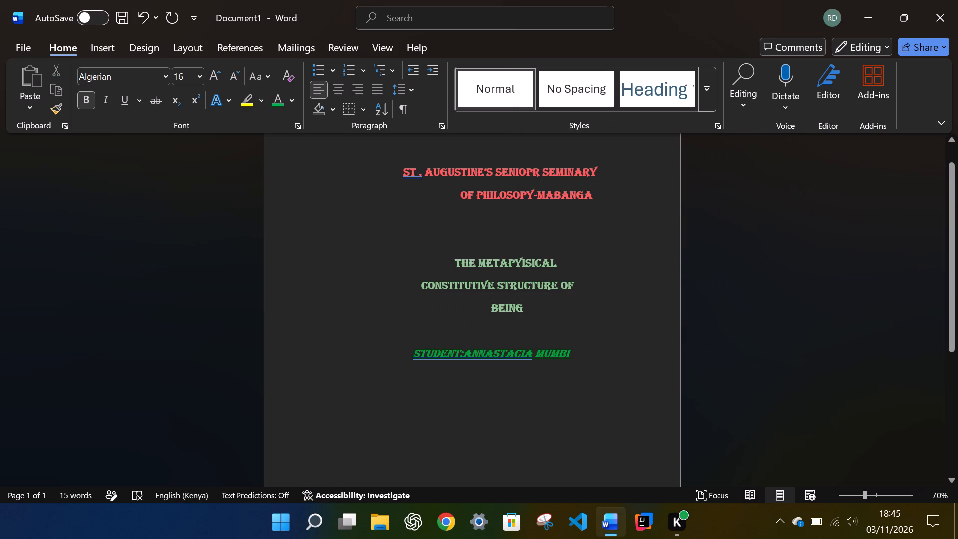
key(Return)
click(91, 107)
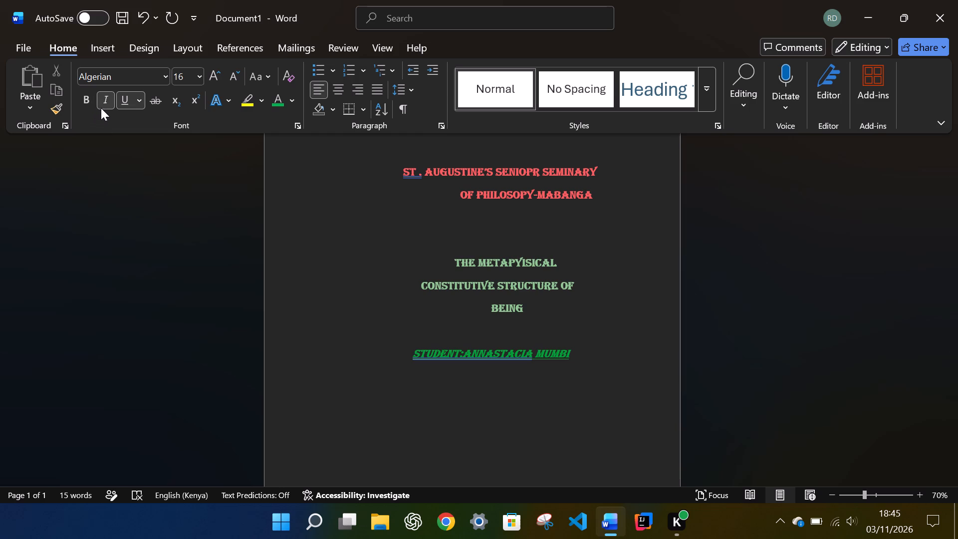
click(101, 108)
click(132, 105)
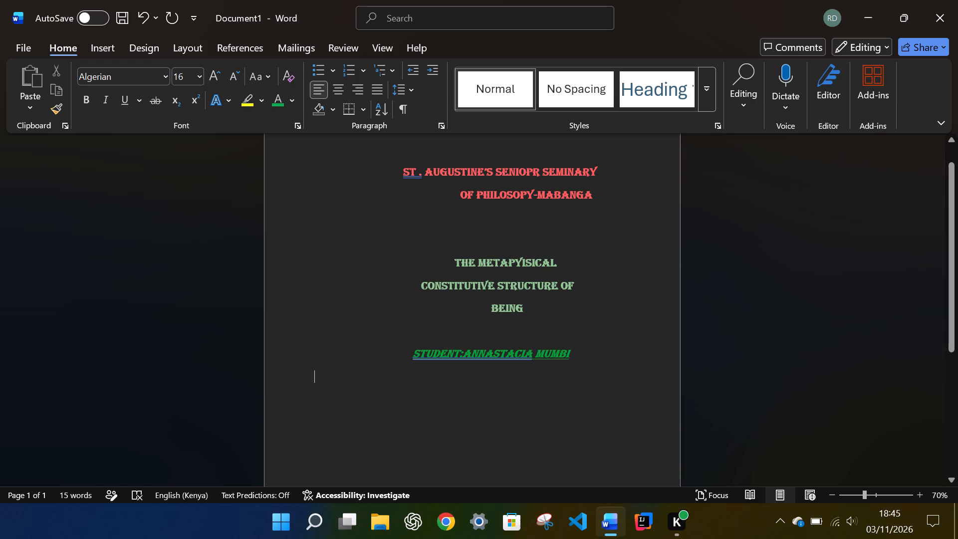
Enter the text "A Term" on the new line below the student line, ending with a space.
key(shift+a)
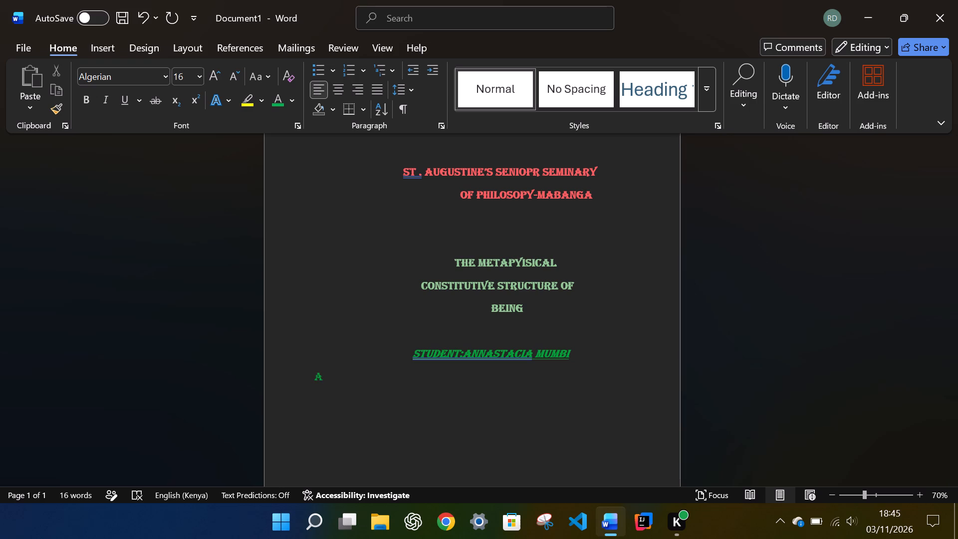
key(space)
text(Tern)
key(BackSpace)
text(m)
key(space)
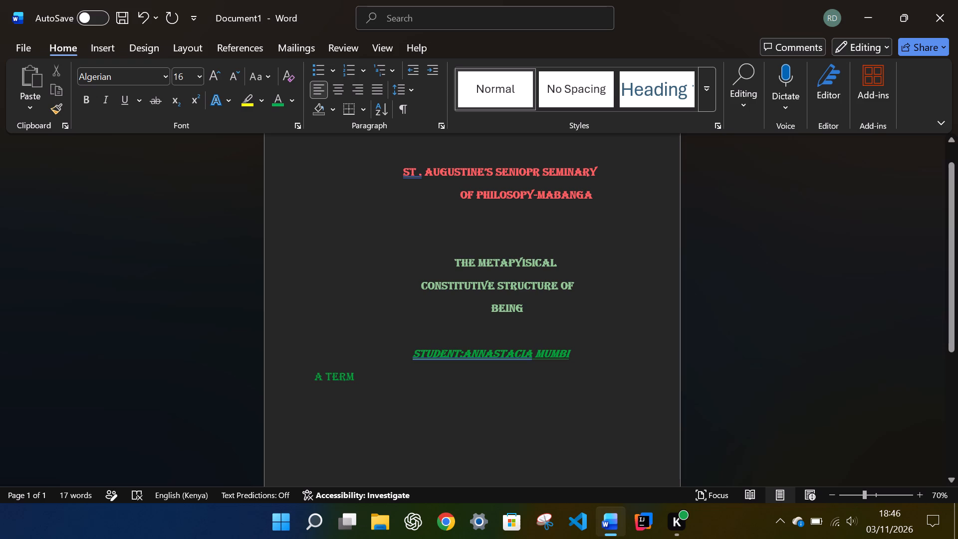
Set the font size of the "A Term" text below the student line to 14.
click(355, 377)
drag(355, 377, 327, 377)
drag(327, 377, 307, 376)
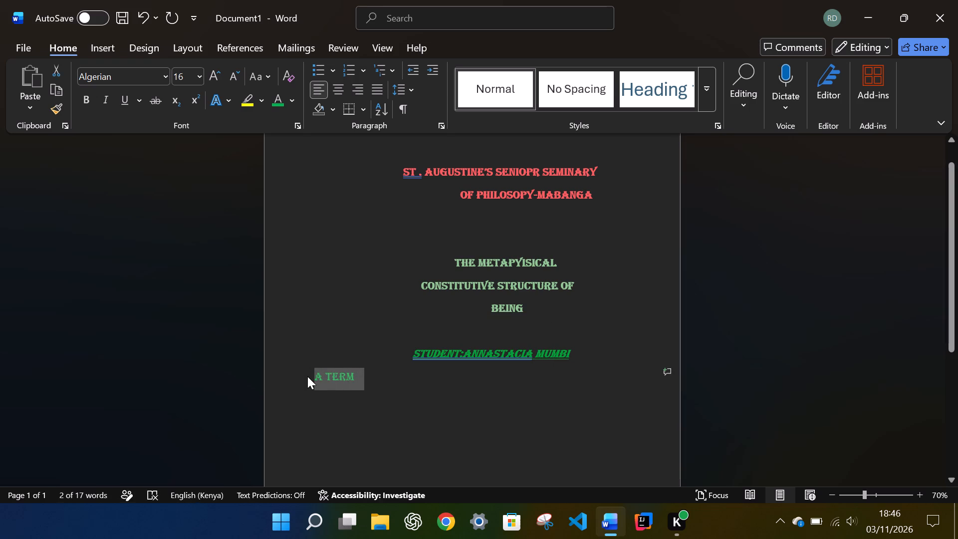
click(367, 373)
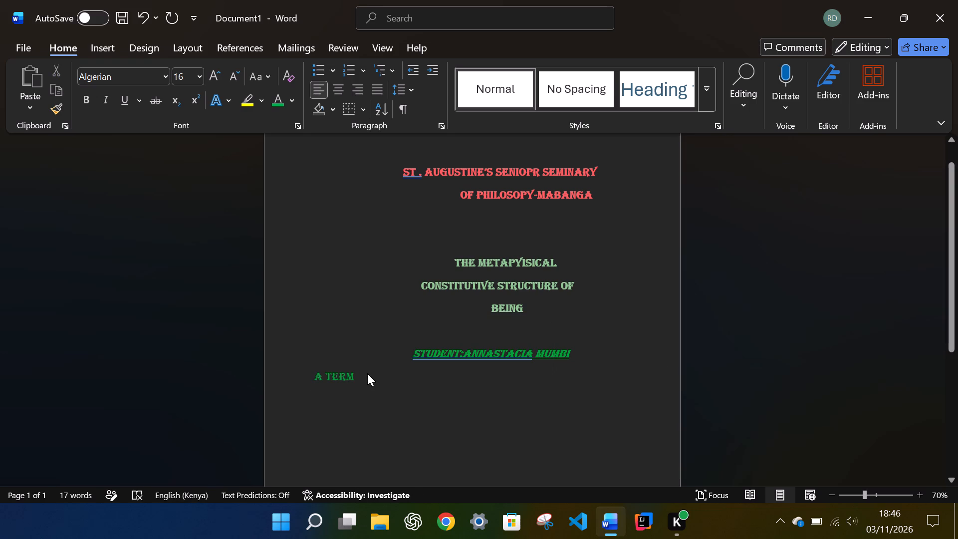
drag(367, 373, 352, 373)
drag(352, 373, 307, 370)
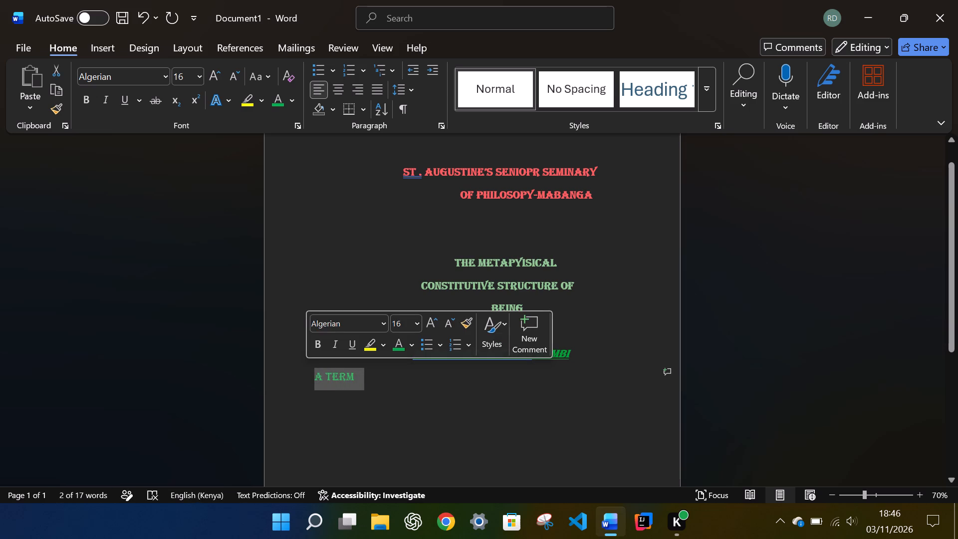
click(418, 323)
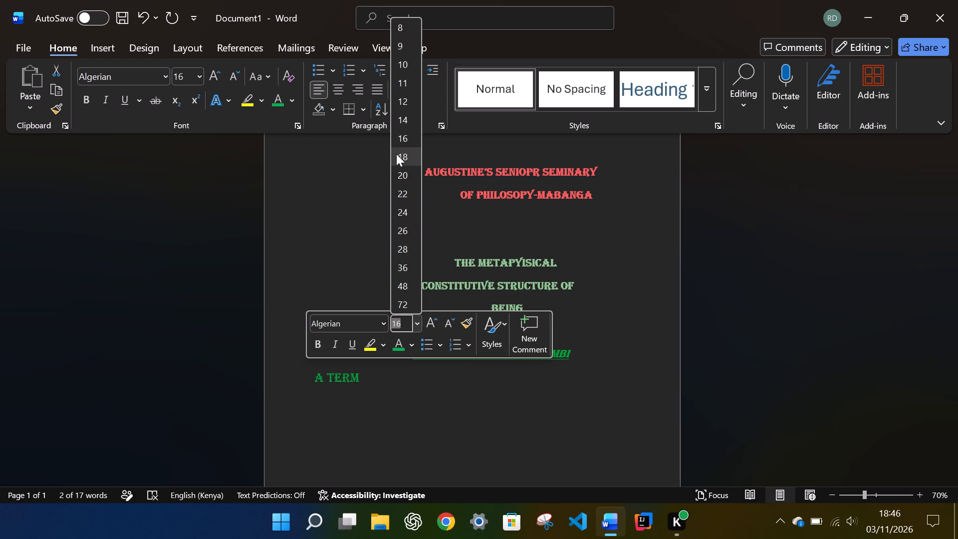
click(401, 119)
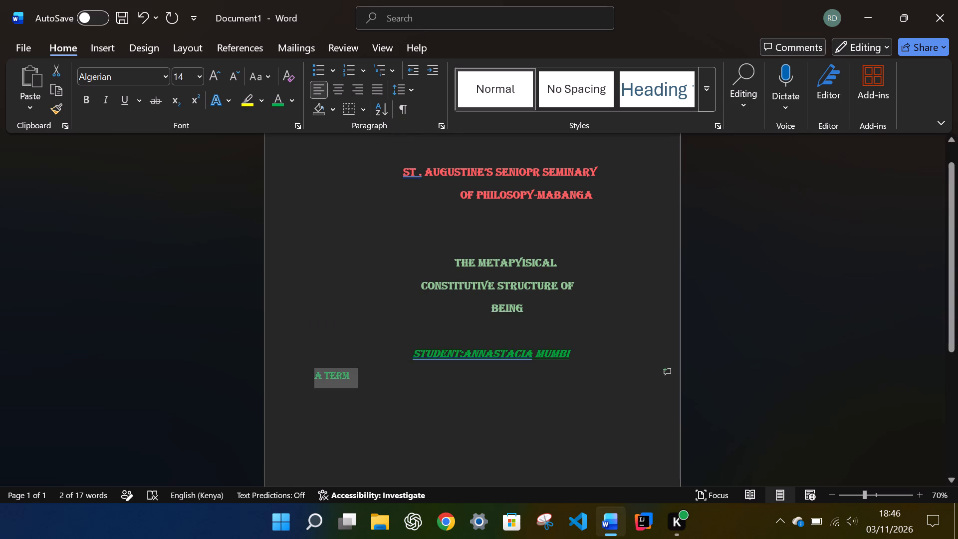
Add "pa" after "A Term", and clear all the text from the line below the student line.
click(370, 373)
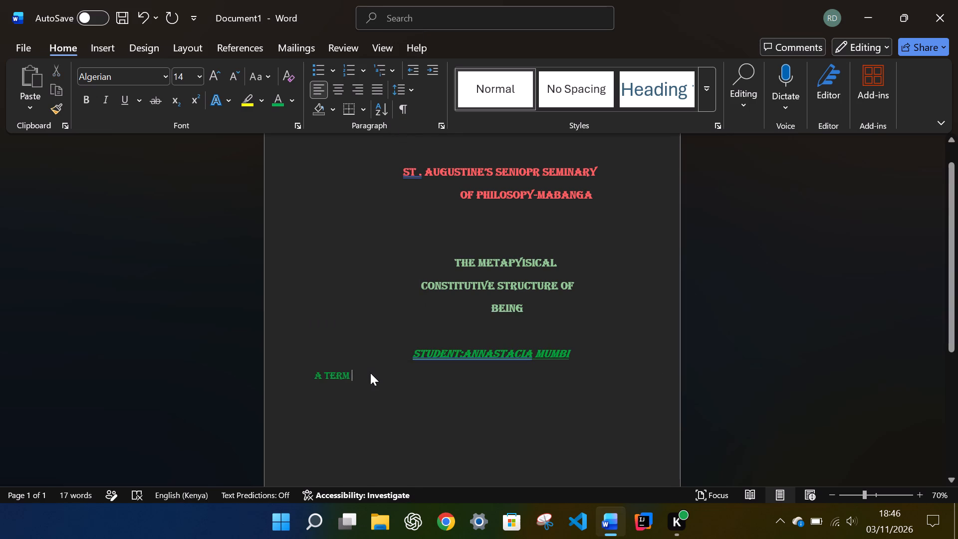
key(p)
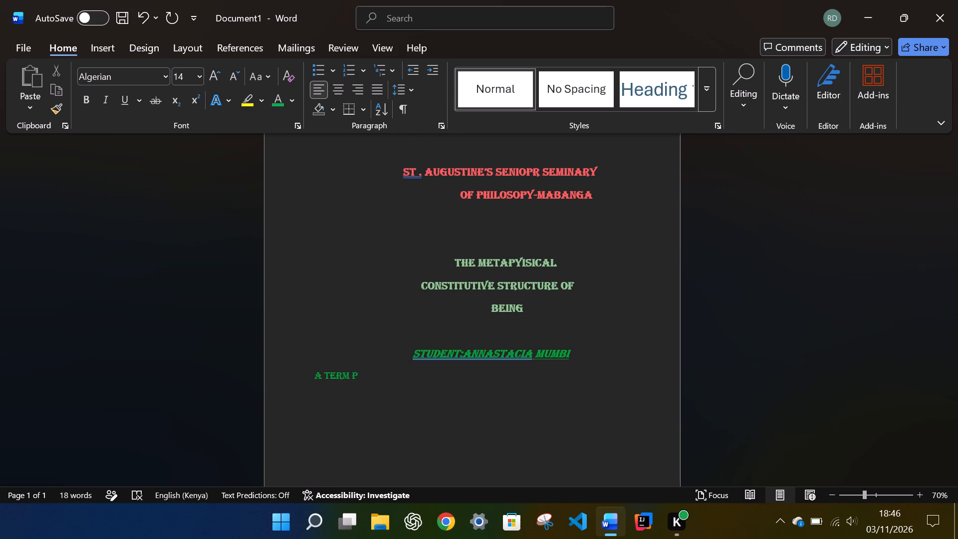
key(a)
key(BackSpace)
key(BackSpace)
key(BackSpace)
key(BackSpace)
key(BackSpace)
key(BackSpace)
key(BackSpace)
key(BackSpace)
key(BackSpace)
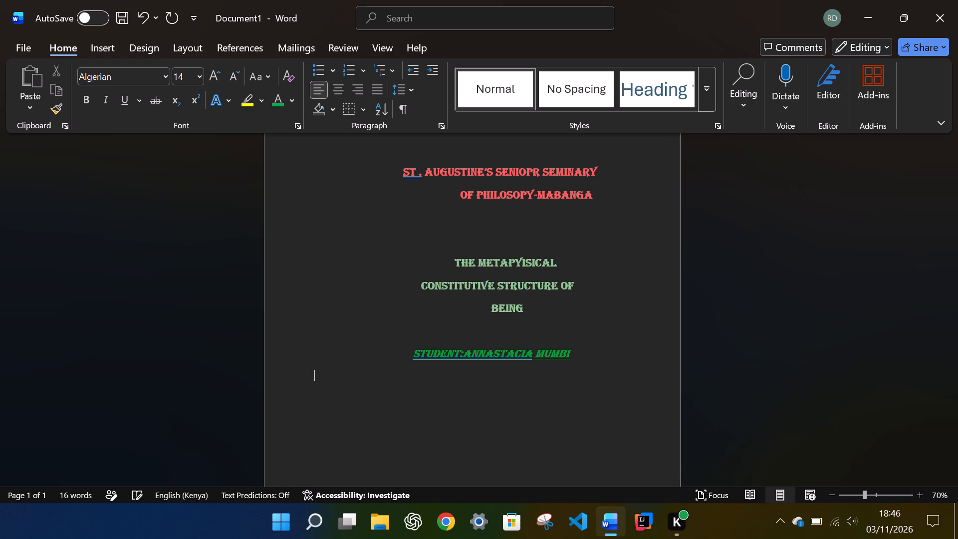
Set the font colour for the empty line below the student line to the black theme colour.
click(290, 99)
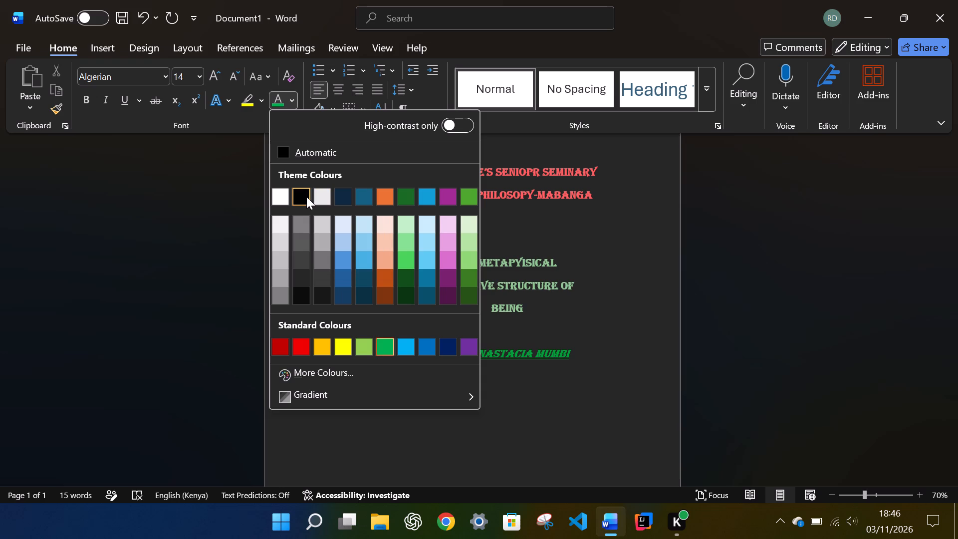
click(306, 197)
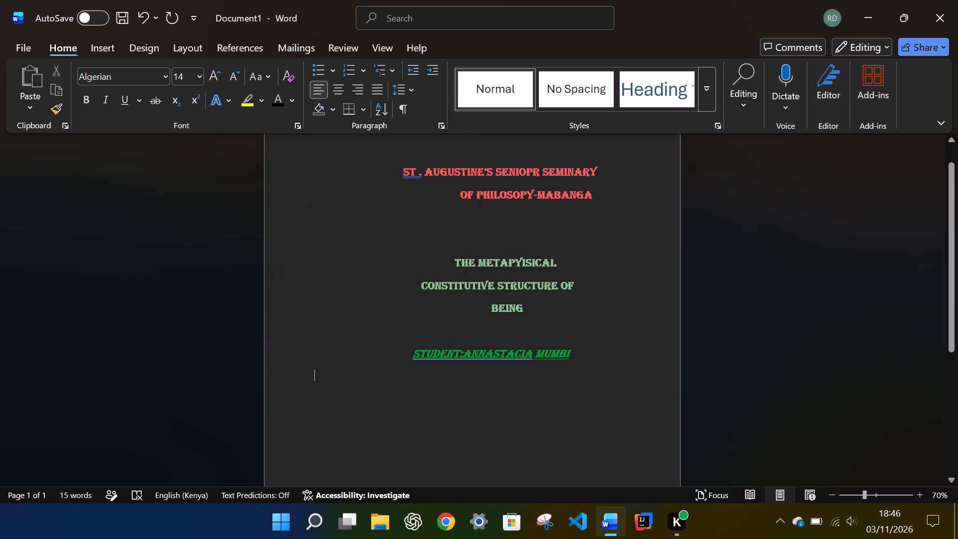
click(263, 102)
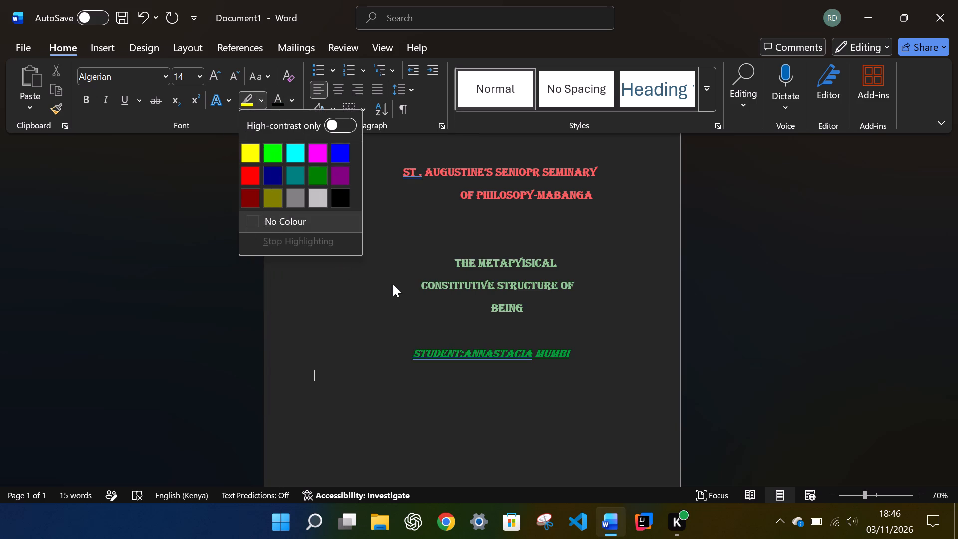
click(307, 381)
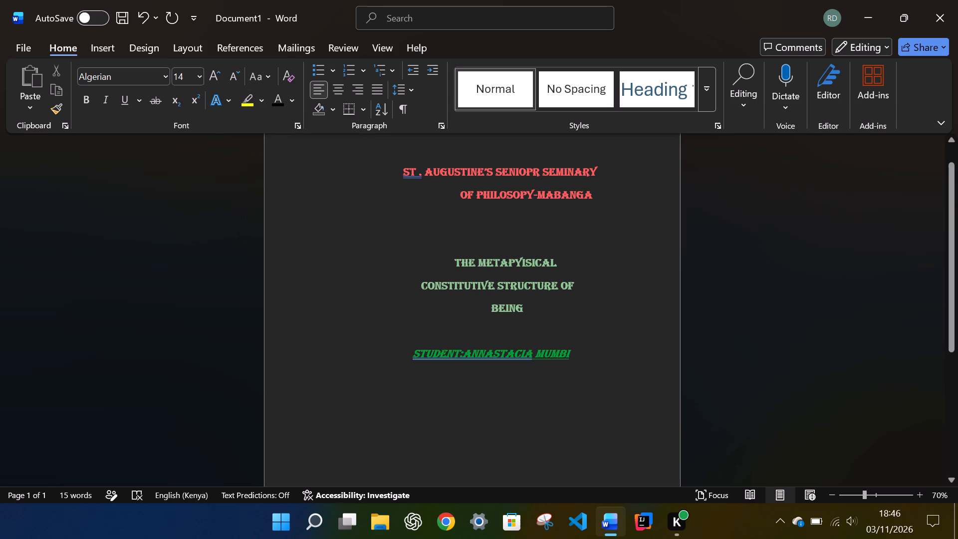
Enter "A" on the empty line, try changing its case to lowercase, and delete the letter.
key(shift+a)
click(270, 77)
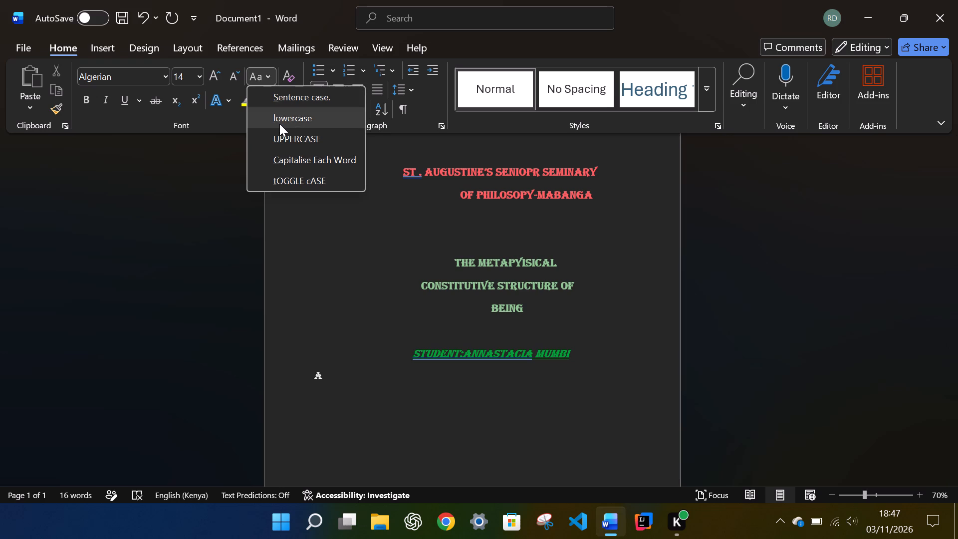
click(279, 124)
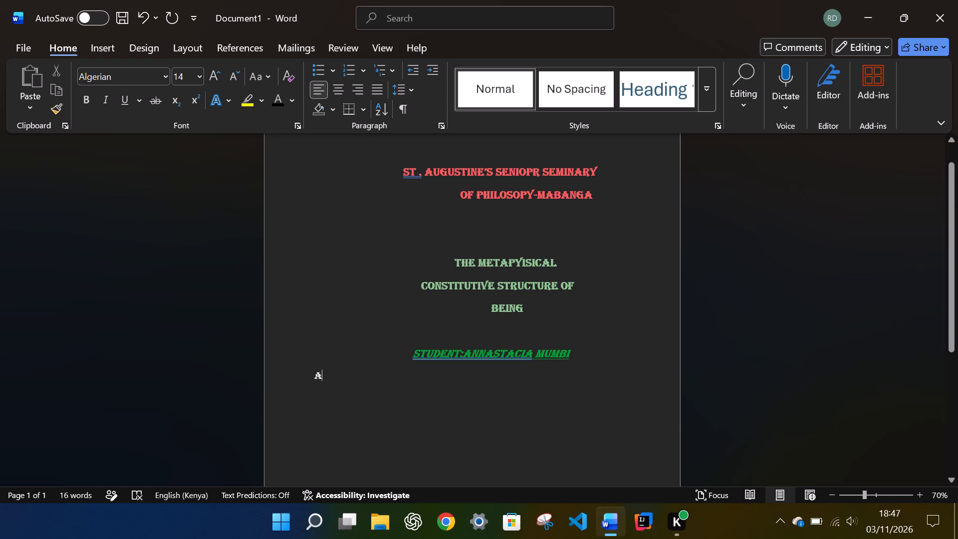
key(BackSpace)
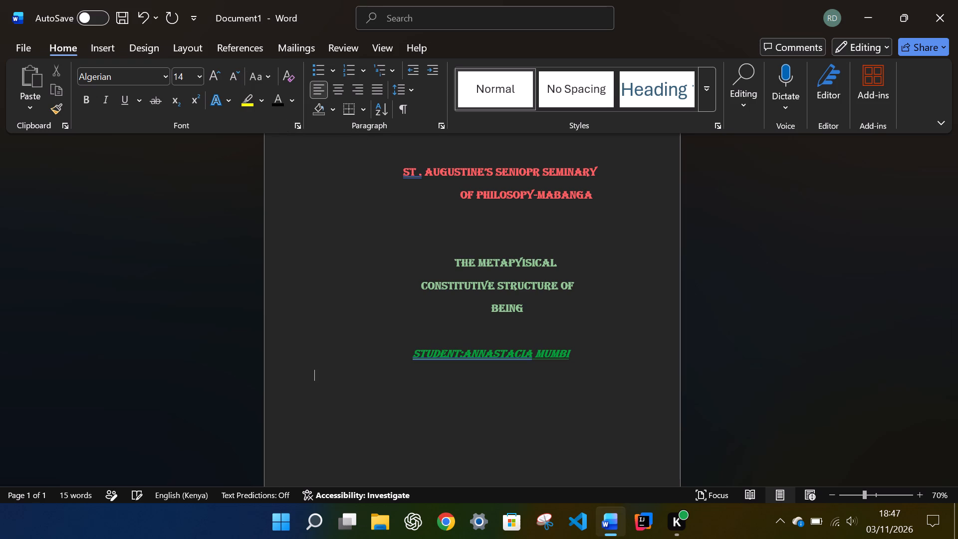
Enter "A Ter" on the empty line below the student line.
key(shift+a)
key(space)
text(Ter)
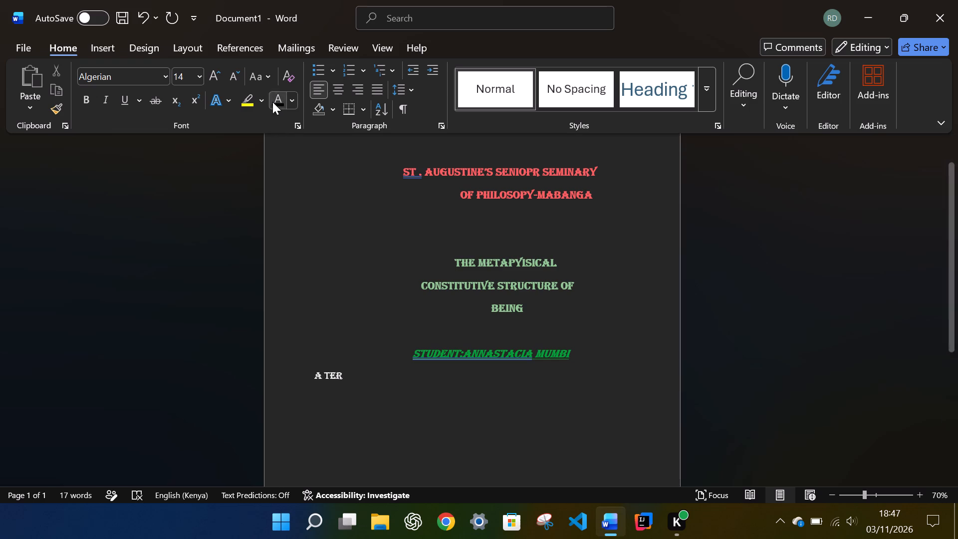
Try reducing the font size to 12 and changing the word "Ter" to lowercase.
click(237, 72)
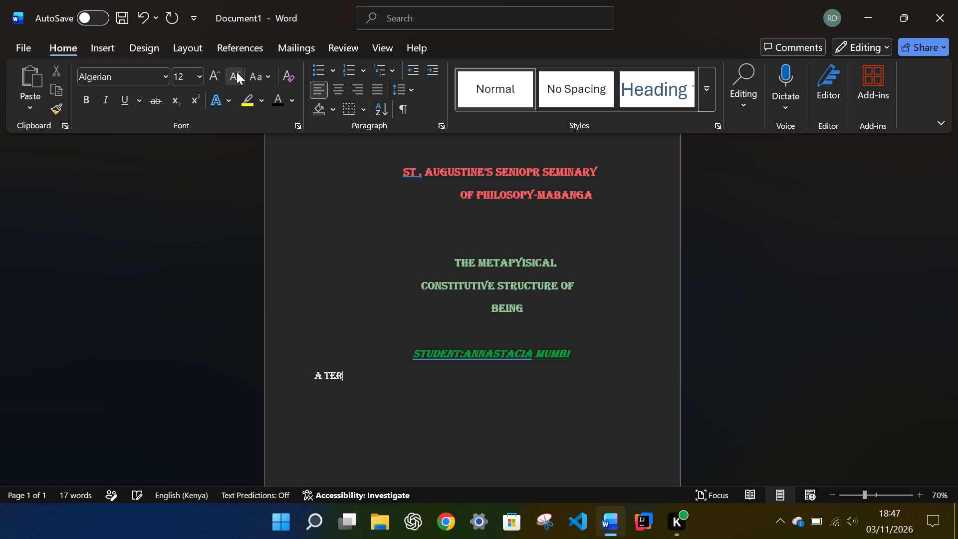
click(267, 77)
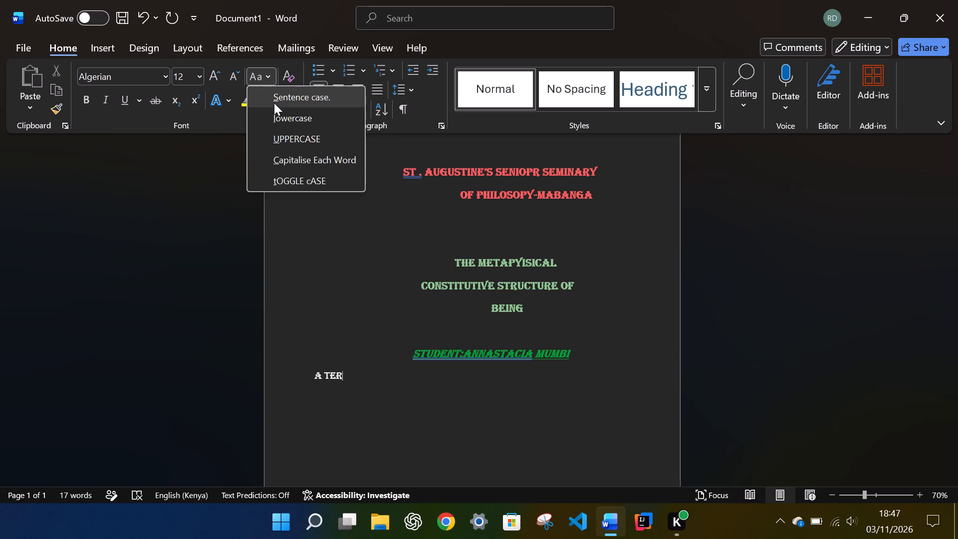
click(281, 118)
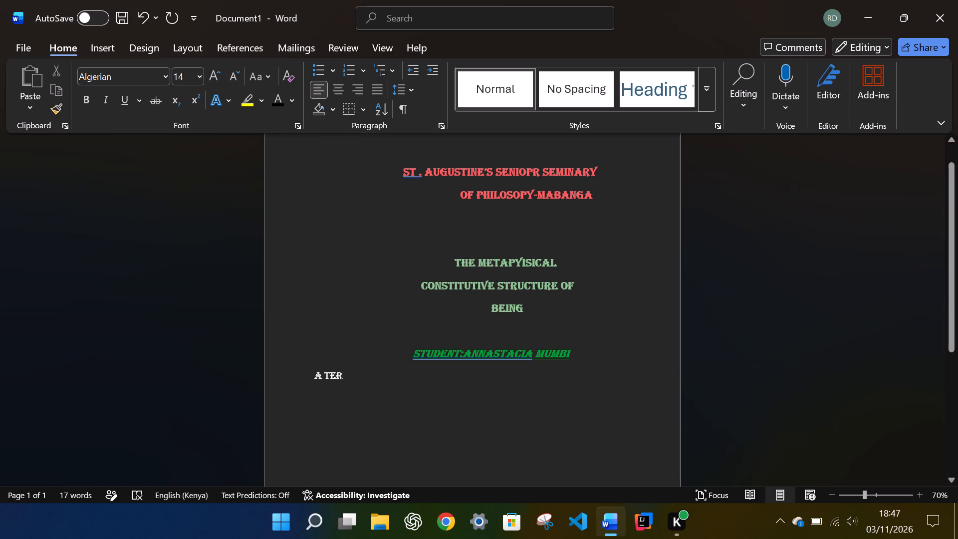
Complete the word "Term" on the description line with a single m, followed by a space.
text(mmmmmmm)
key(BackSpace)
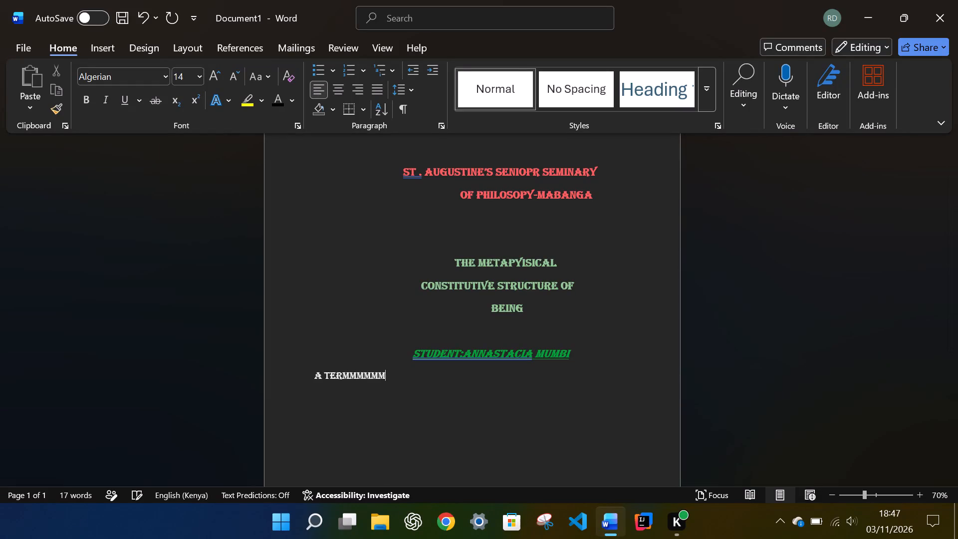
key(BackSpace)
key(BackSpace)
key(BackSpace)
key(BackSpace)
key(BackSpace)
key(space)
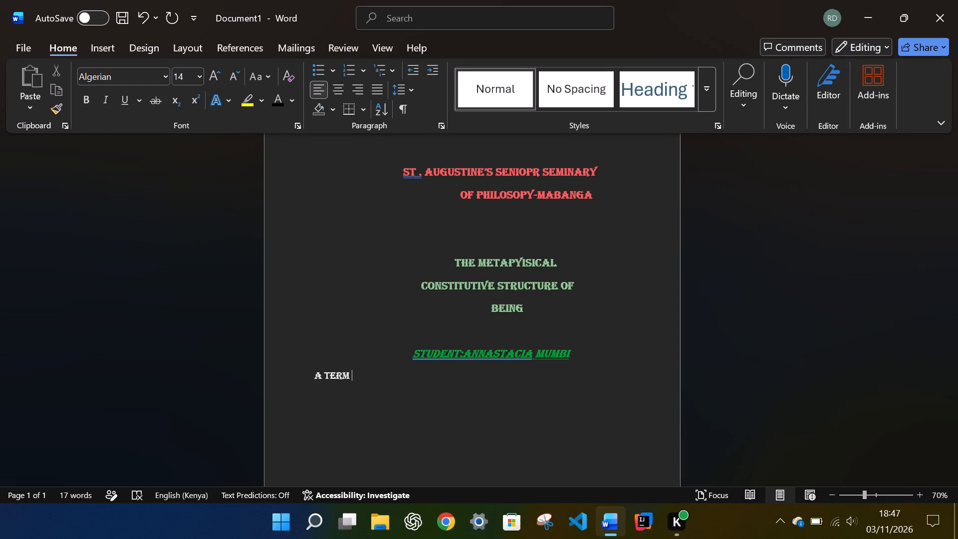
Continue the description line after "A Term" with "paper in metaphyisics," followed by a space.
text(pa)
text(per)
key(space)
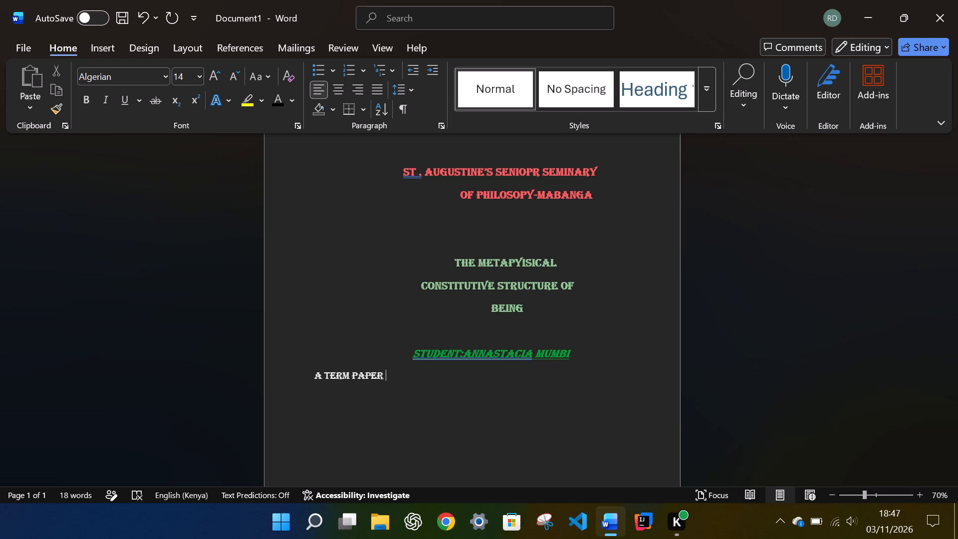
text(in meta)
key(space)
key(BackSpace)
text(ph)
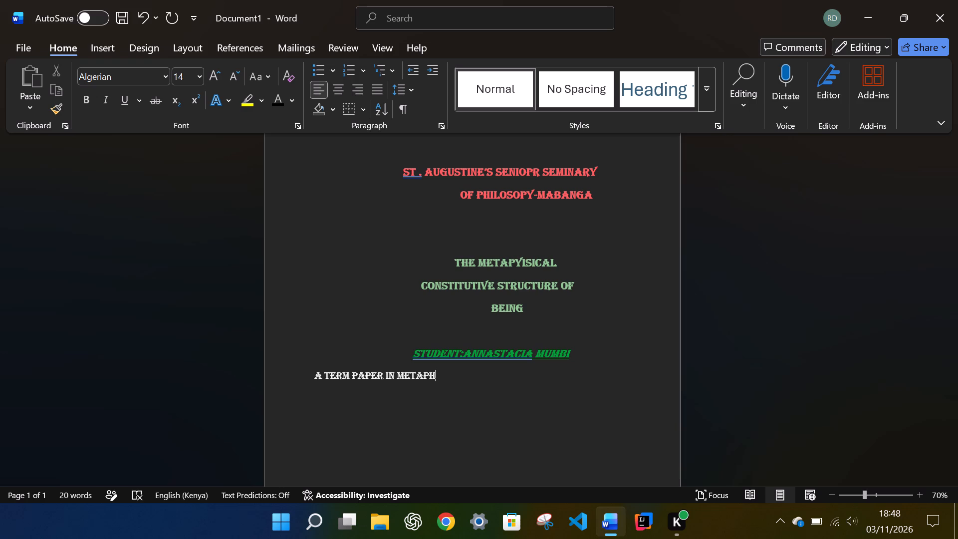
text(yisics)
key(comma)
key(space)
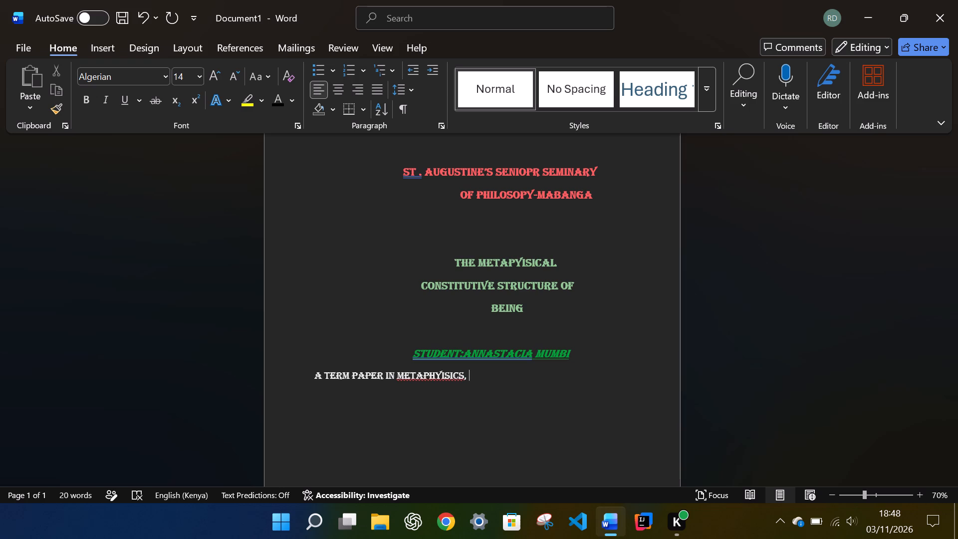
Correct the misspelled last word of the description line to "metaphysics," followed by a space.
click(444, 374)
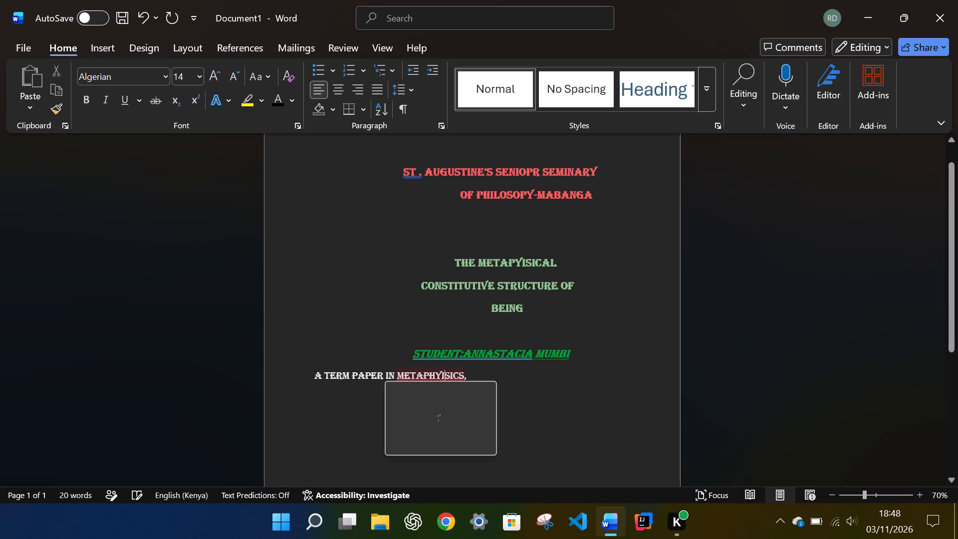
key(Return)
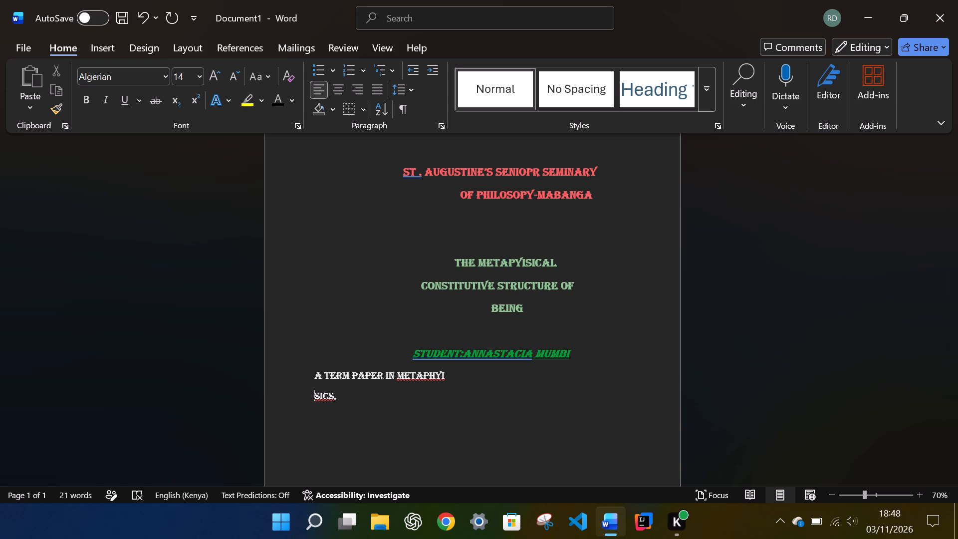
key(Delete)
key(Delete)
key(Delete)
key(Delete)
key(Delete)
key(Delete)
key(Delete)
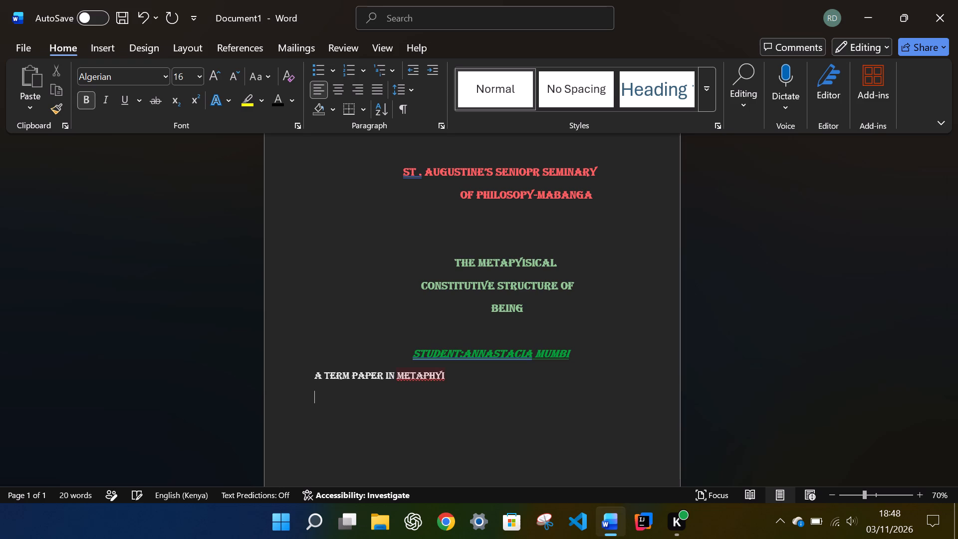
key(Delete)
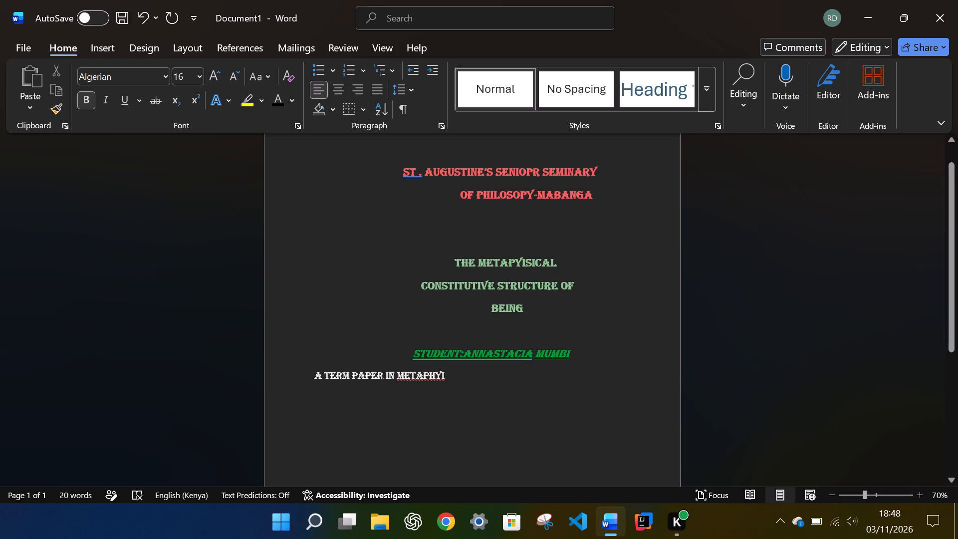
click(451, 374)
key(BackSpace)
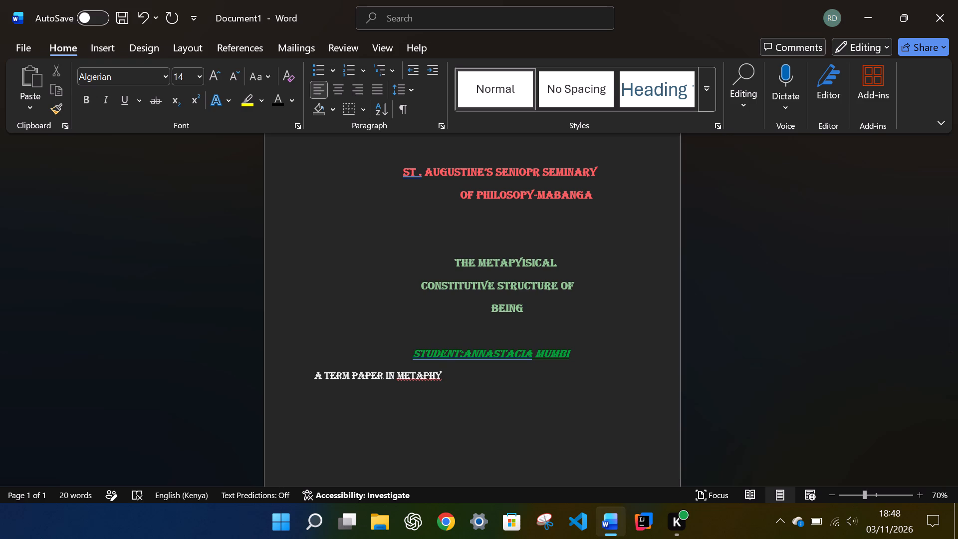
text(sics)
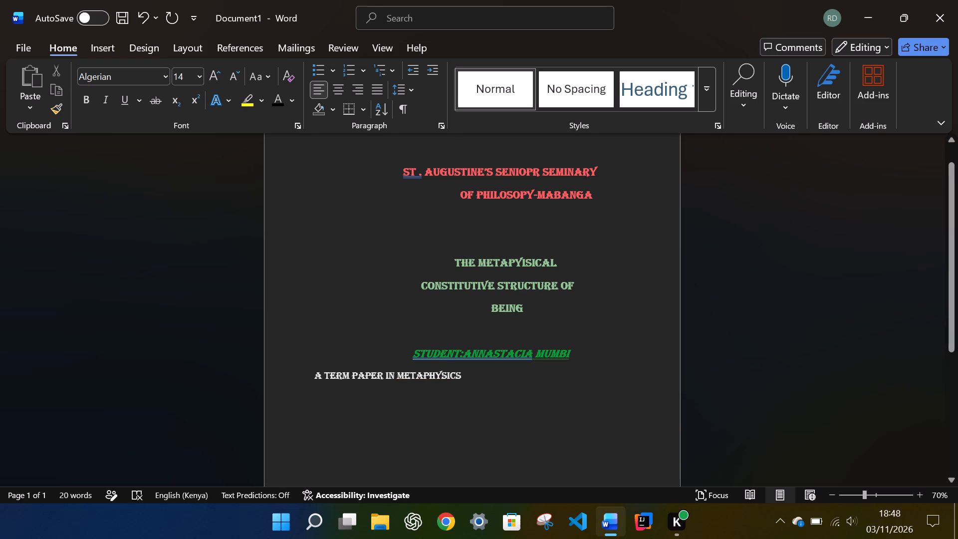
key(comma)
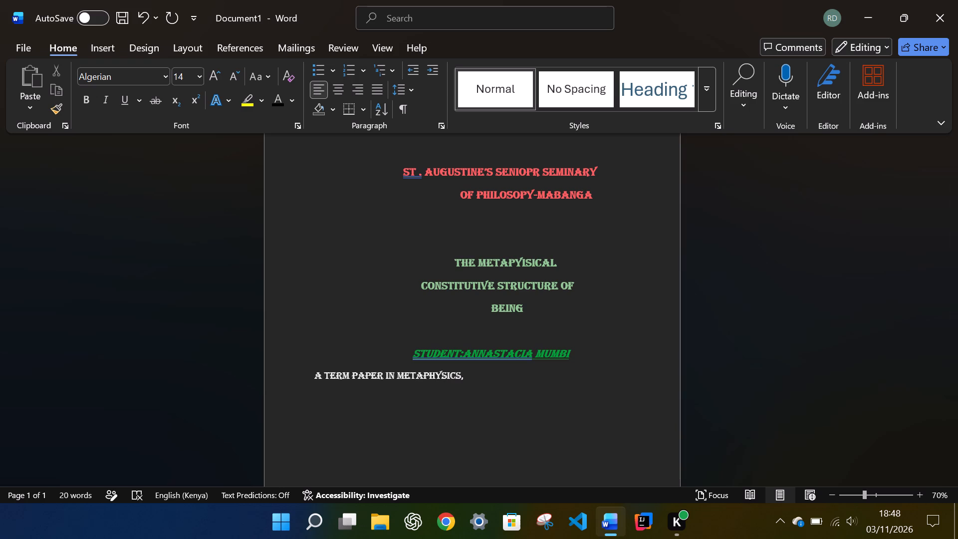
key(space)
Extend the description line with "a partial fulfillment for" after the comma.
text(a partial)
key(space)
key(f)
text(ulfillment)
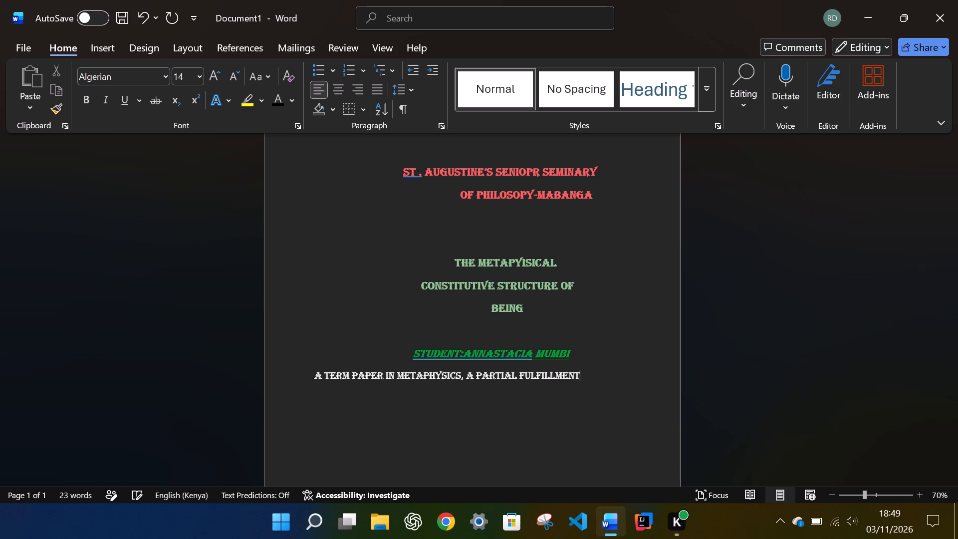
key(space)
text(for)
Start a second description line and indent it with 24 spaces towards the page centre.
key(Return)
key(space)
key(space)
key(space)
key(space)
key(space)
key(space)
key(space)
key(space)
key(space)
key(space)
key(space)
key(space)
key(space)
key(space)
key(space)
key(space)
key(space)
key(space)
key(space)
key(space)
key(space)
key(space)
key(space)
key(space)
Enter "ba degree in philosophy" on the indented second description line.
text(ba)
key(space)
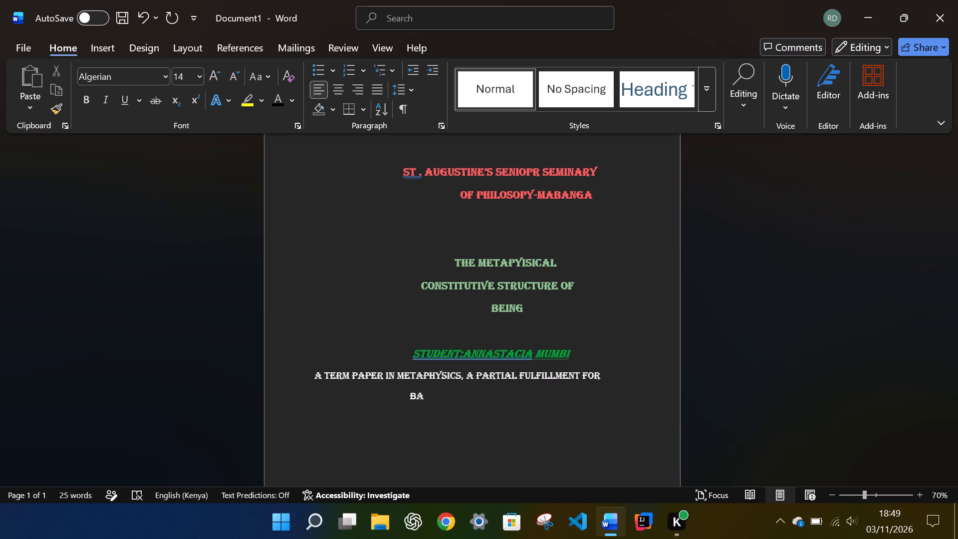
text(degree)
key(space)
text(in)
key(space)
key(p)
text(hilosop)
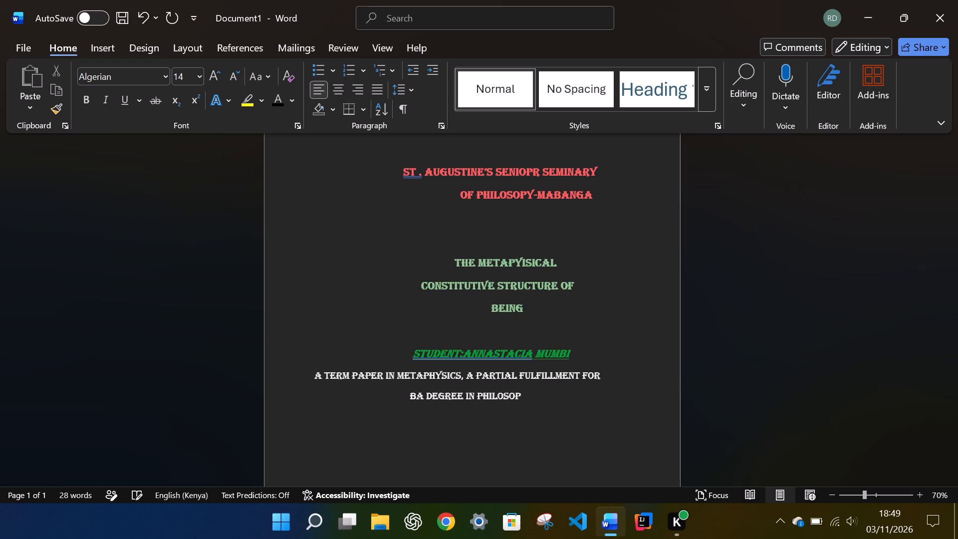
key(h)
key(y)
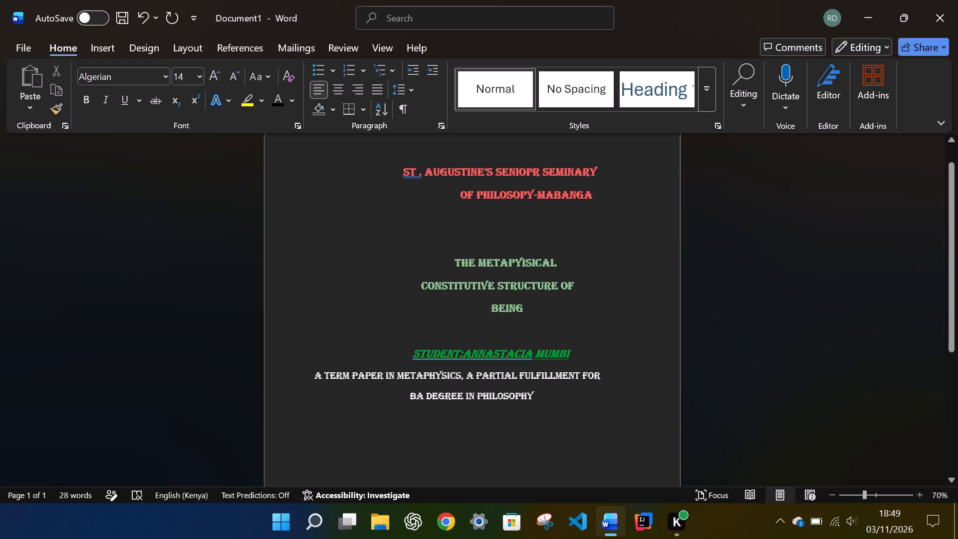
Insert a blank line between the student line and the term-paper description.
click(578, 353)
key(Return)
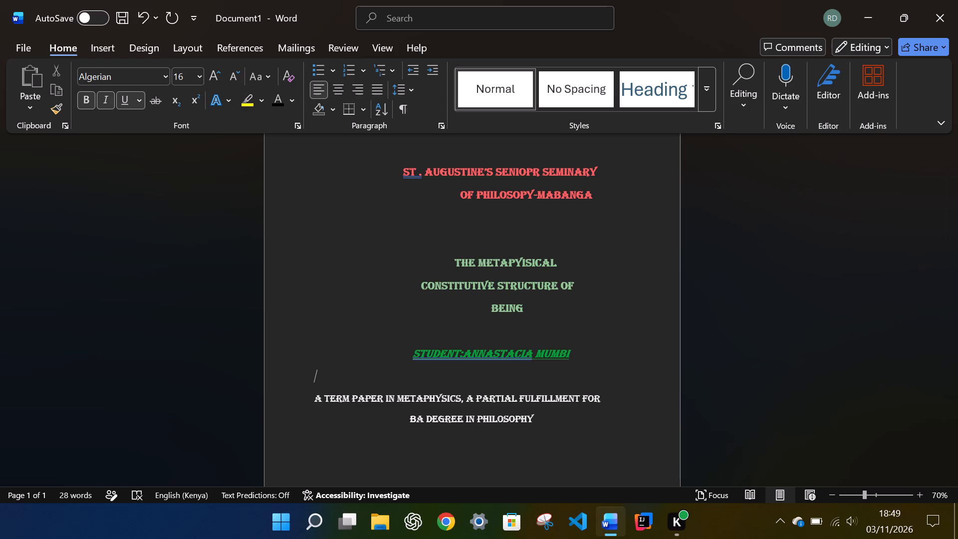
Convert both lines of the term-paper description to lowercase.
click(533, 414)
drag(533, 414, 321, 395)
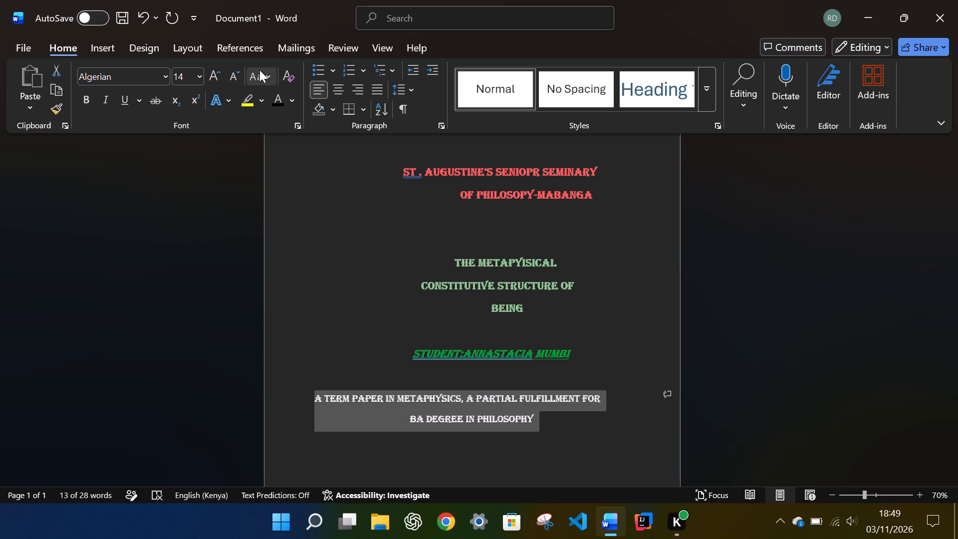
click(268, 81)
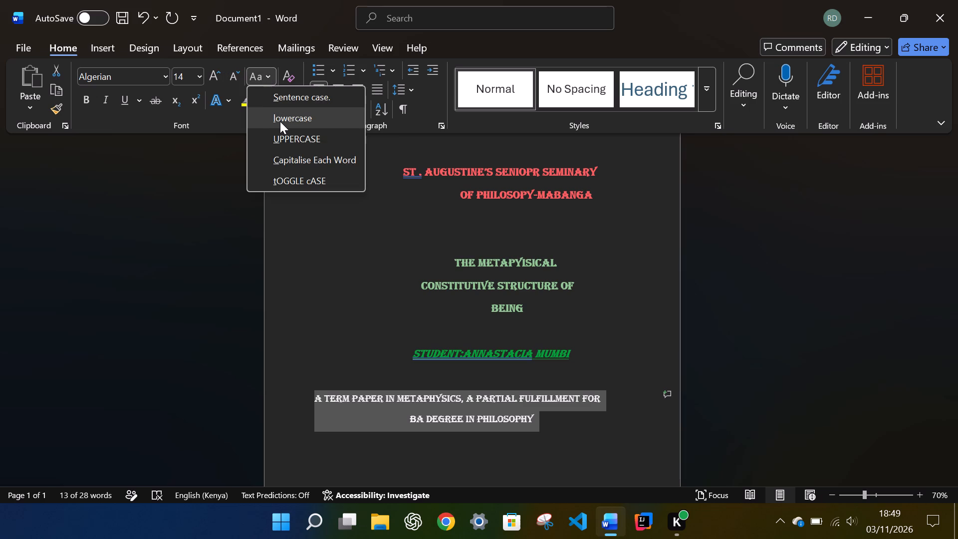
click(280, 121)
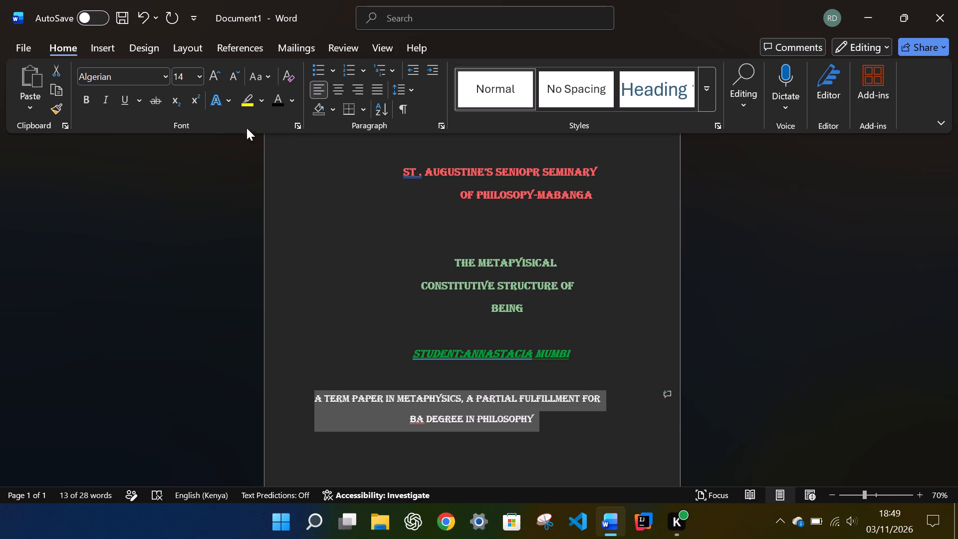
Set the font of the two-line term-paper description to Arial Black.
click(165, 77)
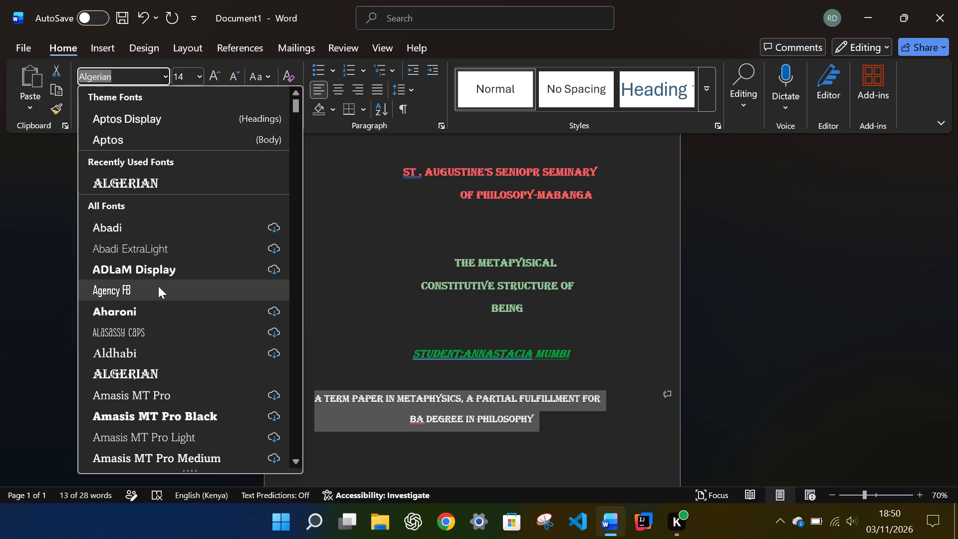
triple_click(291, 463)
click(291, 463)
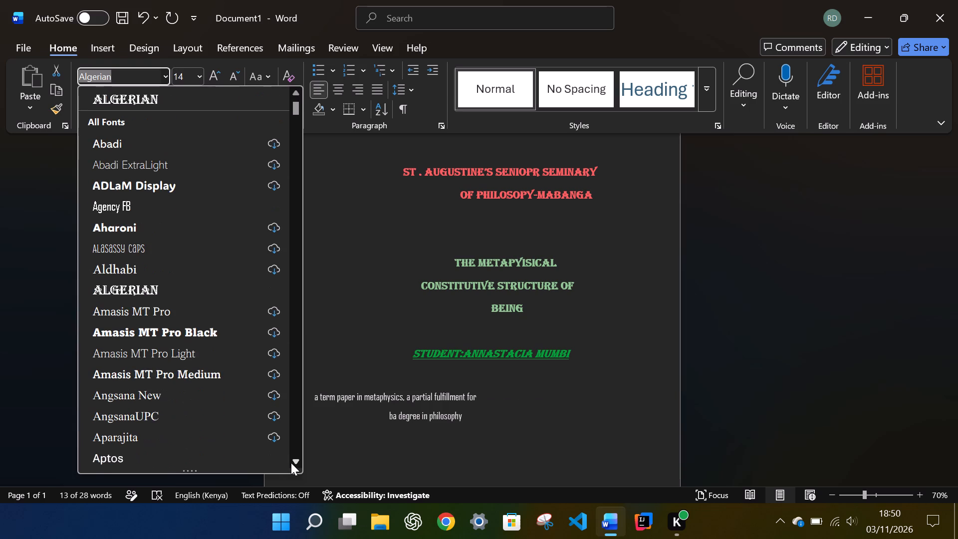
double_click(291, 463)
double_click(291, 463)
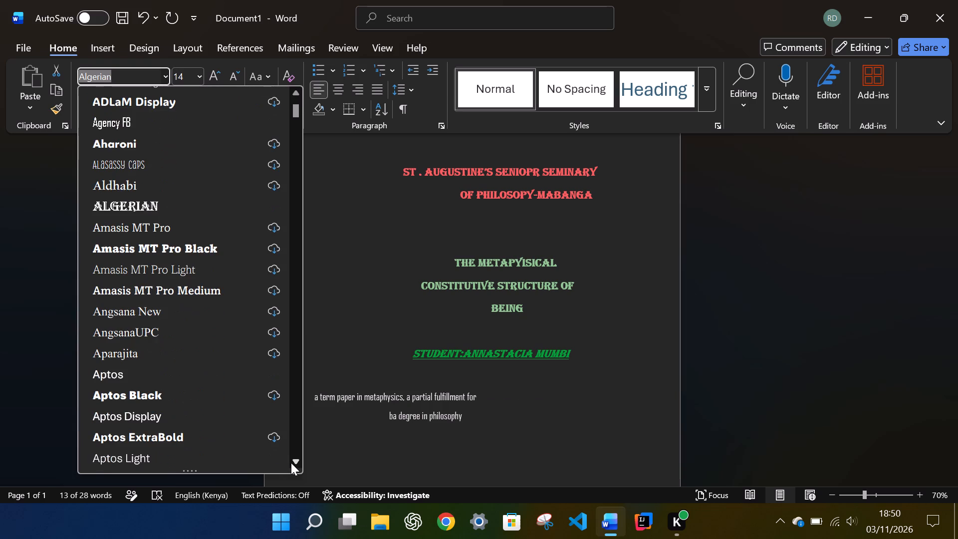
click(291, 463)
click(291, 463)
click(291, 463)
click(291, 463)
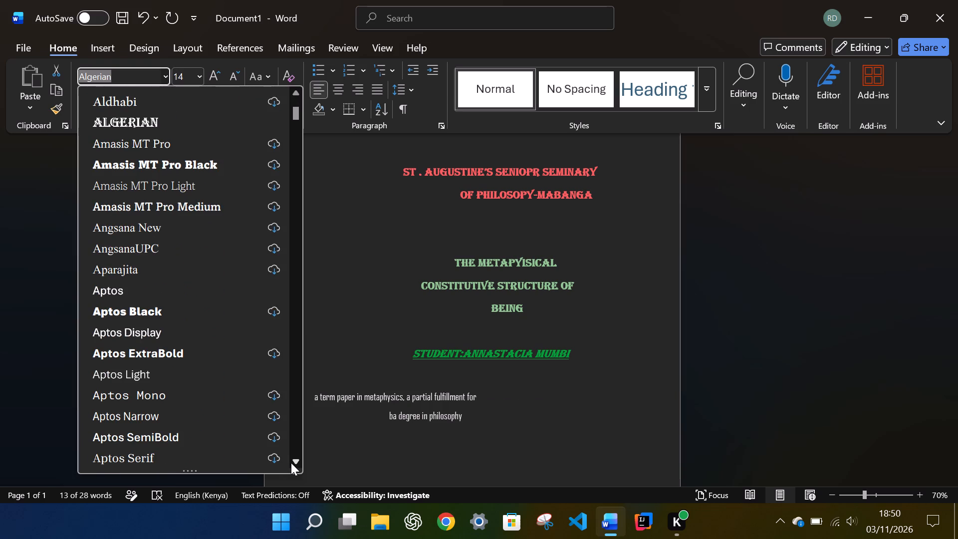
click(291, 463)
click(291, 463)
click(291, 463)
click(291, 463)
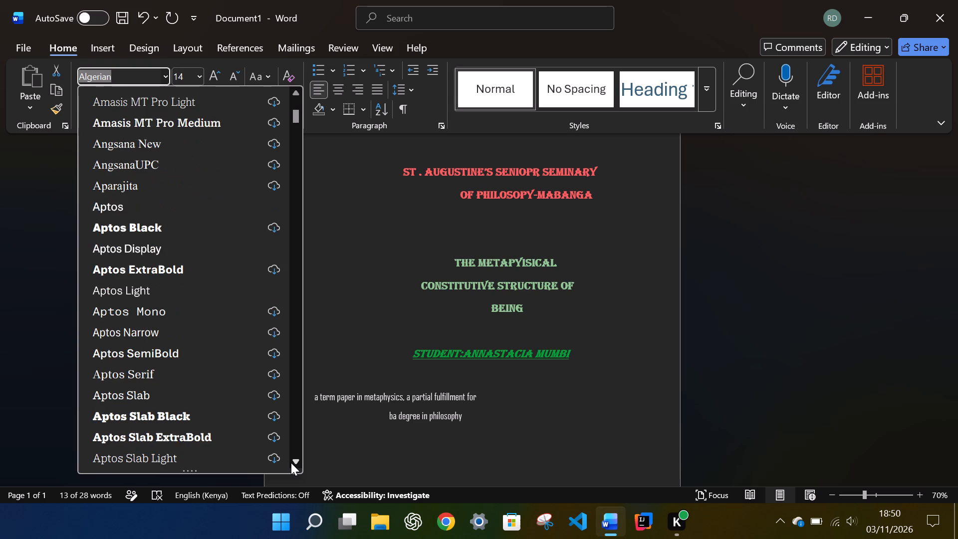
click(291, 463)
click(291, 463)
click(291, 463)
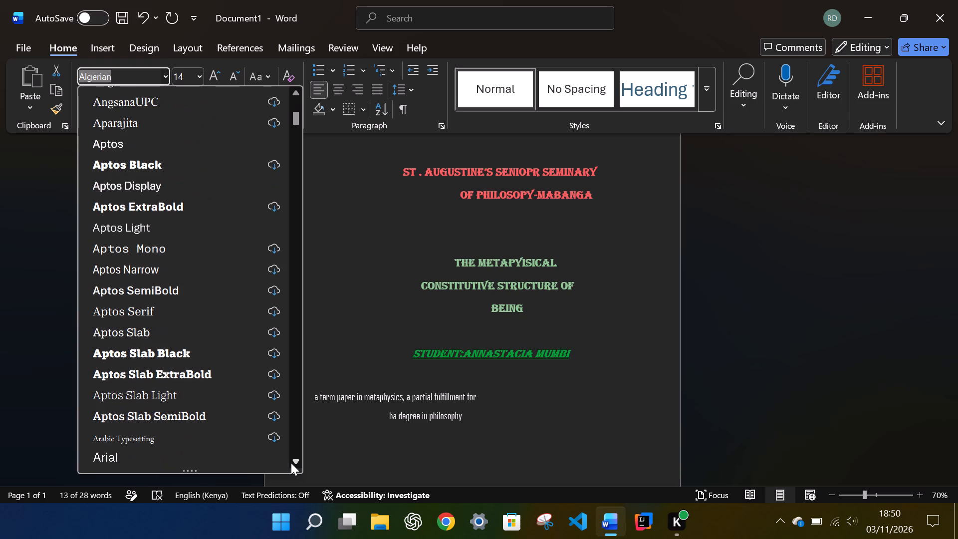
click(291, 463)
click(291, 463)
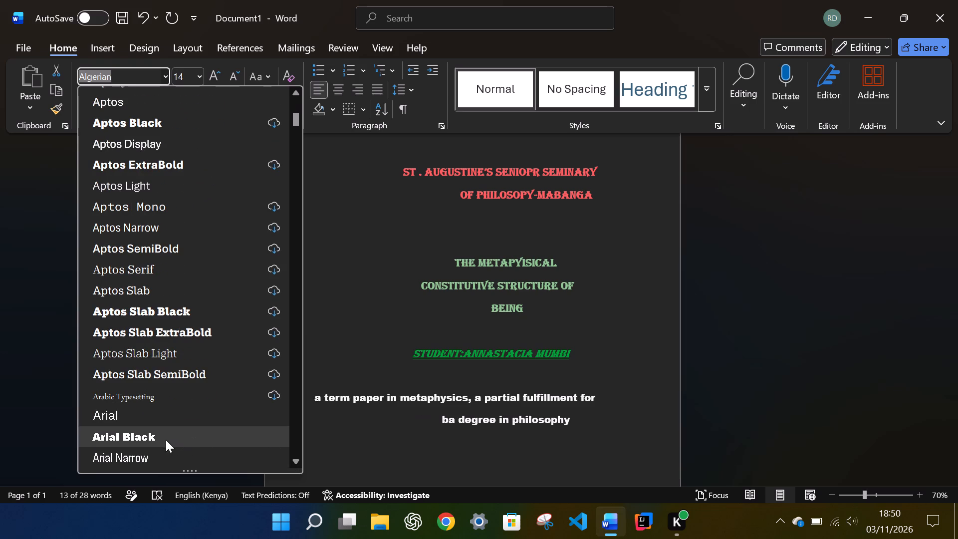
click(166, 440)
click(352, 469)
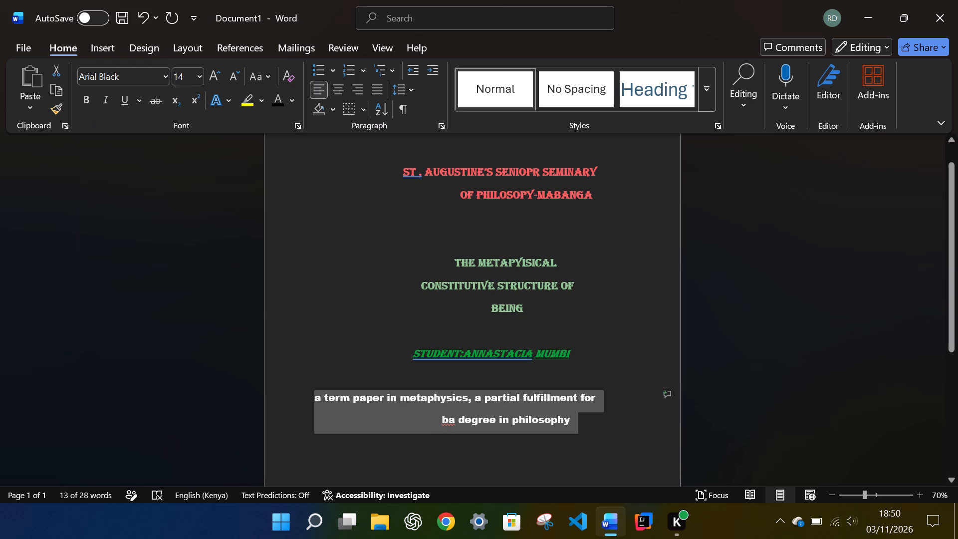
Capitalise "ba" as "BA" at the start of the second description line.
click(448, 419)
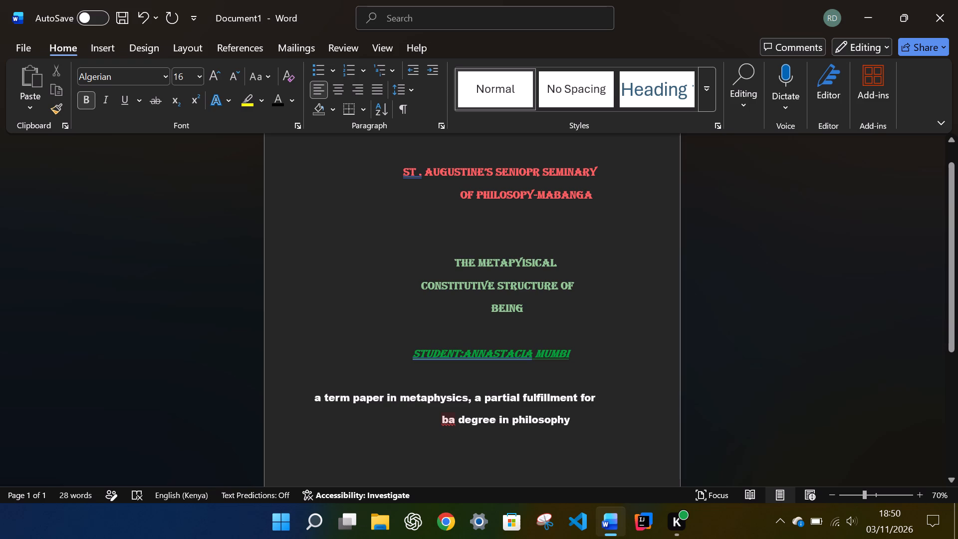
key(BackSpace)
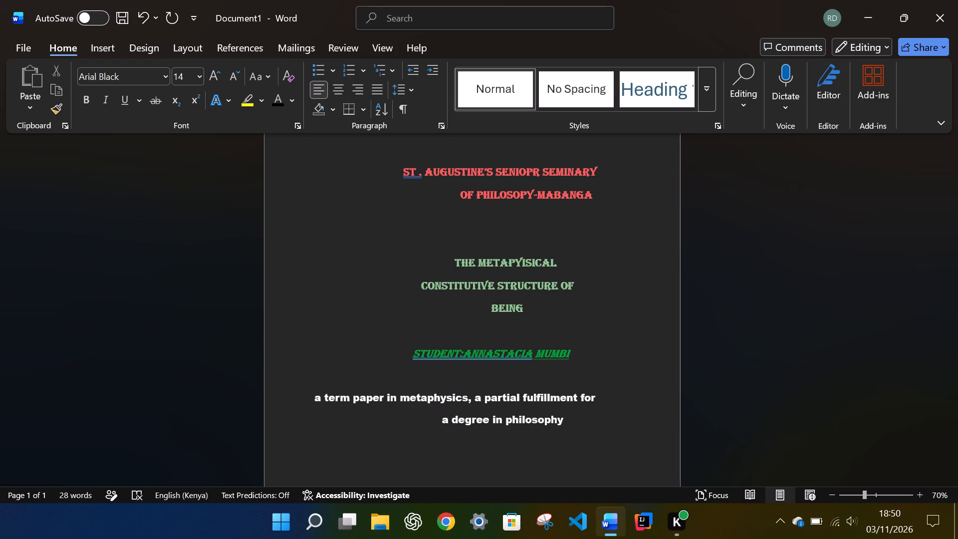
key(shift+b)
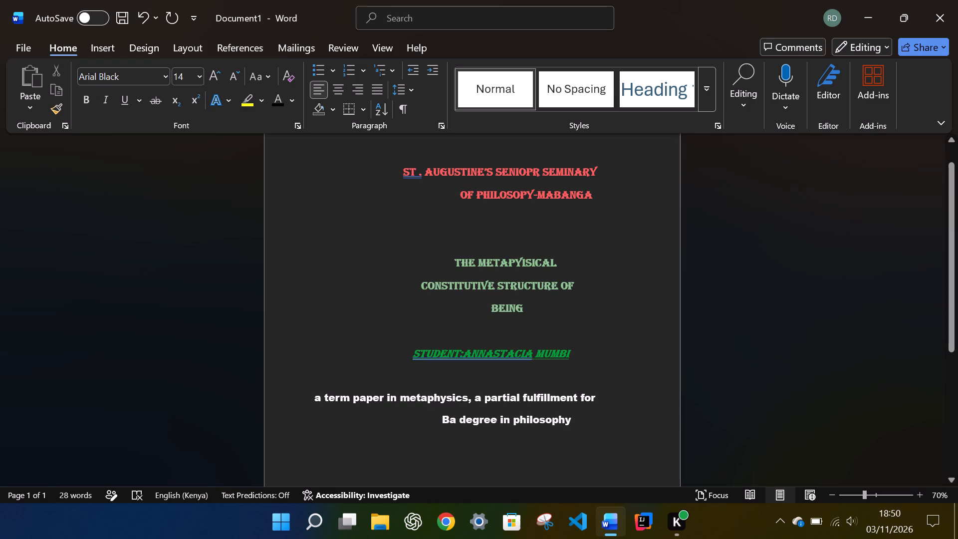
click(454, 417)
key(BackSpace)
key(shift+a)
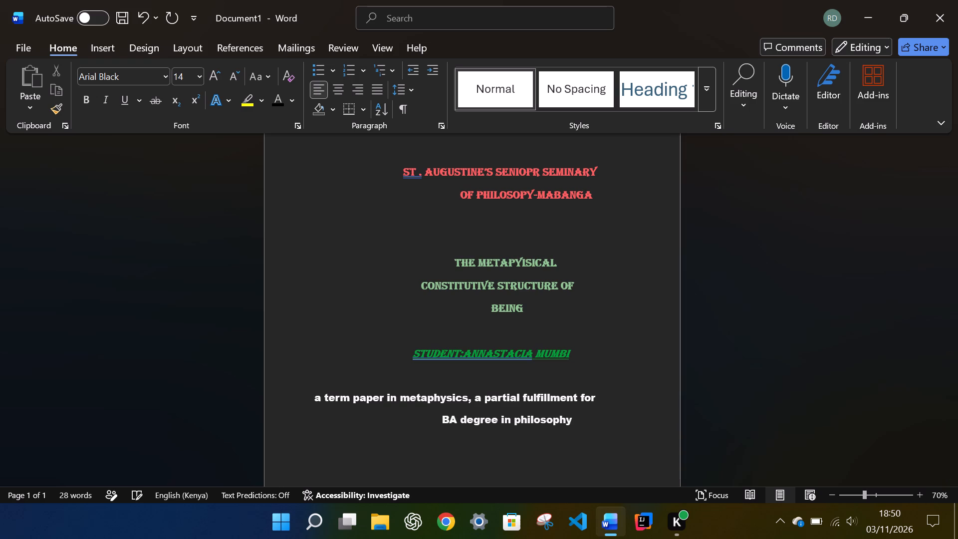
Capitalise the opening words of the first description line so they read "A Term Paper".
click(323, 399)
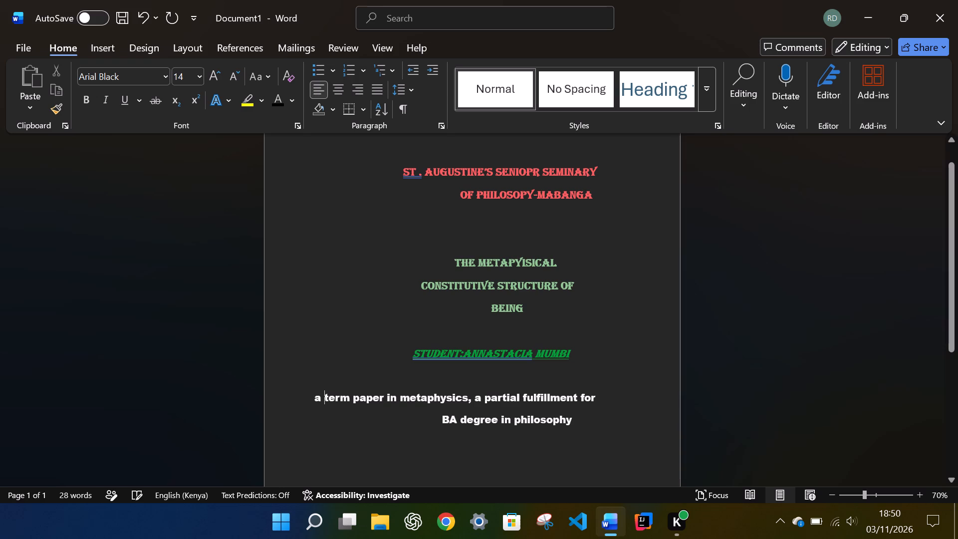
key(Return)
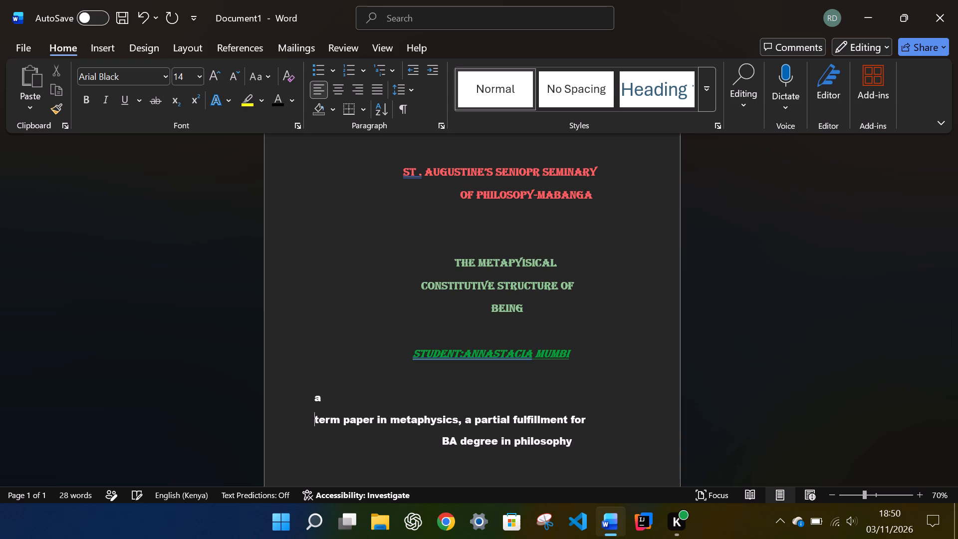
key(BackSpace)
key(BackSpace)
key(BackSpace)
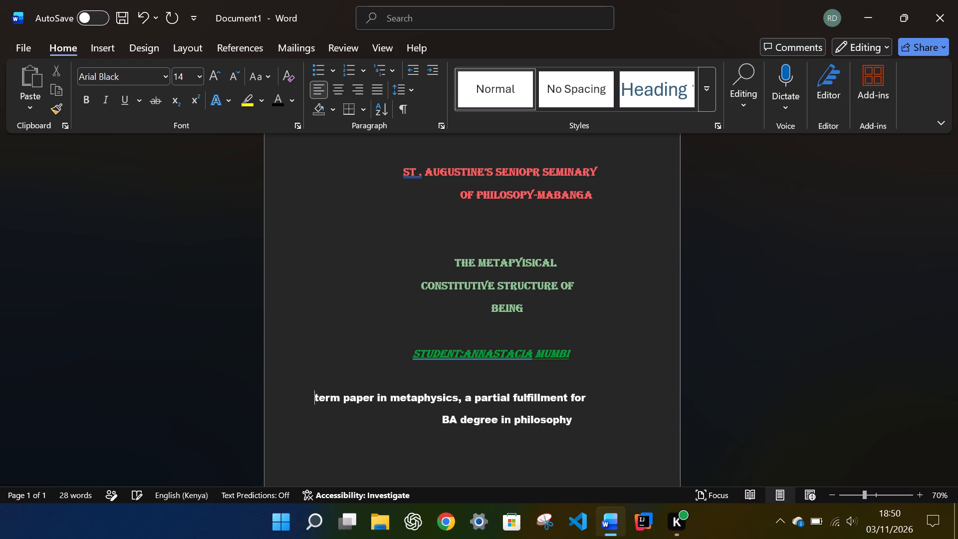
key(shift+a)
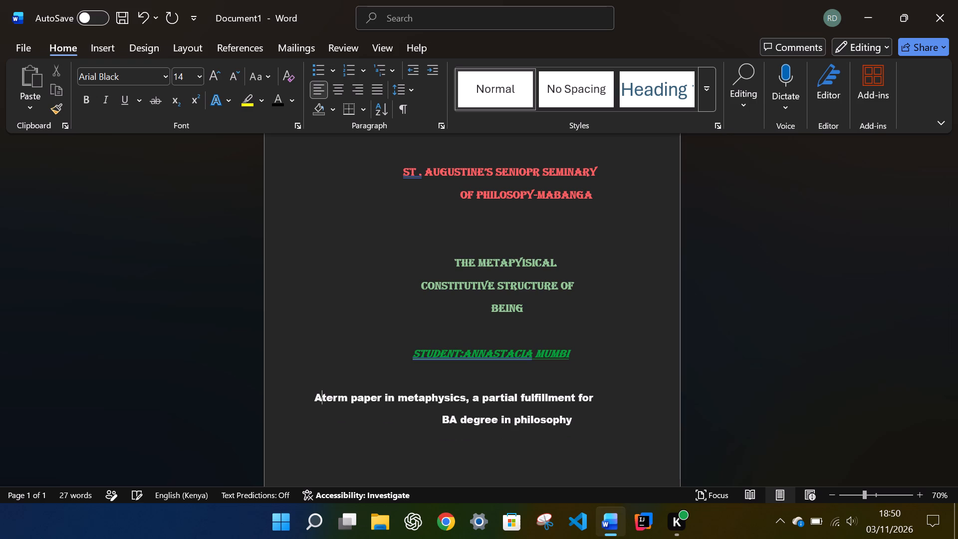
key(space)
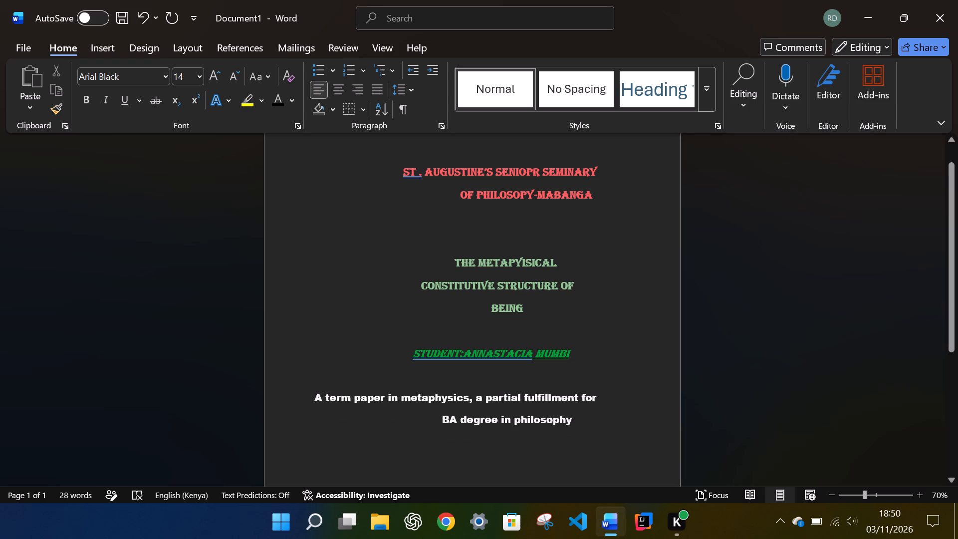
click(328, 398)
key(BackSpace)
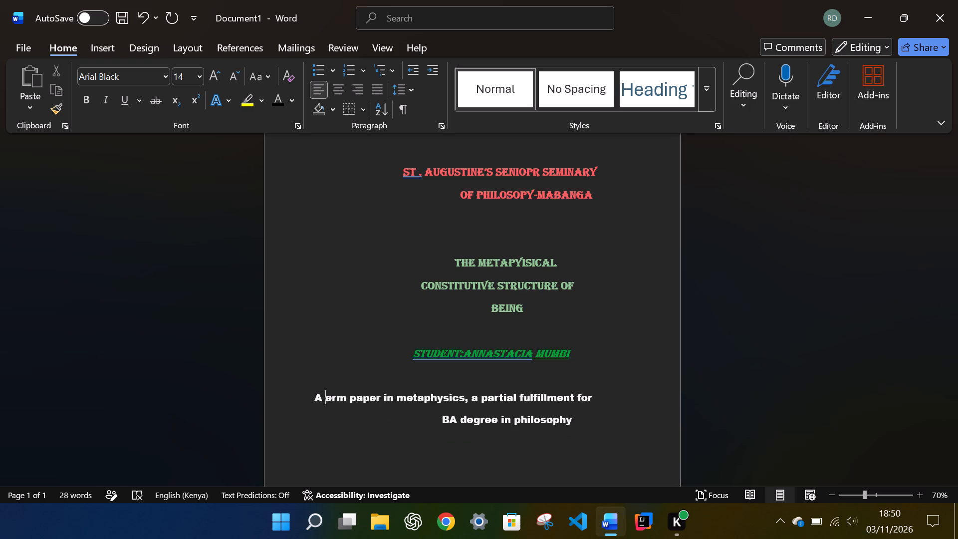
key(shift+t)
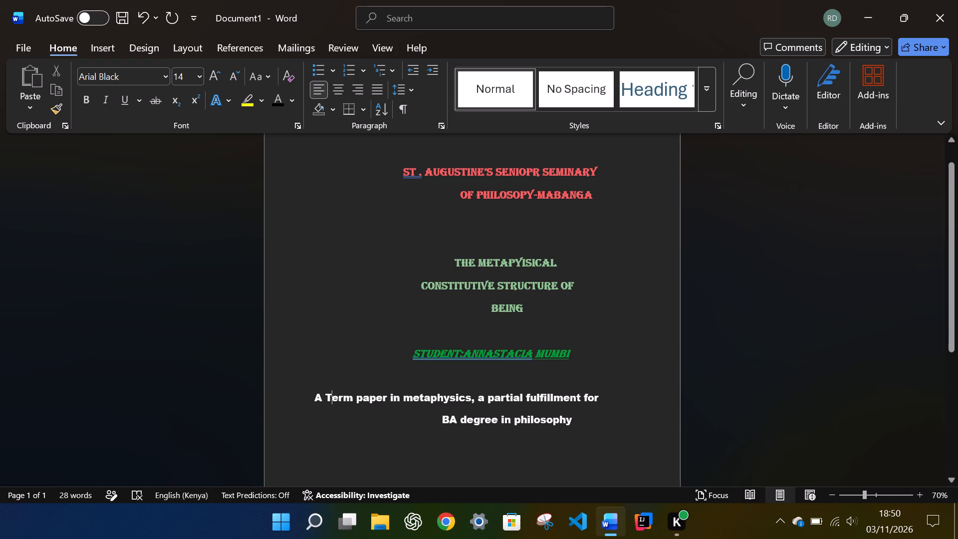
click(360, 397)
key(BackSpace)
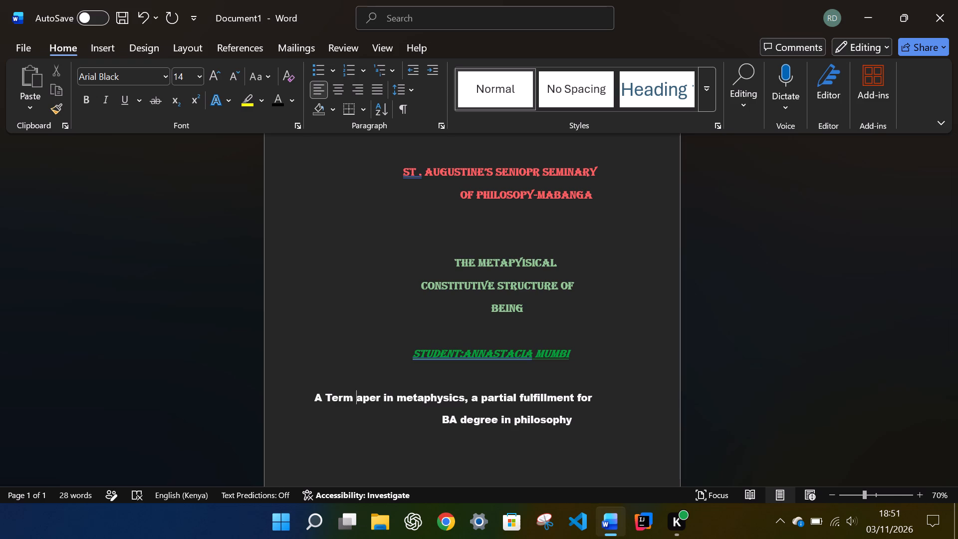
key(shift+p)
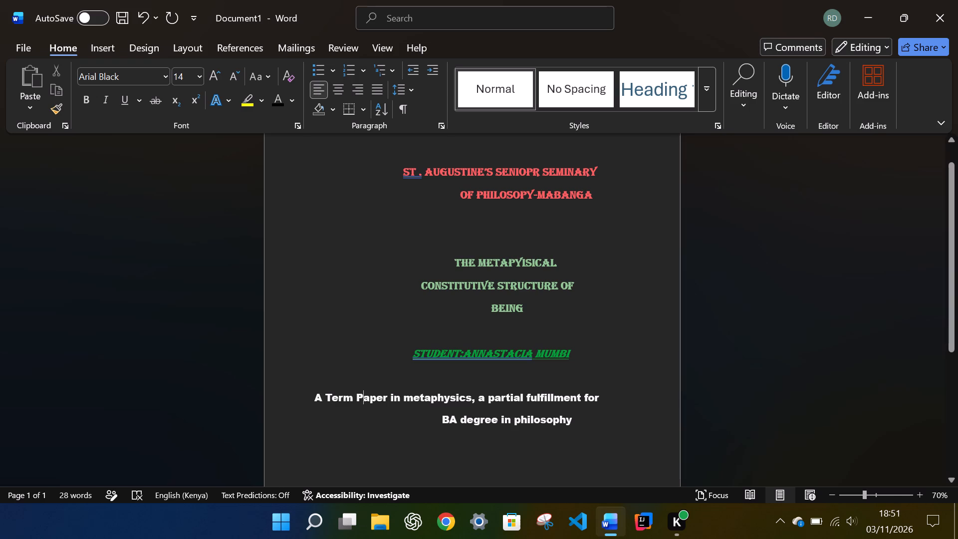
Capitalise the initials of "Metaphysics", "Partial" and "Fulfillment" in the first line of the term-paper description.
click(412, 397)
key(BackSpace)
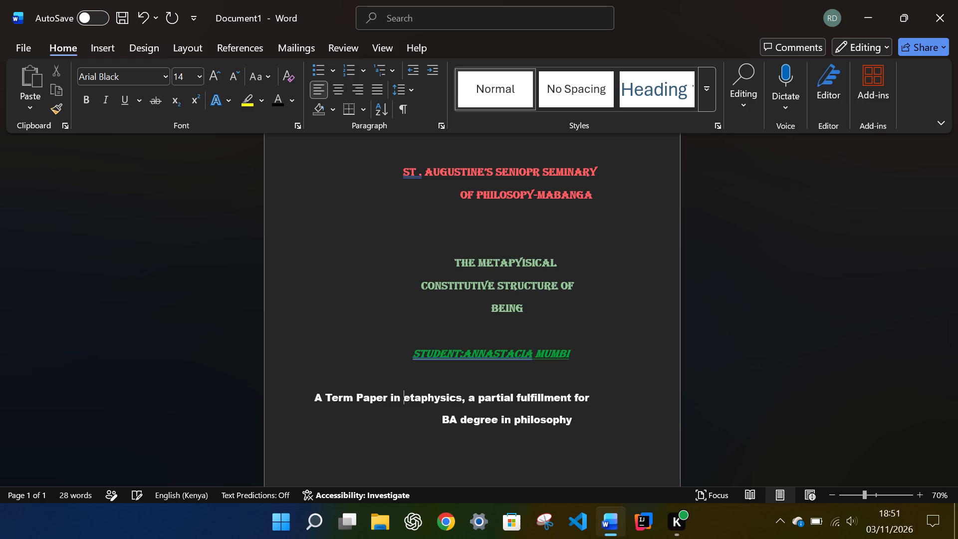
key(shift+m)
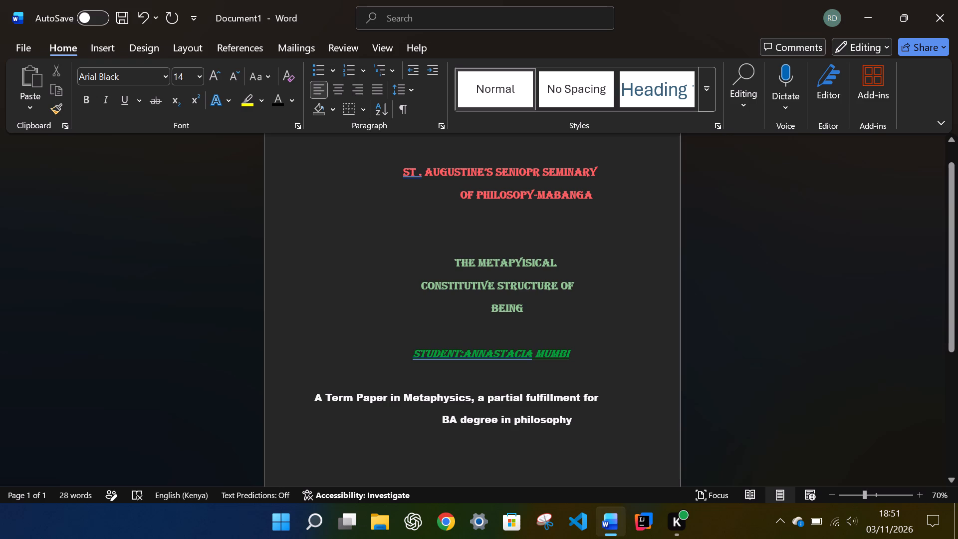
click(492, 396)
key(BackSpace)
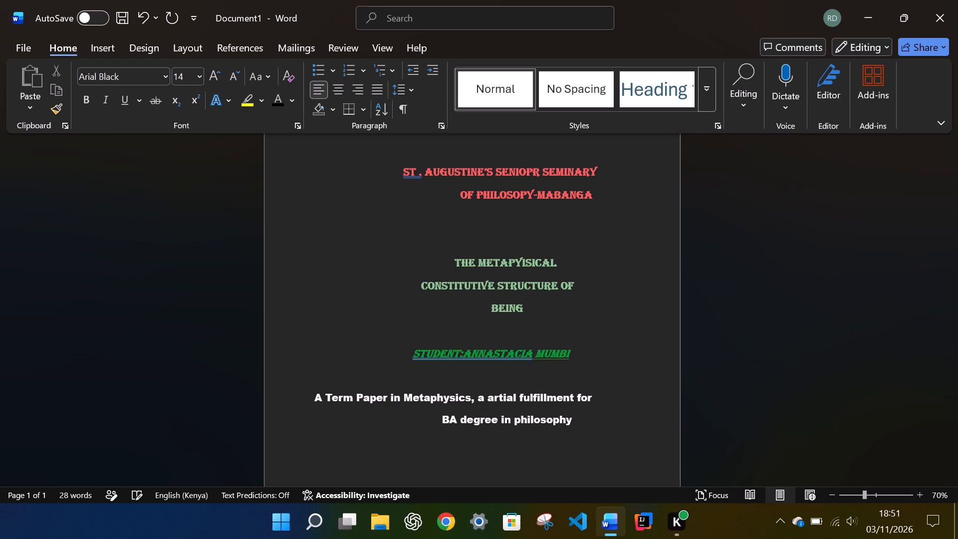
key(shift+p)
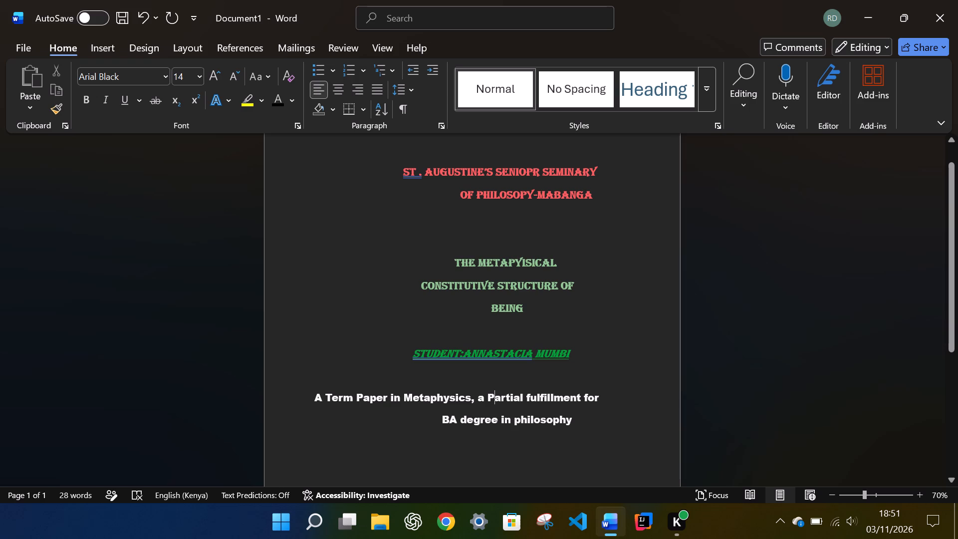
click(530, 396)
key(BackSpace)
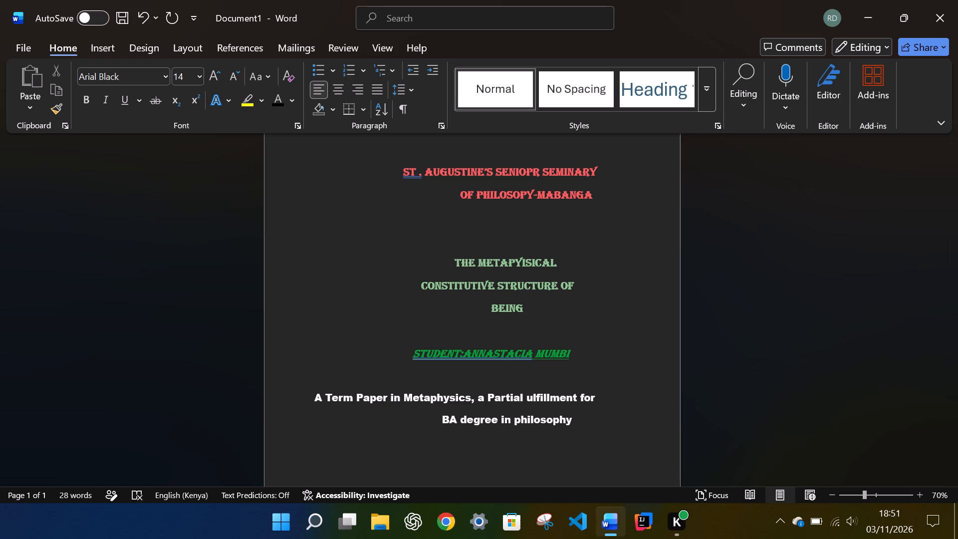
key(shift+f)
Capitalise the initial of "Degree" in the second line of the term-paper description.
click(465, 421)
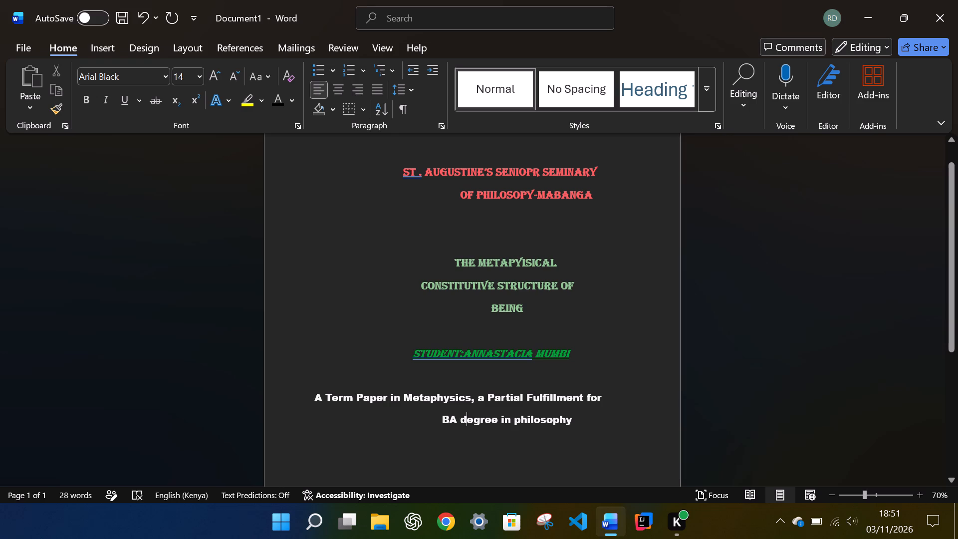
key(BackSpace)
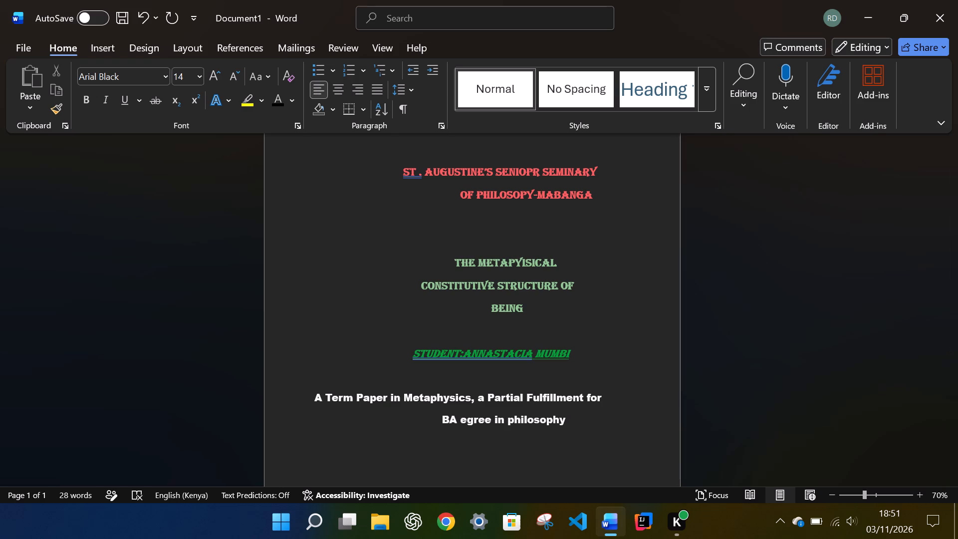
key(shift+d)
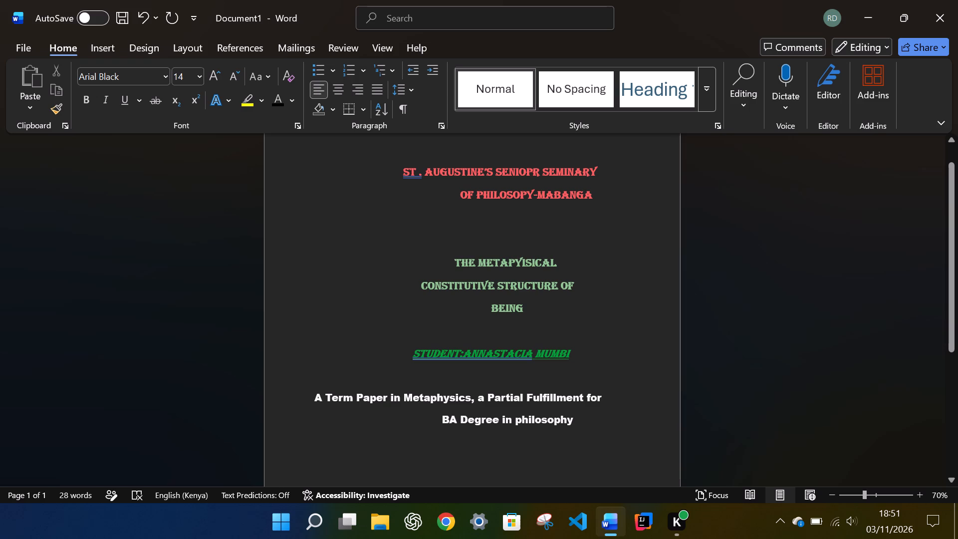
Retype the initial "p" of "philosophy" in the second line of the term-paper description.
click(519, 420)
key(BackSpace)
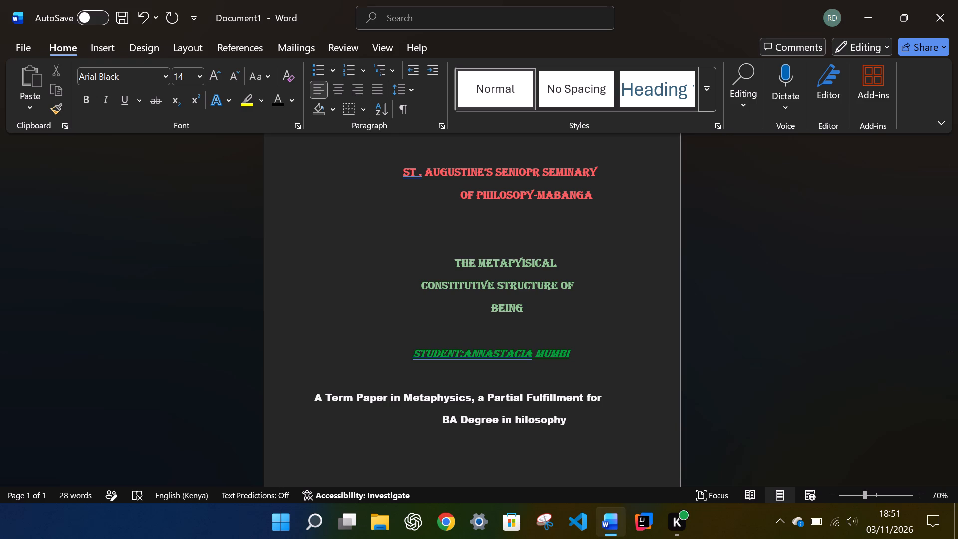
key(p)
Remove seven leading spaces before "BA Degree in philosophy" to shift the second description line to the left.
click(441, 417)
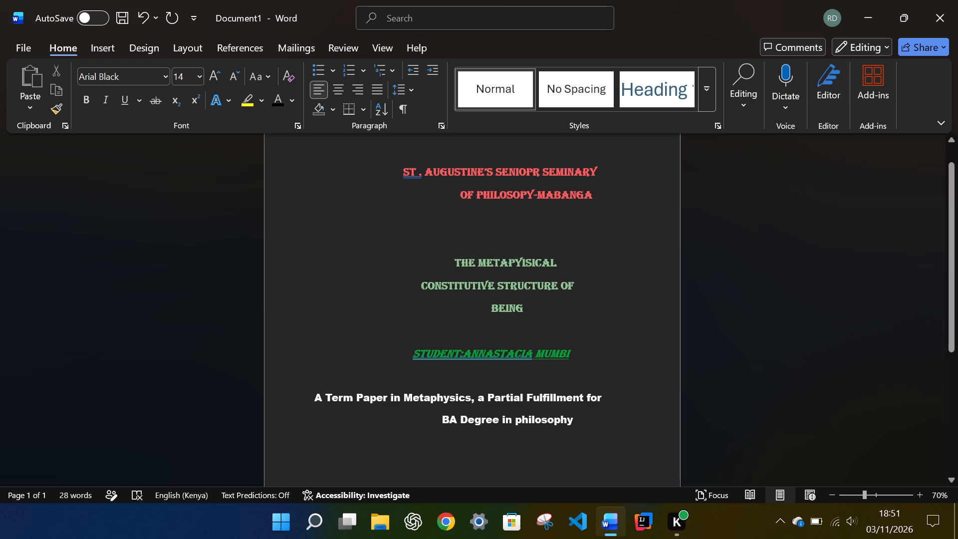
key(BackSpace)
key(BackSpace)
key(BackSpace)
key(BackSpace)
key(BackSpace)
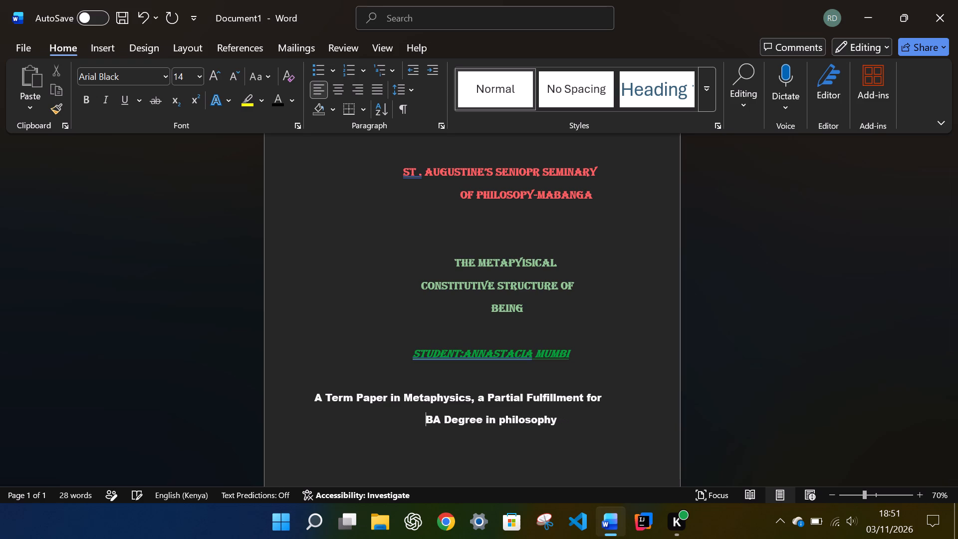
key(BackSpace)
key(BackSpace)
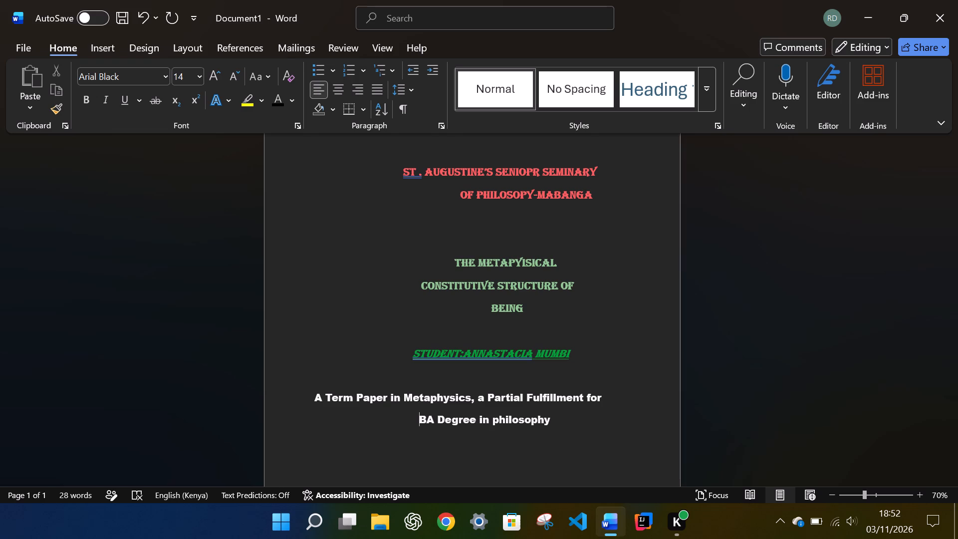
Leave two blank lines below the term-paper description and add the label "MODERATORS :" indented by fourteen spaces.
click(551, 419)
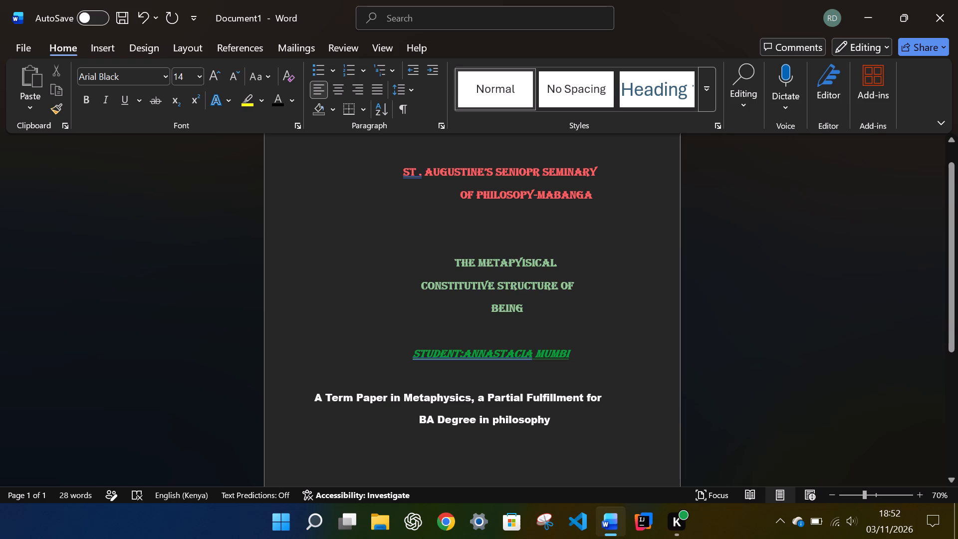
key(Return)
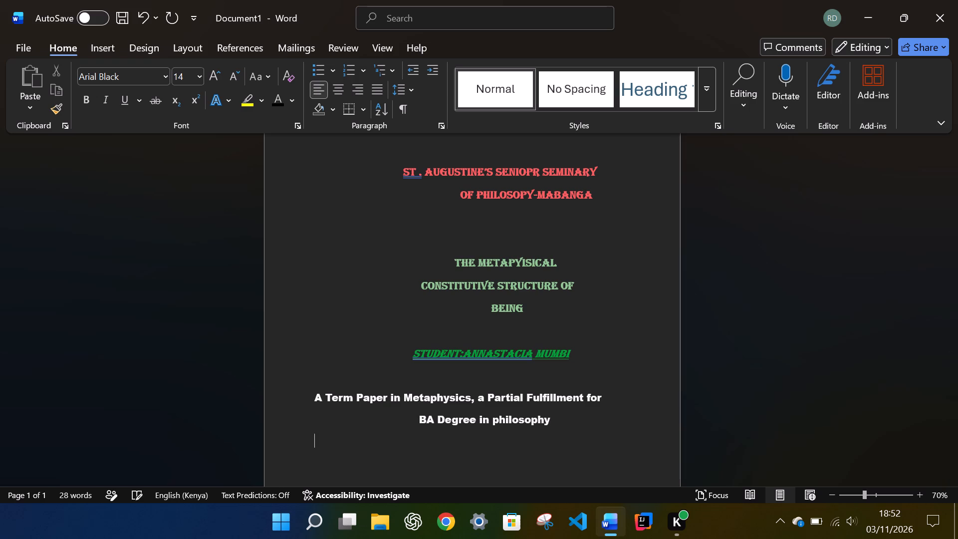
key(Return)
triple_click(951, 477)
triple_click(951, 477)
triple_click(951, 477)
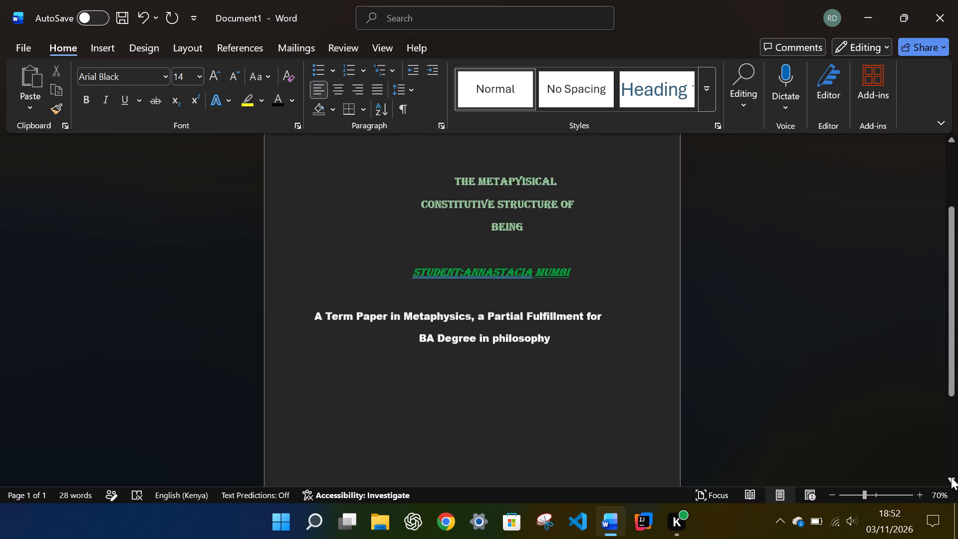
triple_click(951, 477)
triple_click(951, 477)
triple_click(951, 477)
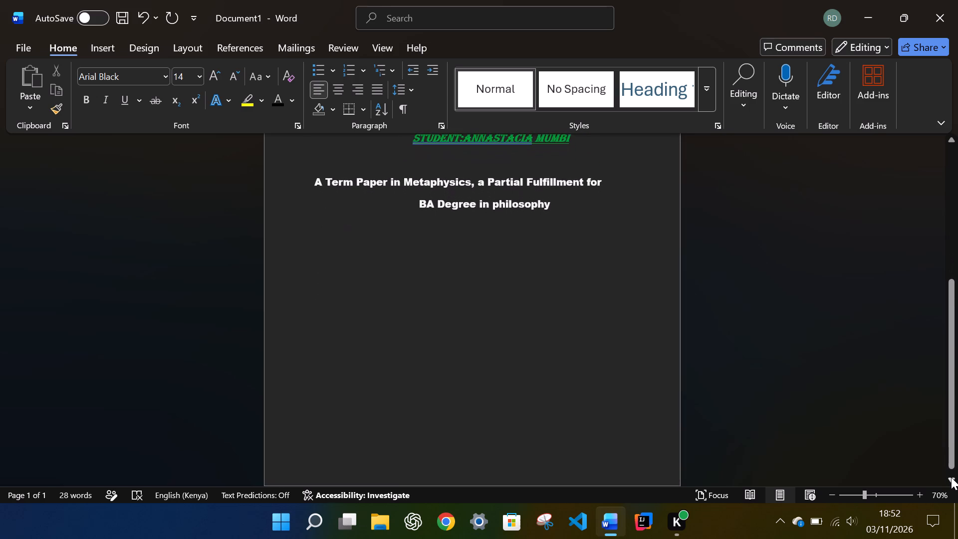
click(951, 477)
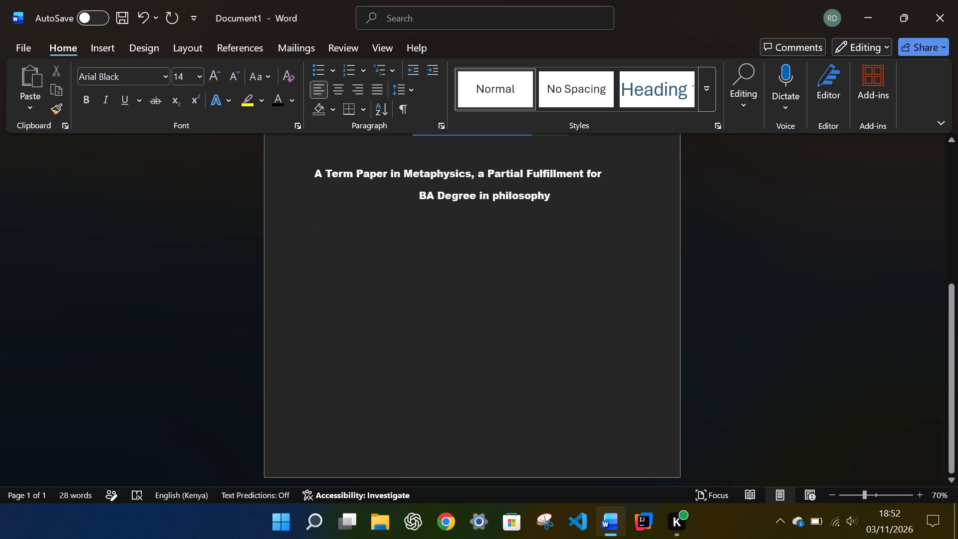
key(Return)
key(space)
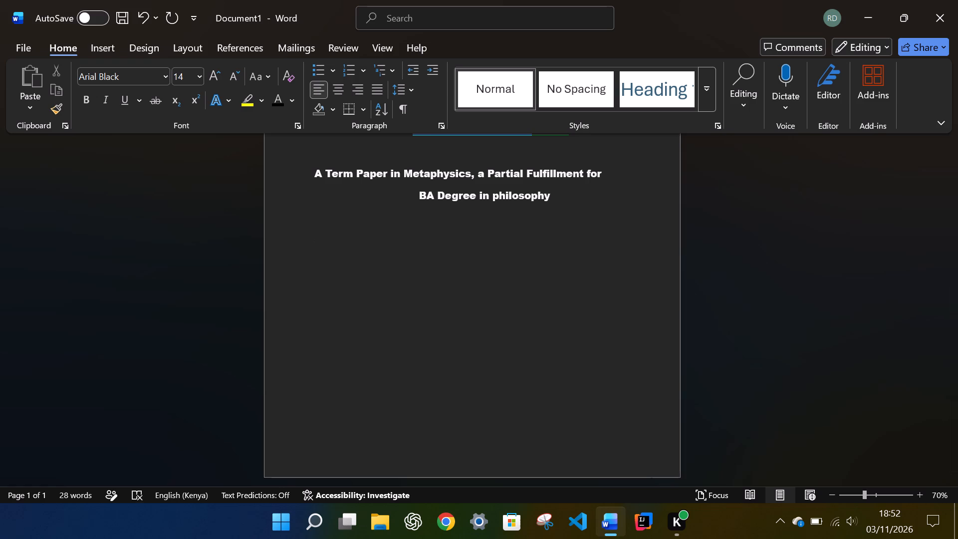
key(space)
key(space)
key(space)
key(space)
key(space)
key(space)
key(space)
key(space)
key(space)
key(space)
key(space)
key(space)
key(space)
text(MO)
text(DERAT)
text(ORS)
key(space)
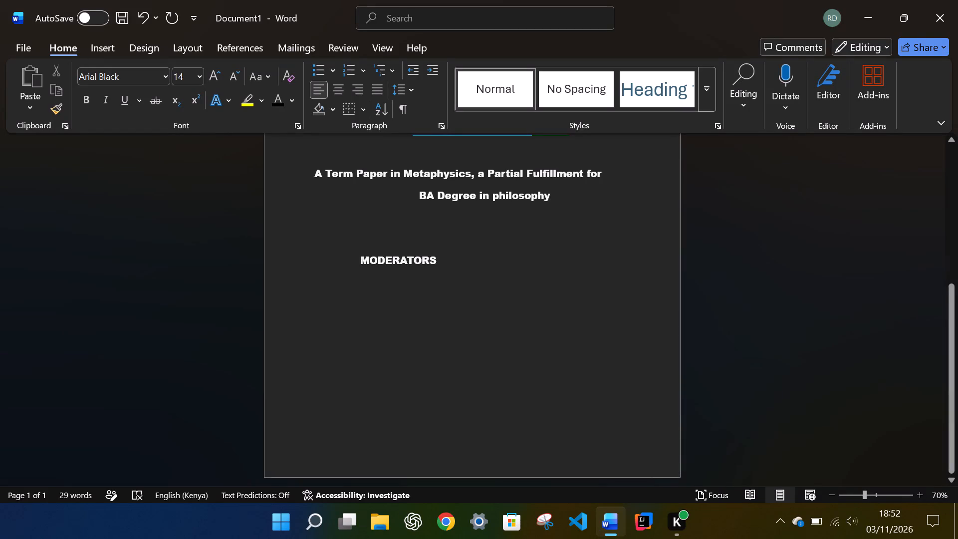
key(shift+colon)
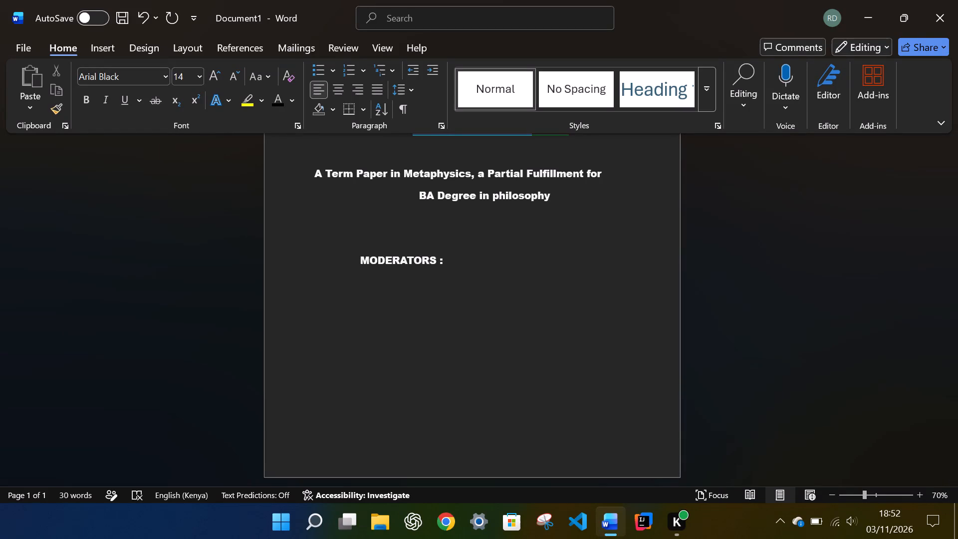
Enter the moderator's name in capitals after the "MODERATORS :" label, prefixed with "FR .".
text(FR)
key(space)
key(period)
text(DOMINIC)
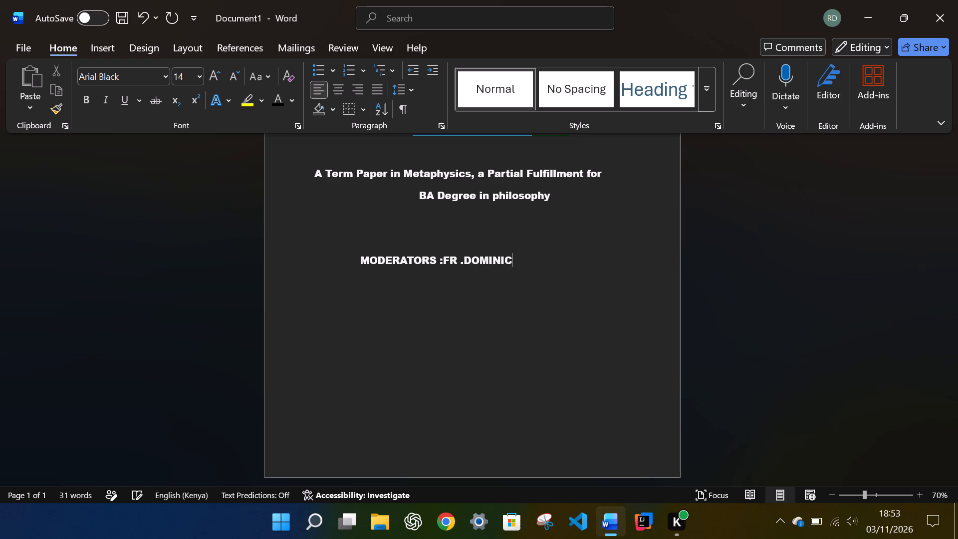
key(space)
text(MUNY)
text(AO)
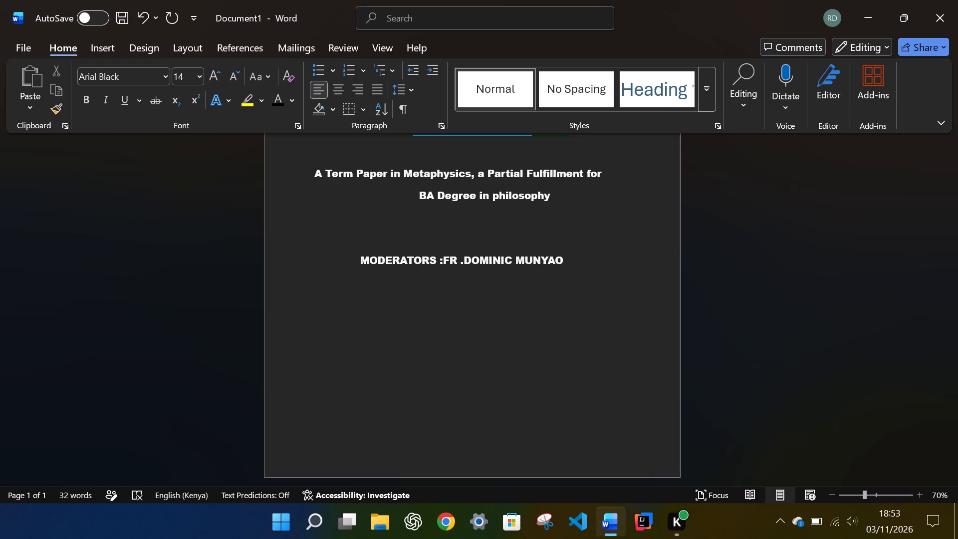
Indent the moderators line by three more leading spaces before "MODERATORS".
click(566, 263)
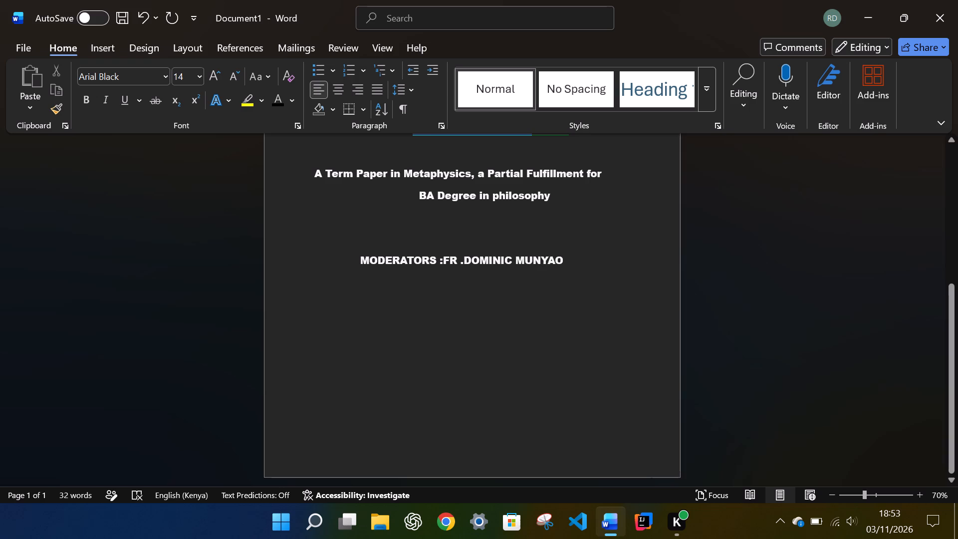
click(358, 262)
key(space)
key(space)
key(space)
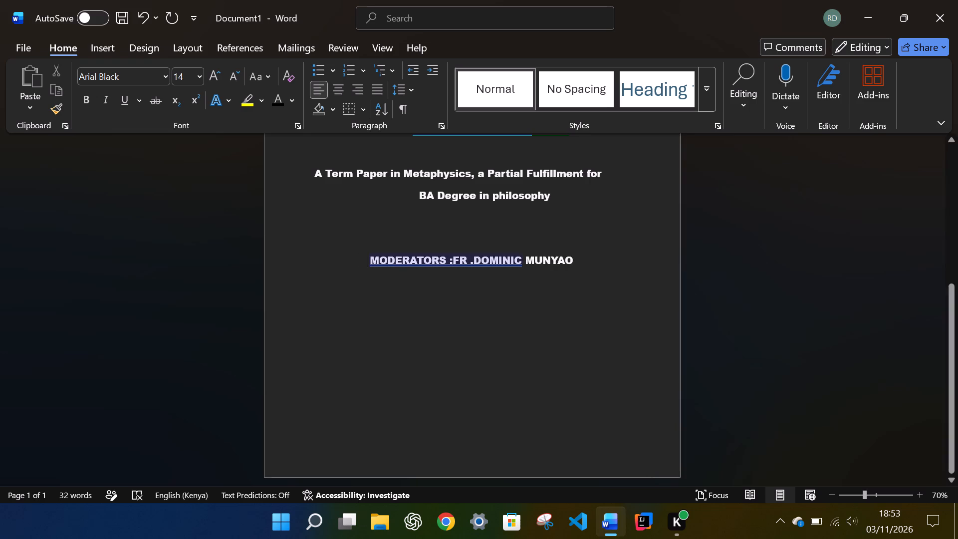
Format the whole moderators line in the Algerian font at size 16.
click(578, 257)
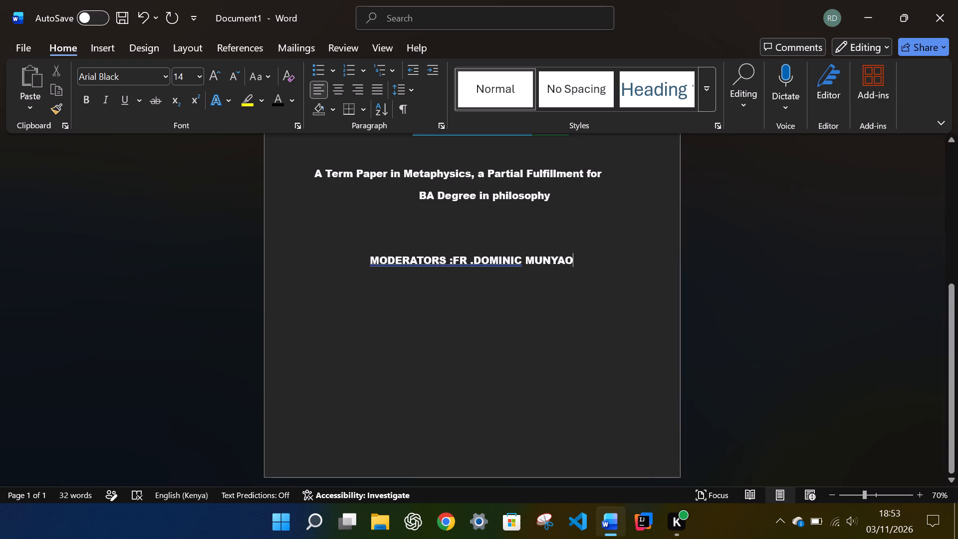
drag(578, 257, 451, 254)
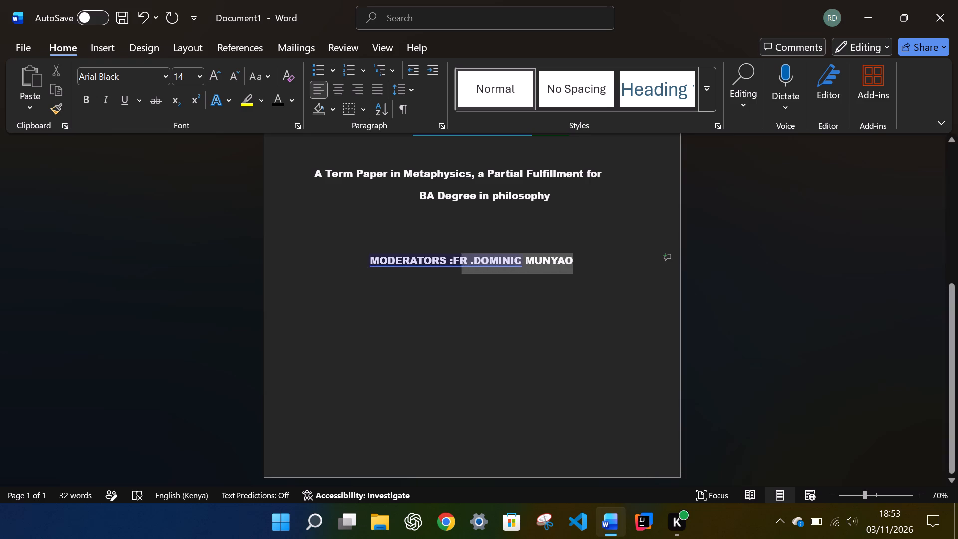
drag(451, 254, 399, 255)
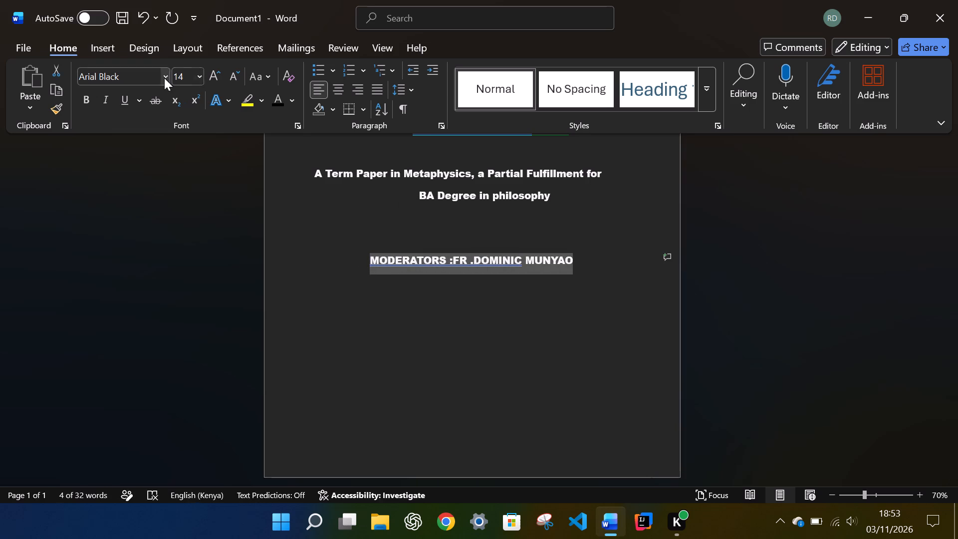
click(164, 78)
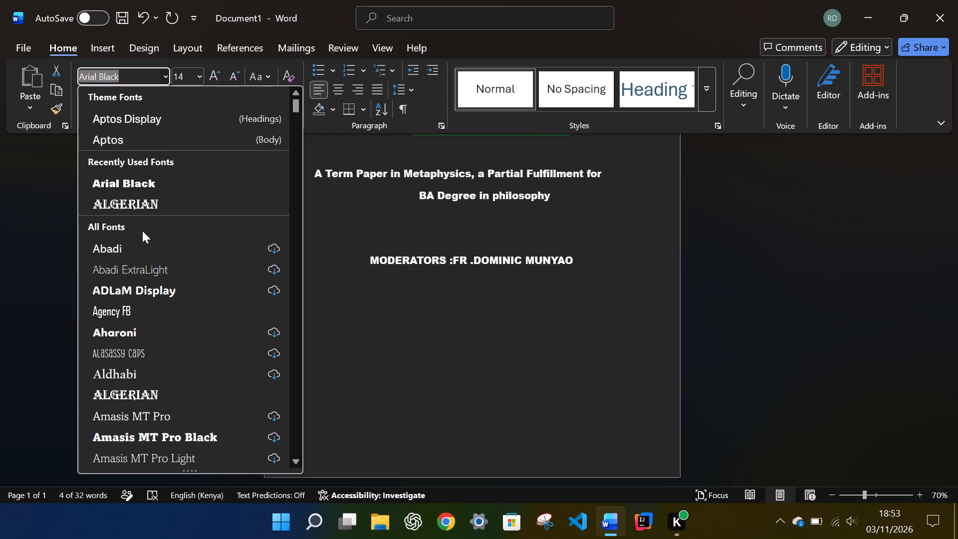
click(137, 203)
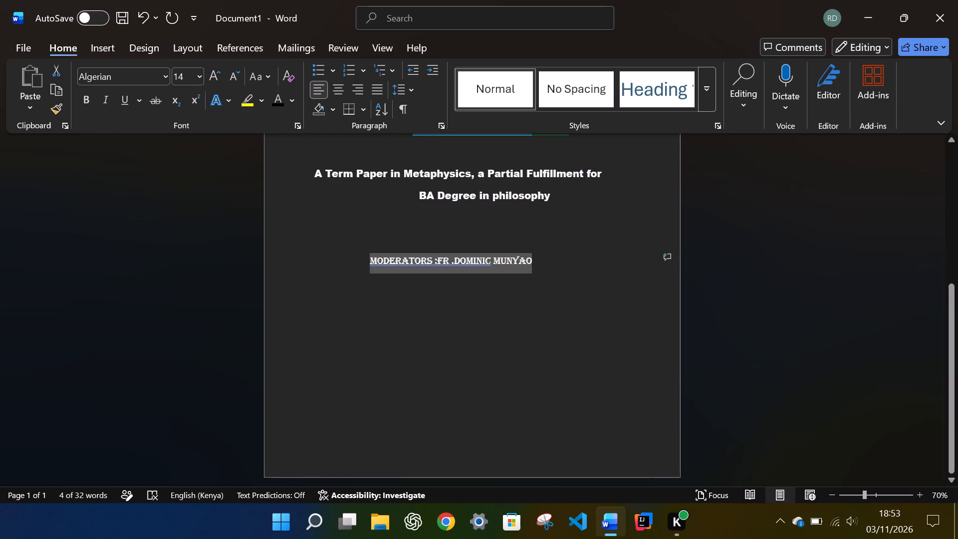
click(535, 261)
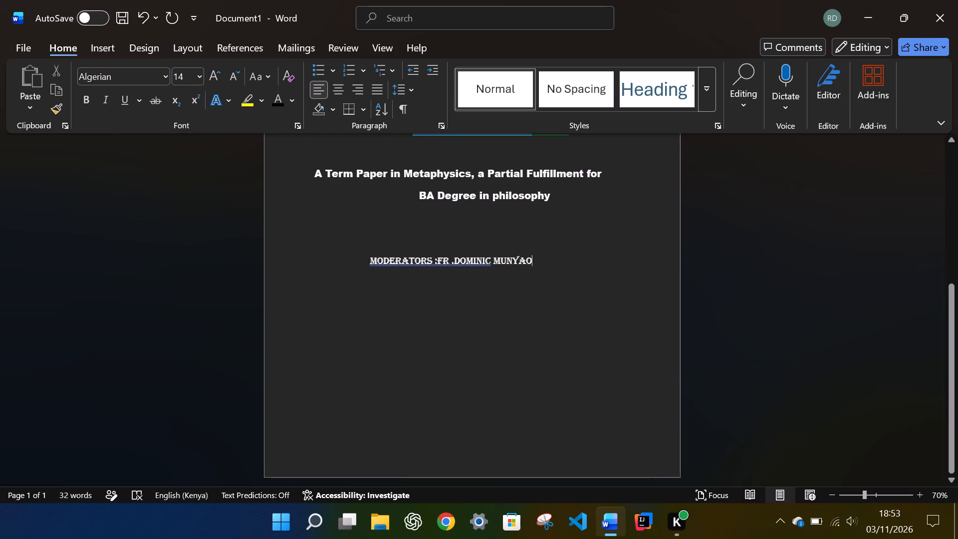
drag(535, 261, 384, 255)
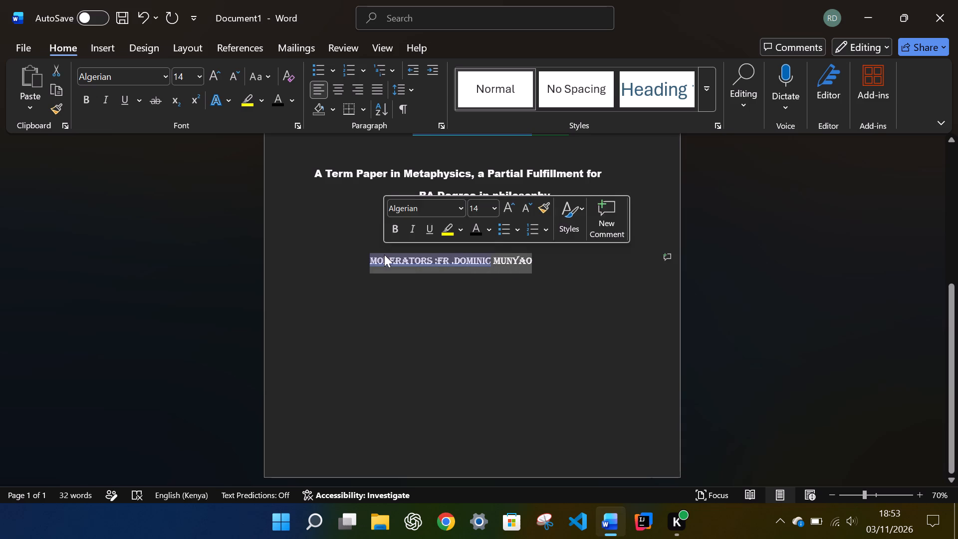
click(200, 78)
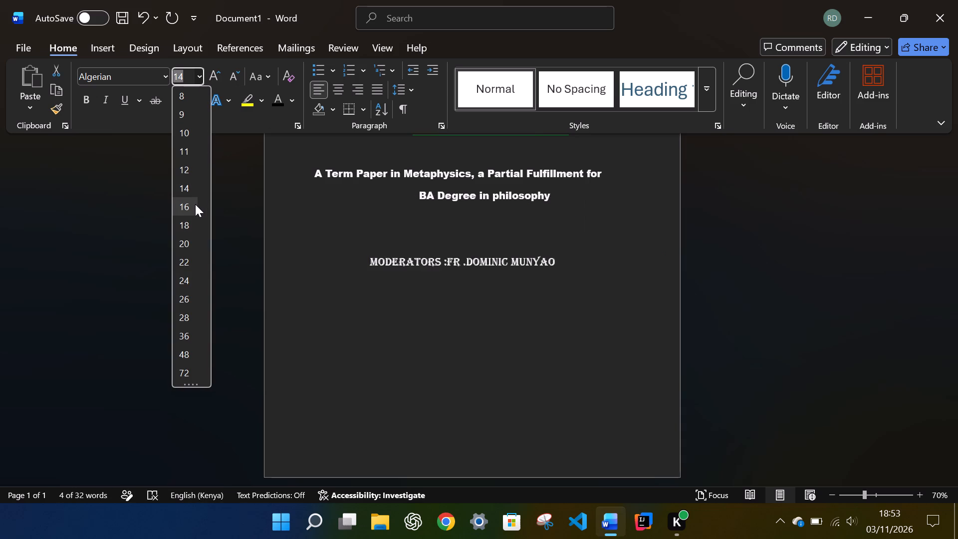
click(195, 204)
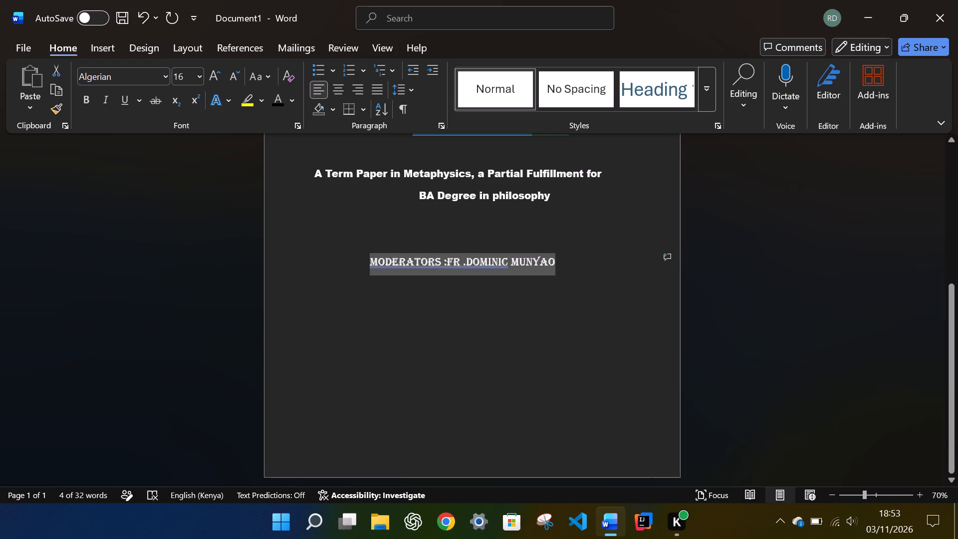
Colour the moderators line's text with the standard dark blue.
drag(553, 260, 559, 260)
drag(559, 260, 536, 261)
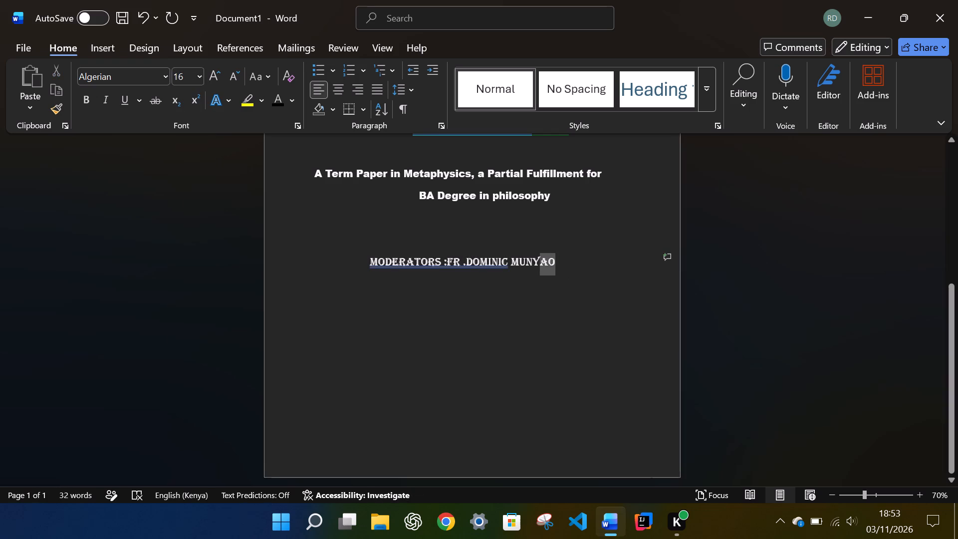
drag(536, 261, 431, 251)
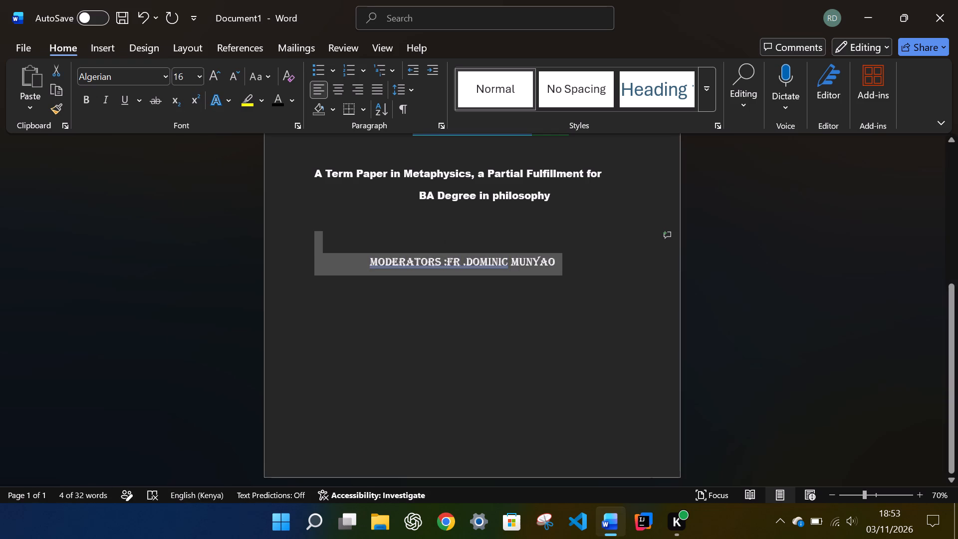
click(290, 106)
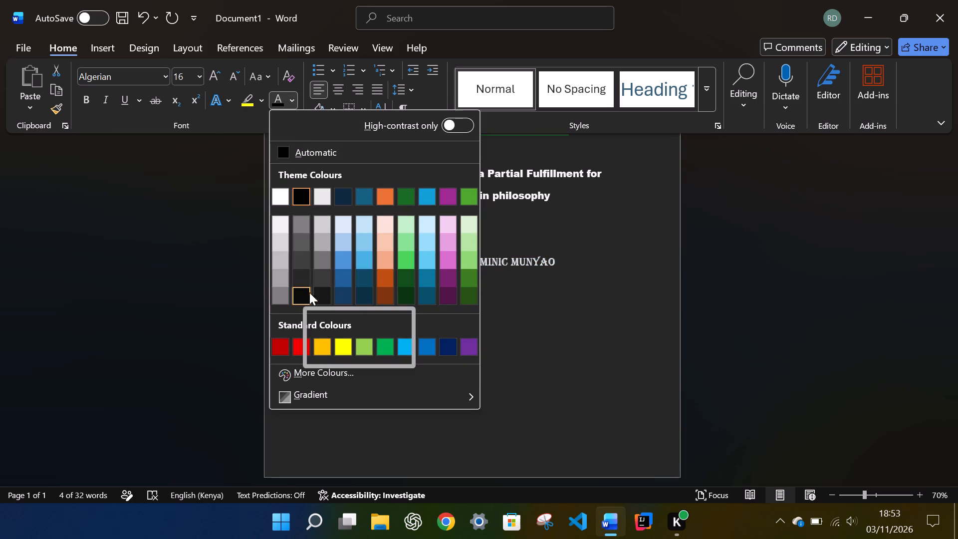
click(443, 346)
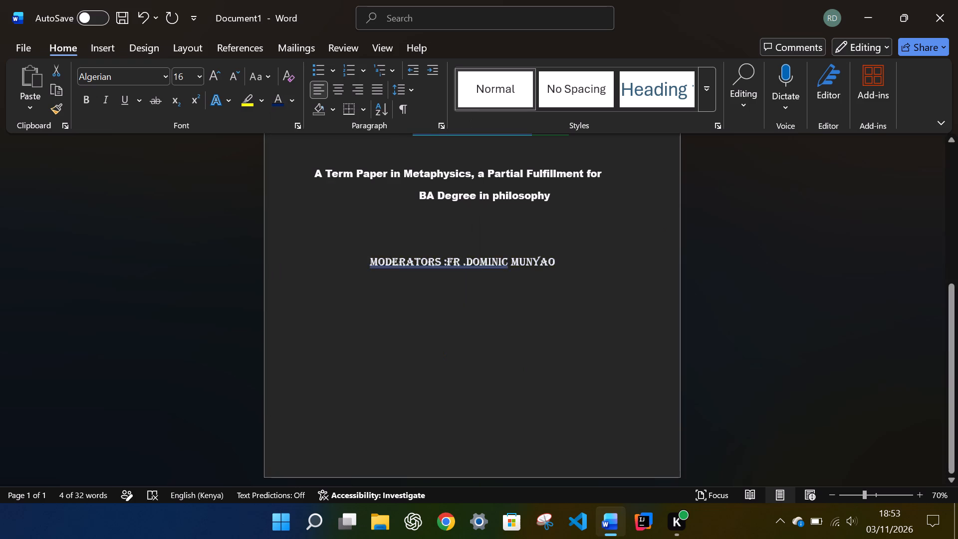
click(543, 305)
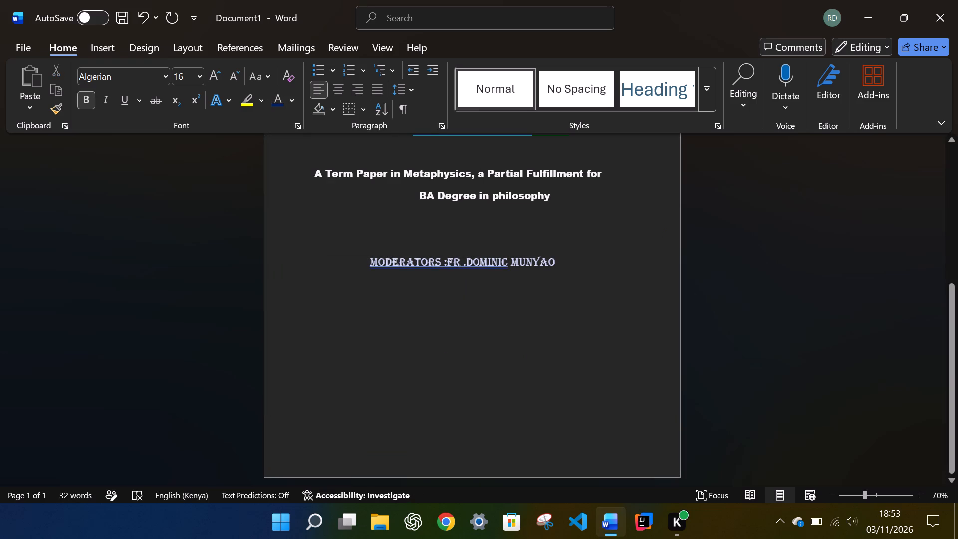
Make the moderators line bold and underlined, including its leading spaces.
click(558, 262)
drag(558, 262, 383, 253)
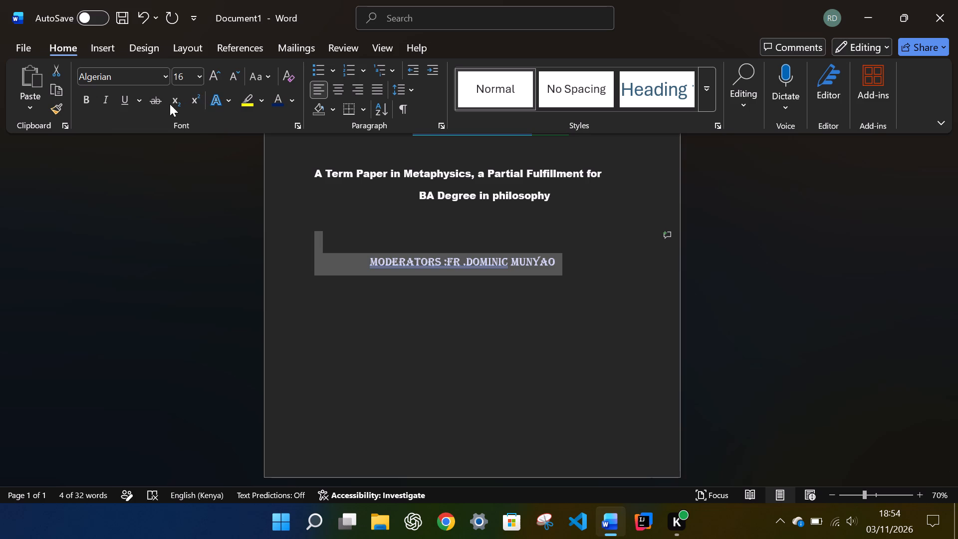
click(84, 96)
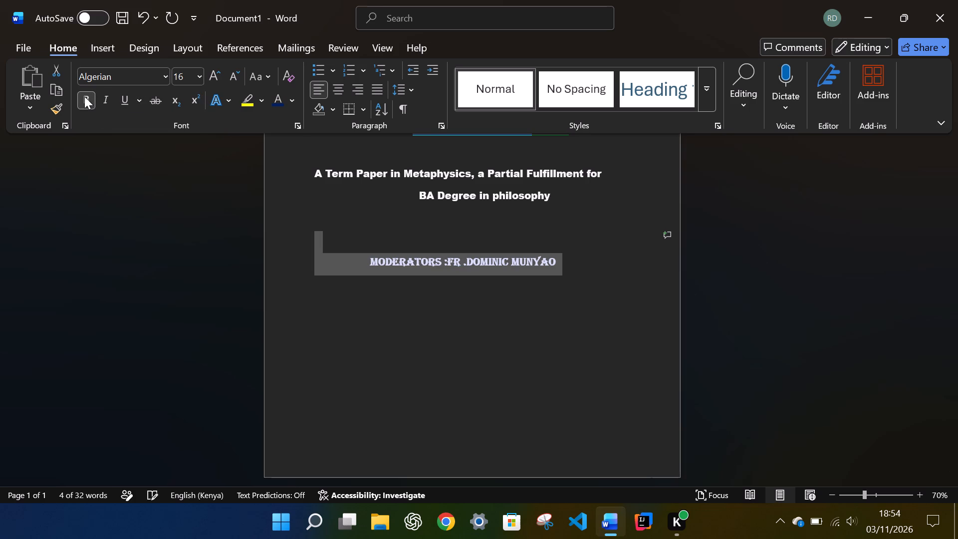
click(123, 109)
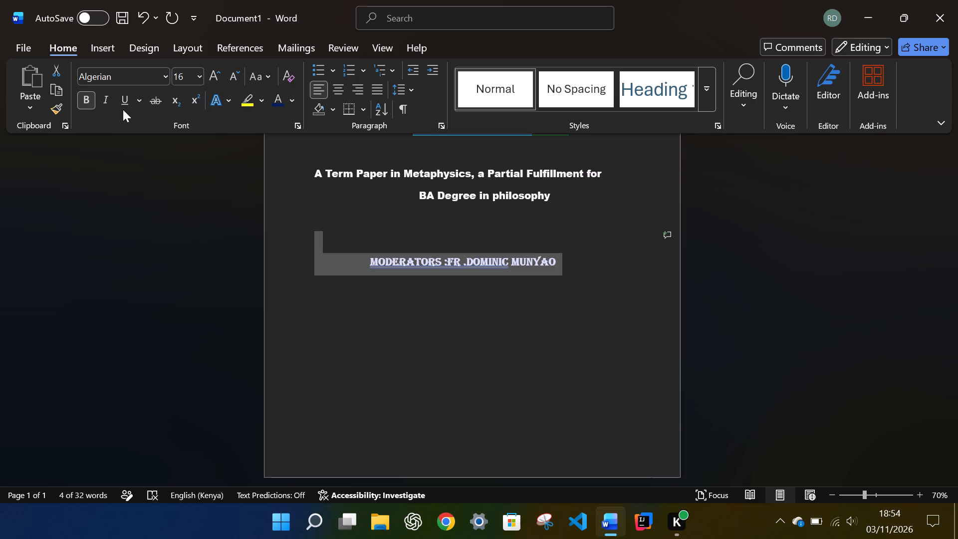
click(125, 102)
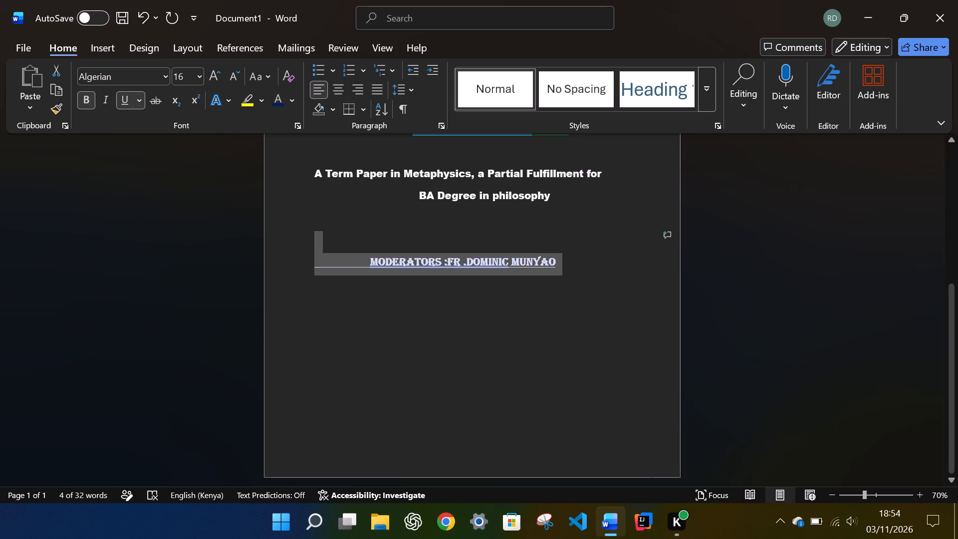
Turn off bold for new text at the blank line below the moderators line.
click(368, 333)
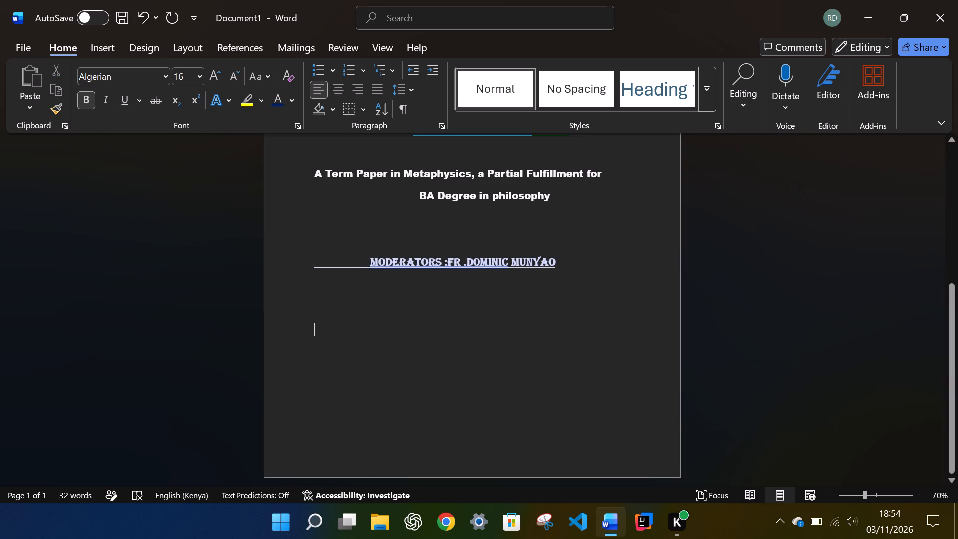
click(87, 111)
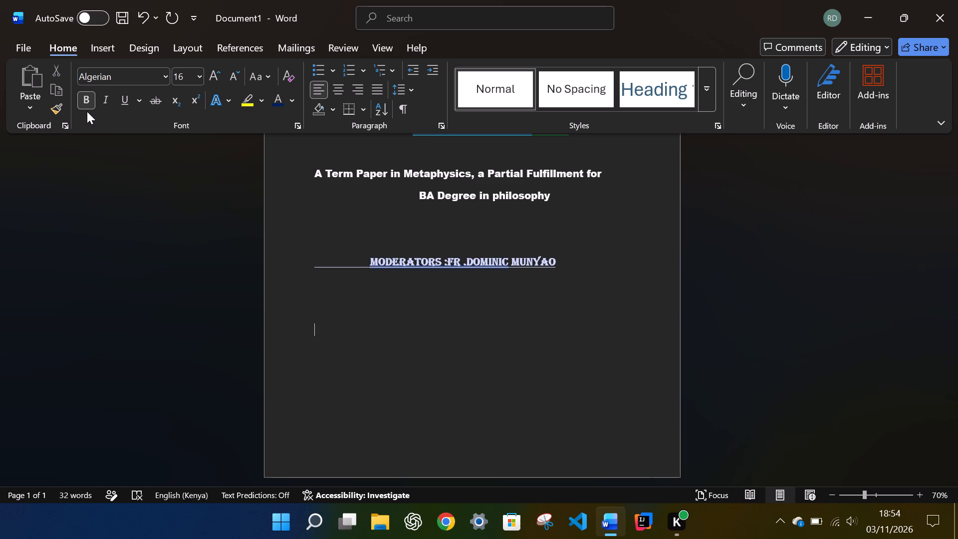
click(86, 109)
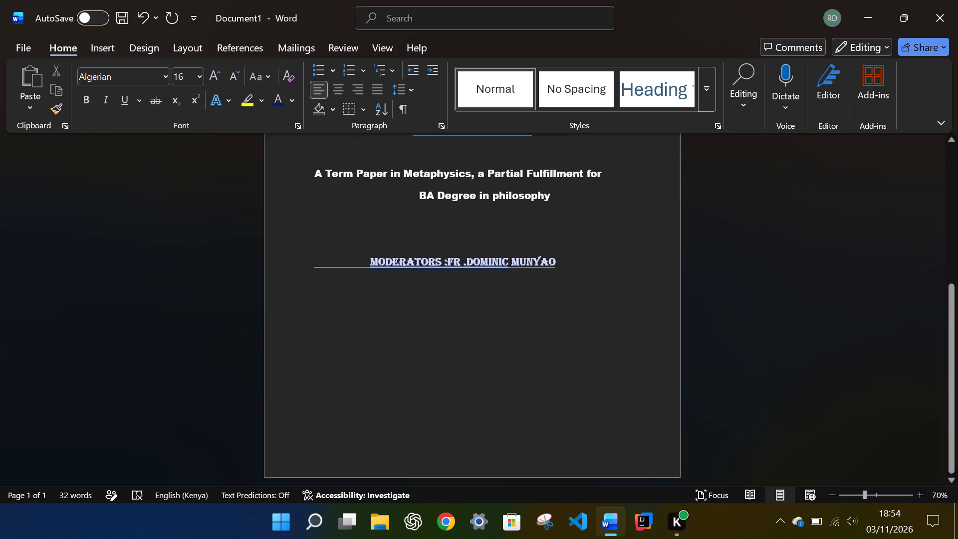
Underline both lines of the red seminary heading at the top of the page, including the second line's leading spaces.
triple_click(951, 139)
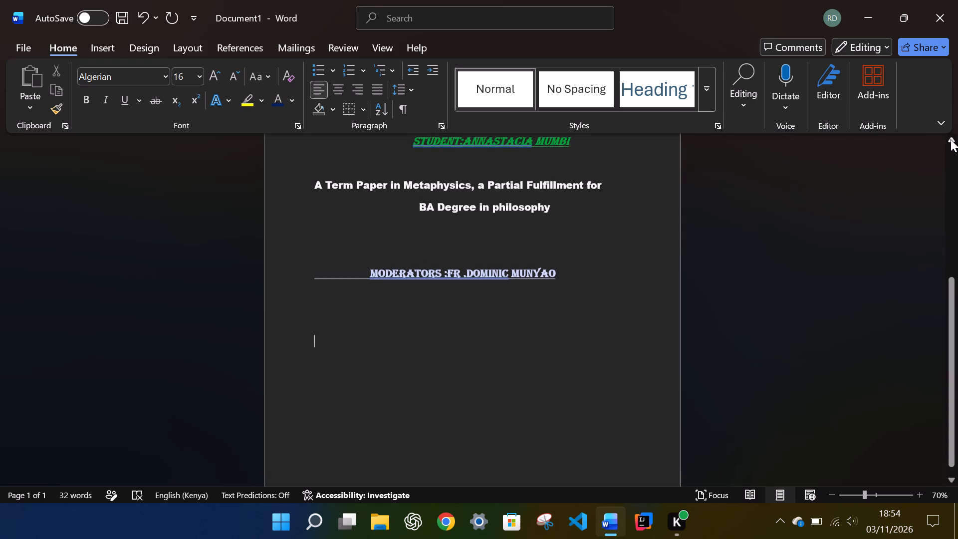
click(951, 139)
triple_click(951, 139)
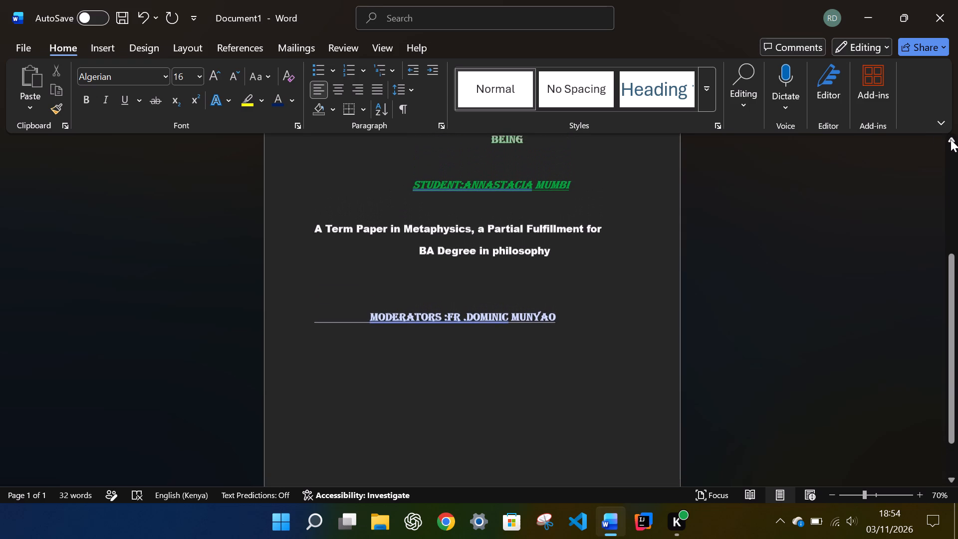
triple_click(951, 139)
triple_click(951, 139)
triple_click(951, 139)
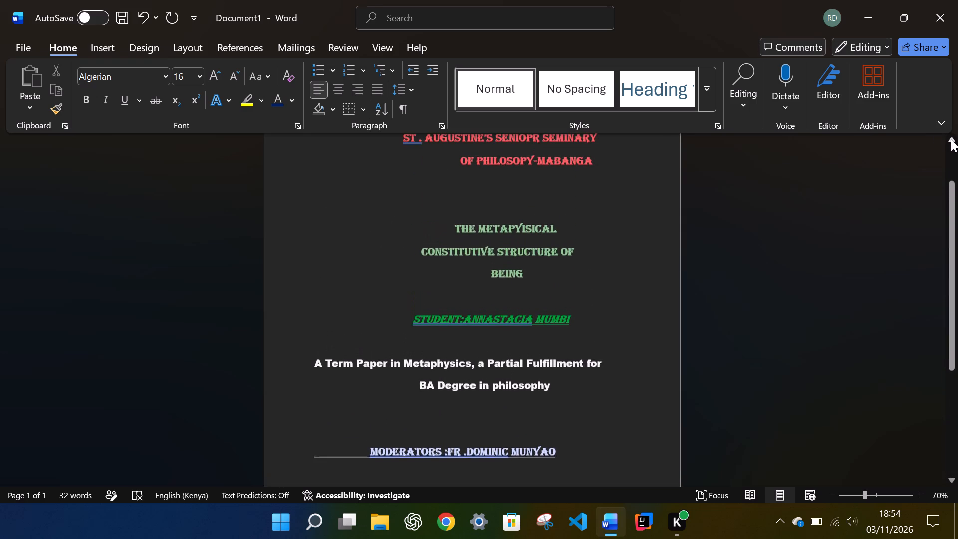
triple_click(951, 139)
triple_click(951, 139)
click(951, 139)
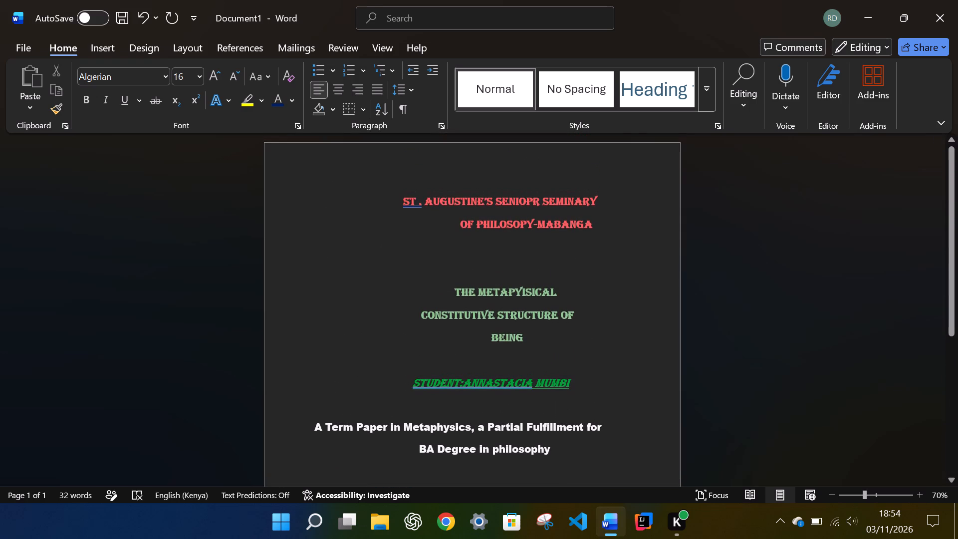
click(602, 224)
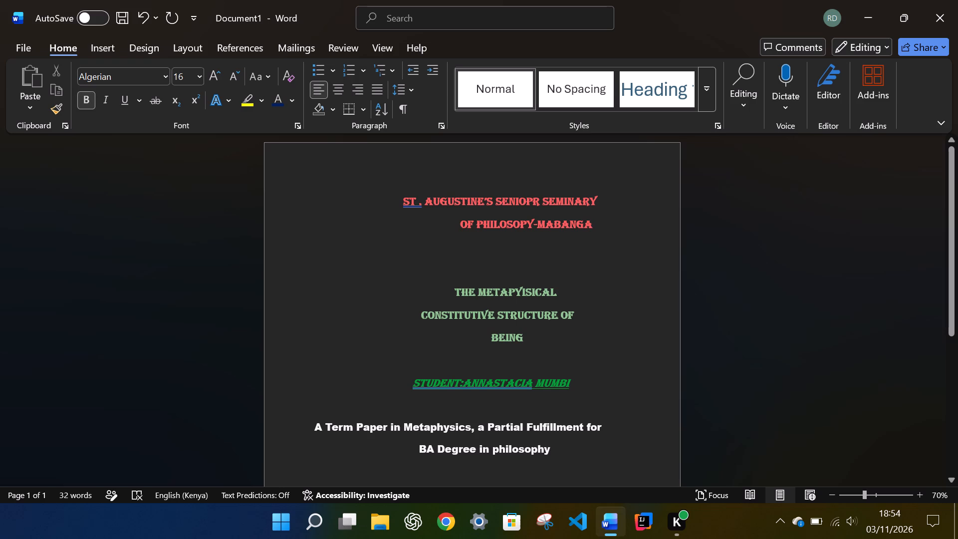
drag(602, 224, 424, 207)
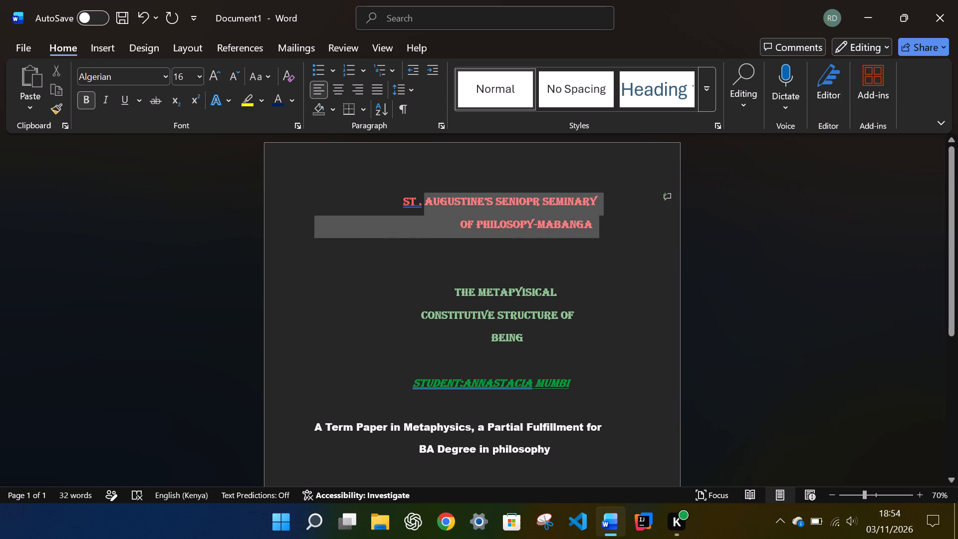
drag(424, 207, 414, 203)
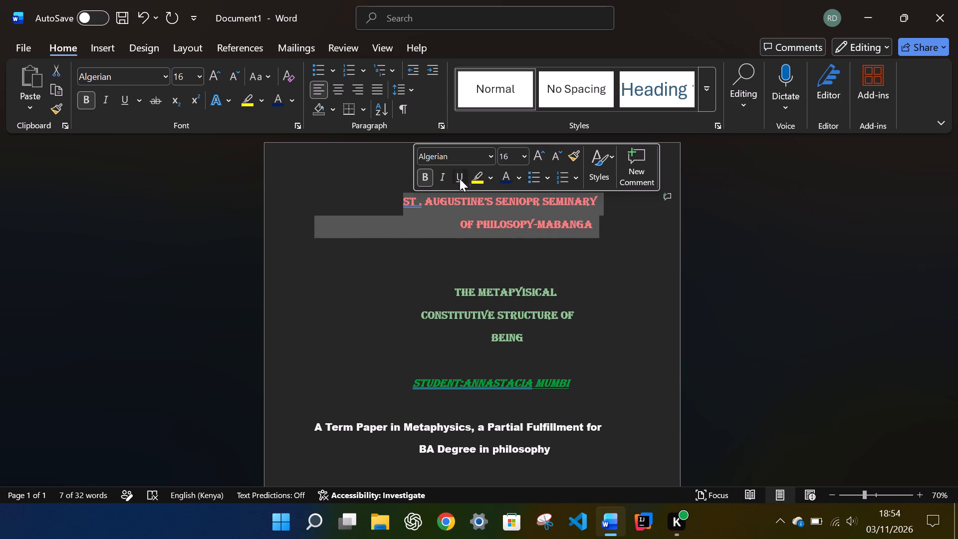
click(460, 179)
click(599, 254)
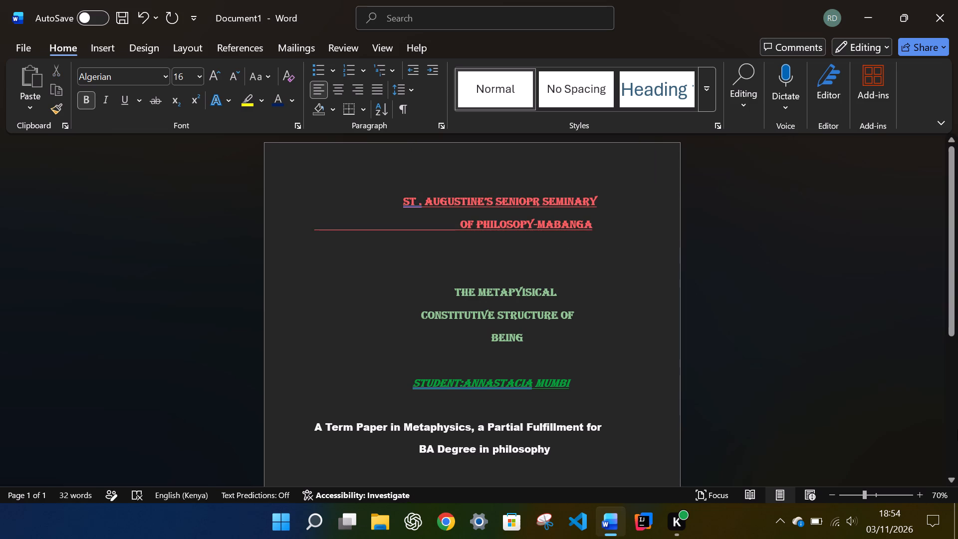
Add a space-indented line reading "makueni 2027" two lines below the moderators line.
triple_click(951, 477)
triple_click(951, 477)
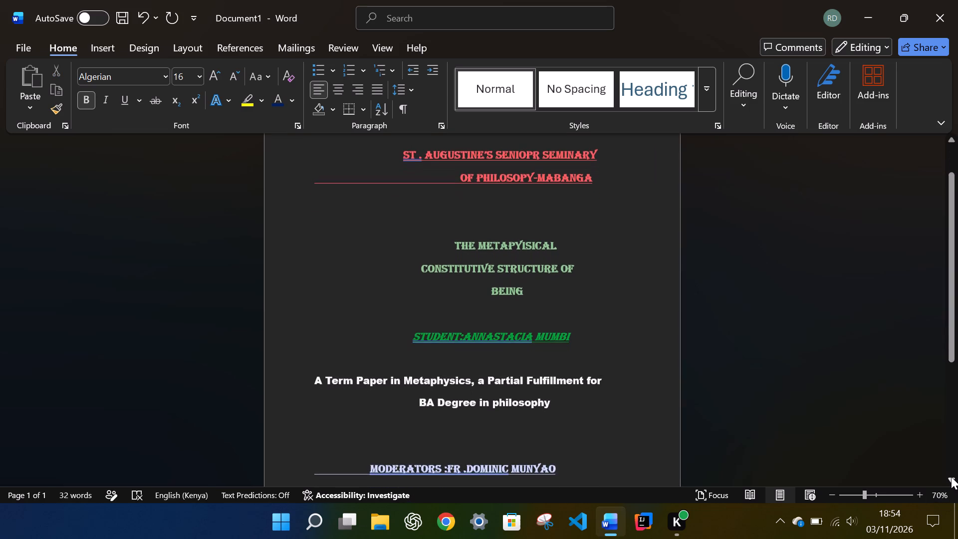
triple_click(951, 477)
triple_click(951, 477)
triple_click(951, 477)
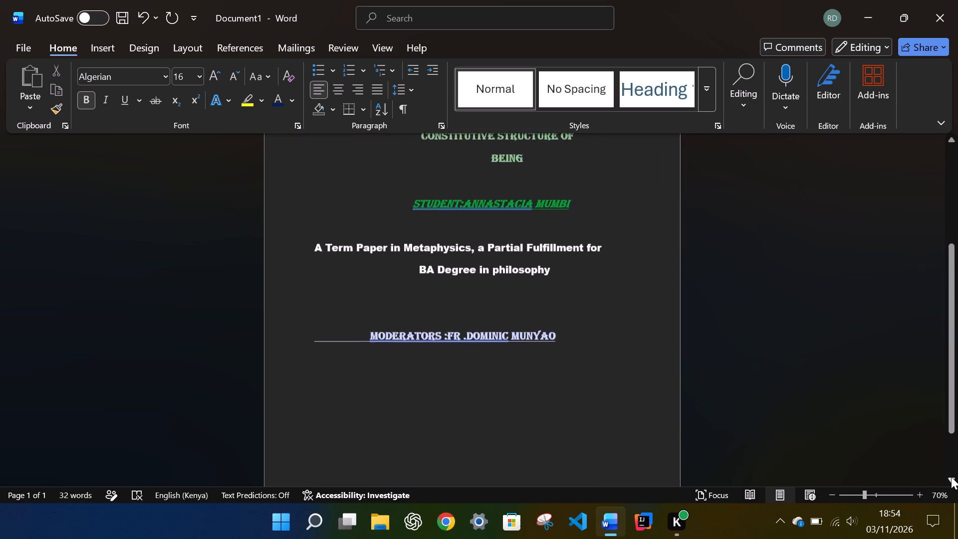
triple_click(951, 477)
double_click(951, 477)
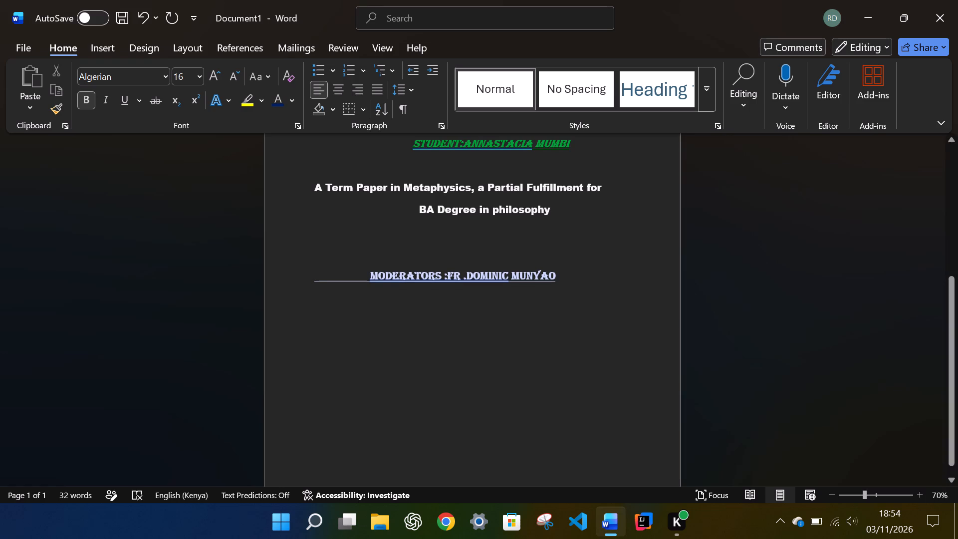
double_click(951, 480)
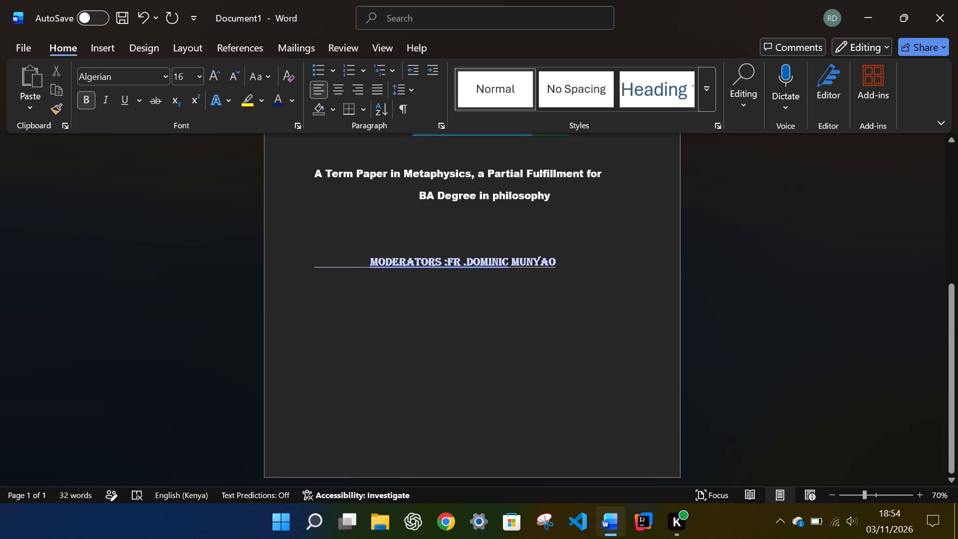
click(555, 262)
key(Return)
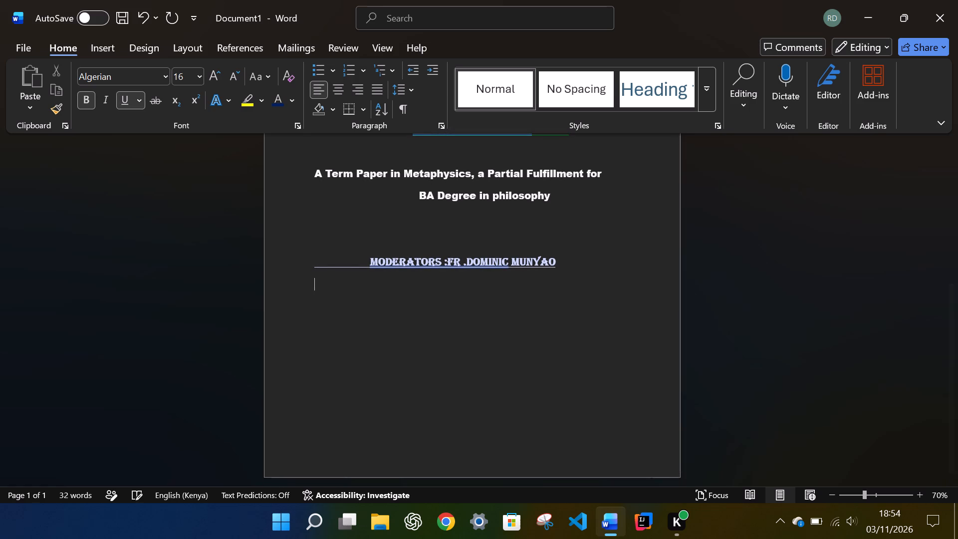
key(Return)
key(Return)
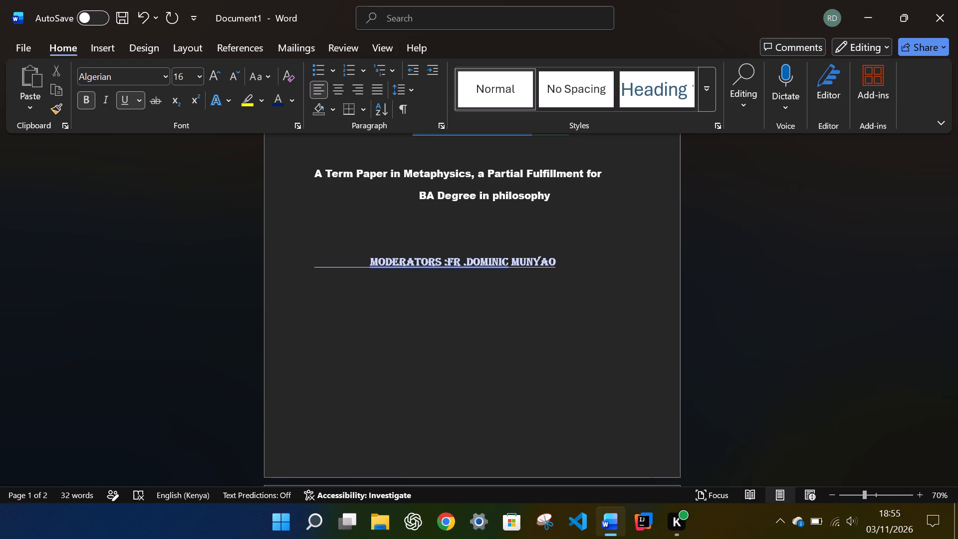
key(BackSpace)
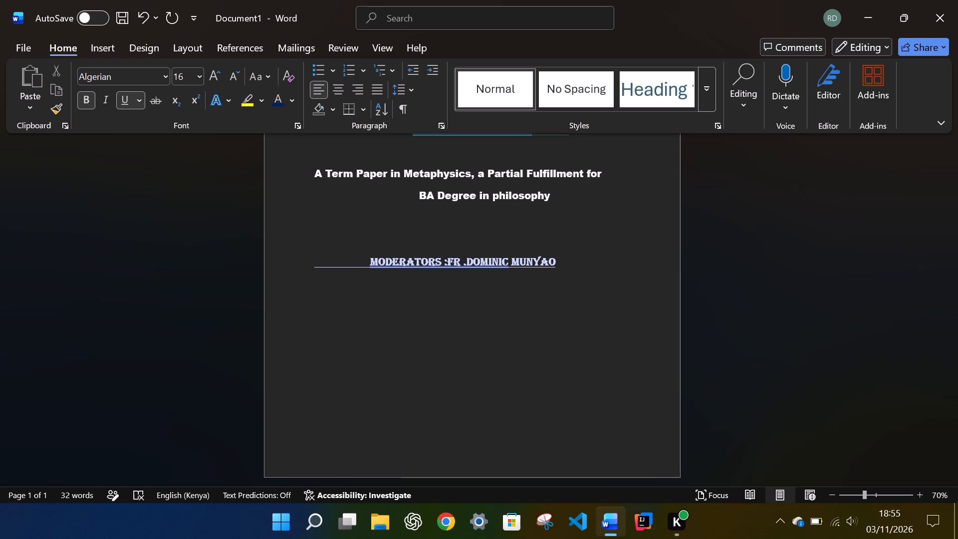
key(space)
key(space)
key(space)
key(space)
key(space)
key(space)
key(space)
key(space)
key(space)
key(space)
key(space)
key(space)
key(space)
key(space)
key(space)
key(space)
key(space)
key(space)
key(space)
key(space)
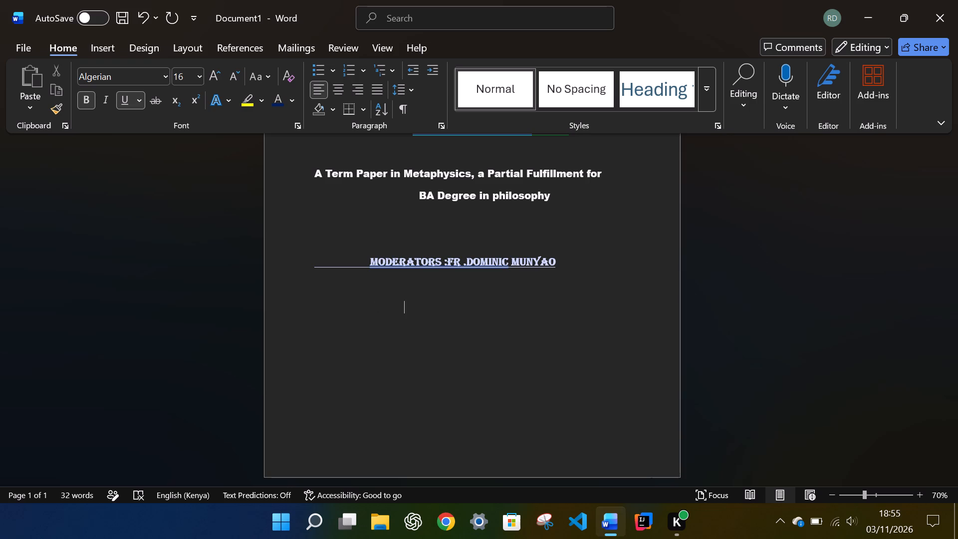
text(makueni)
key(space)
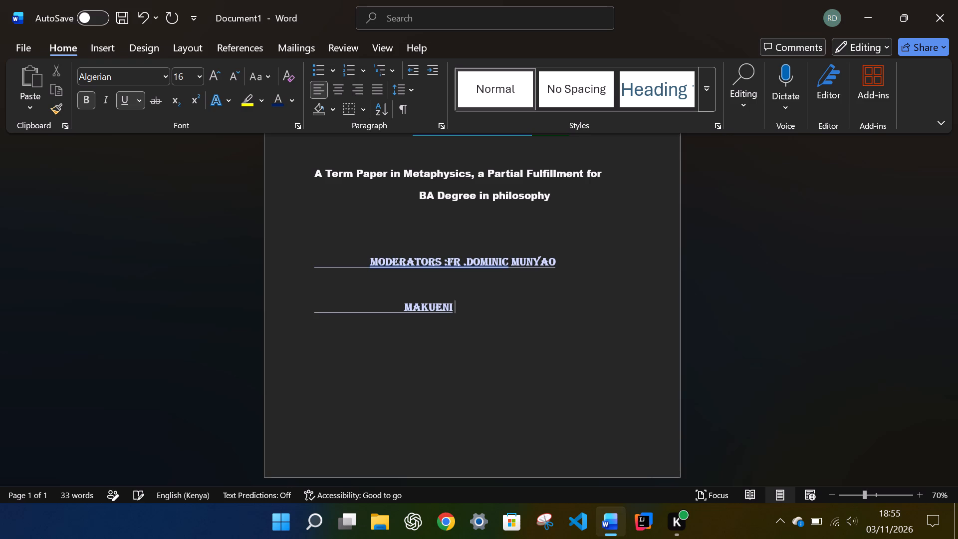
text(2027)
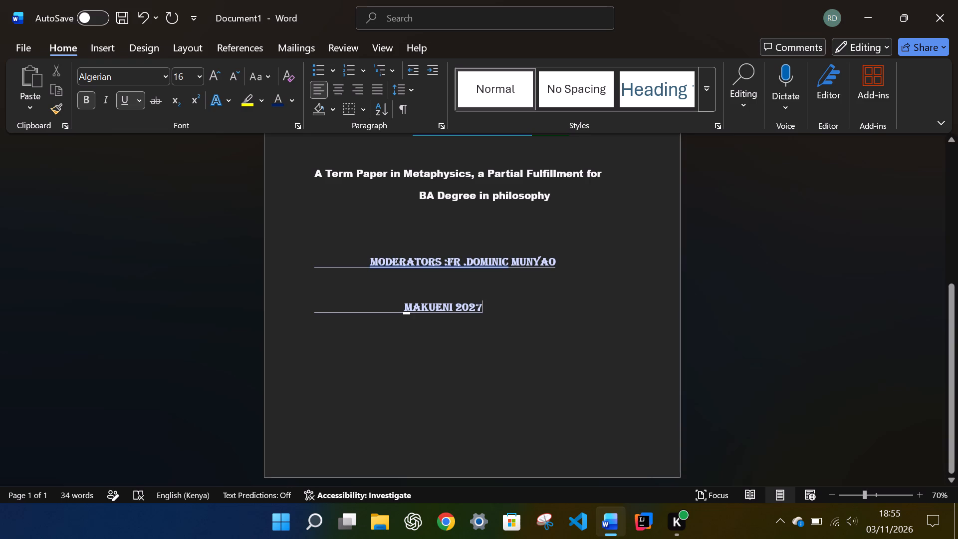
Indent the Makueni 2027 text further with eight more leading spaces to centre it on the page.
click(403, 306)
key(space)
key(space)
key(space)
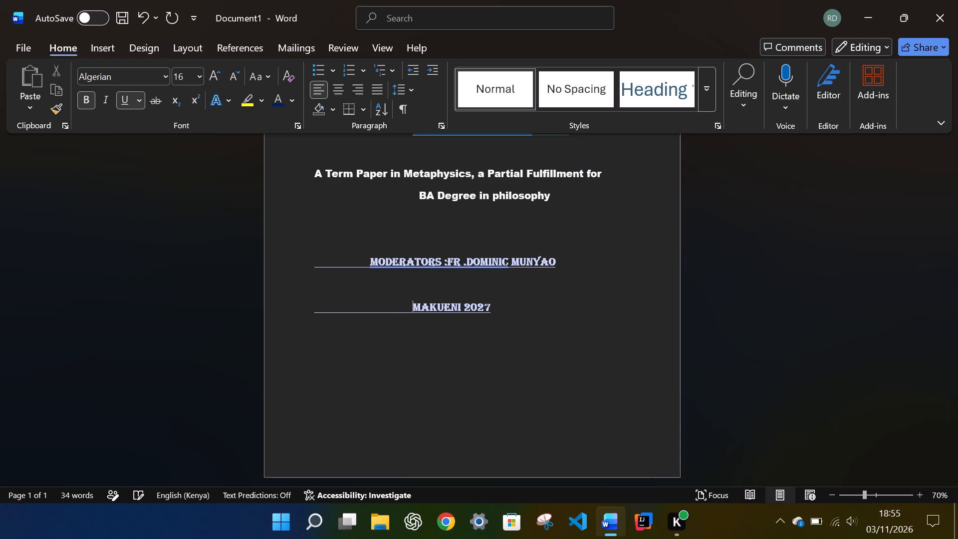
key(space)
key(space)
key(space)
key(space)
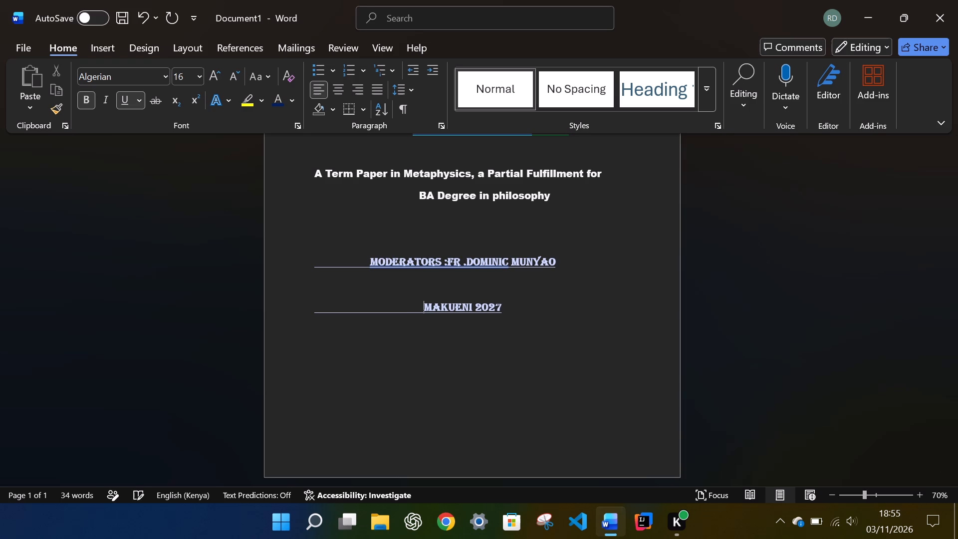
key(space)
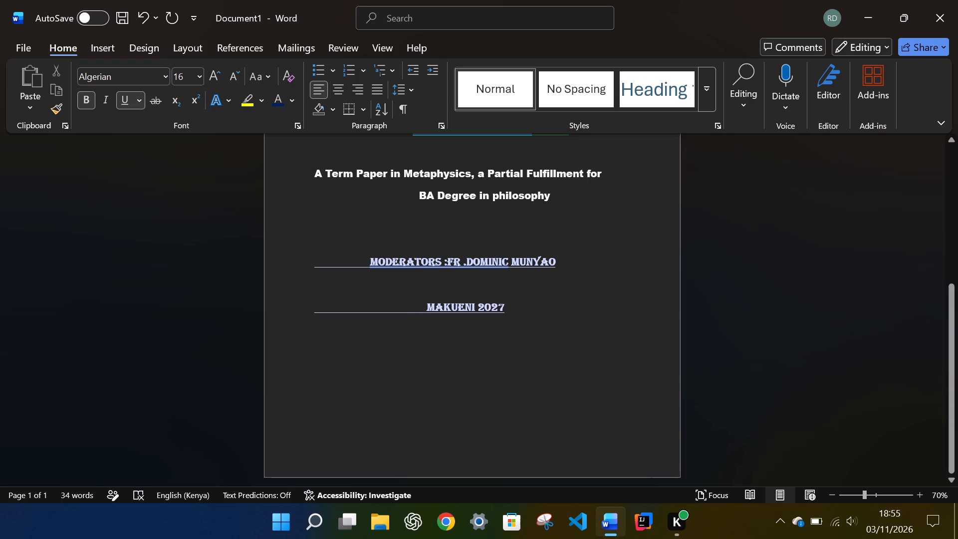
Colour the Makueni 2027 text standard red, leaving out its leading spaces.
click(507, 307)
drag(507, 307, 443, 300)
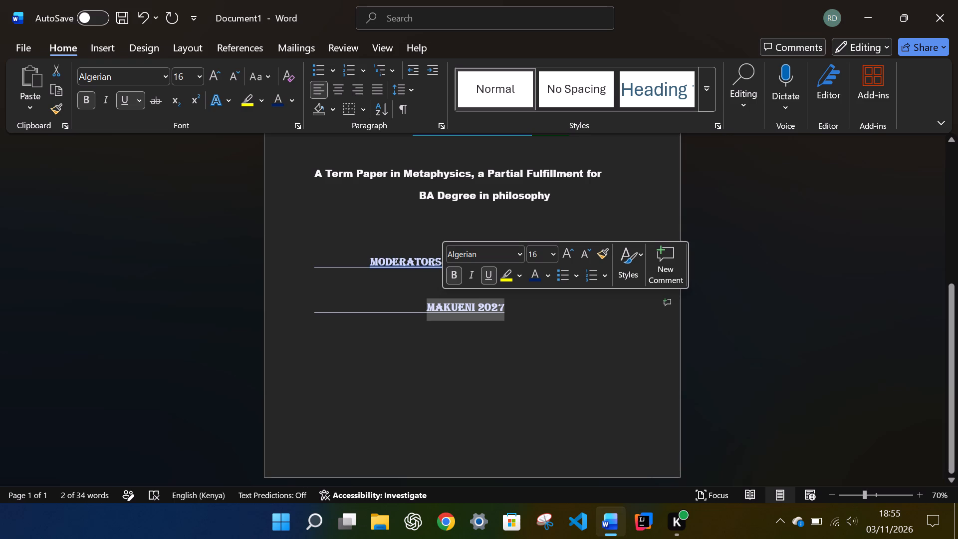
click(546, 278)
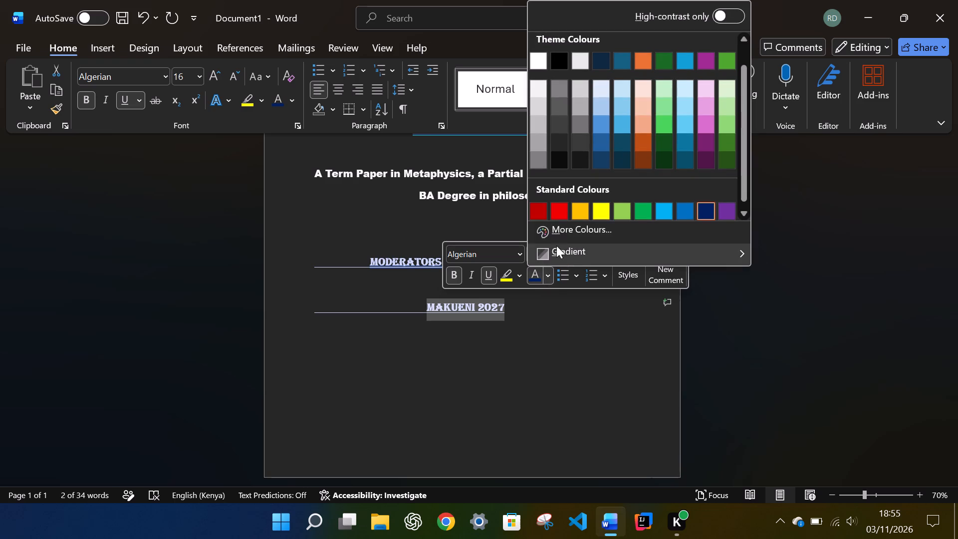
click(555, 211)
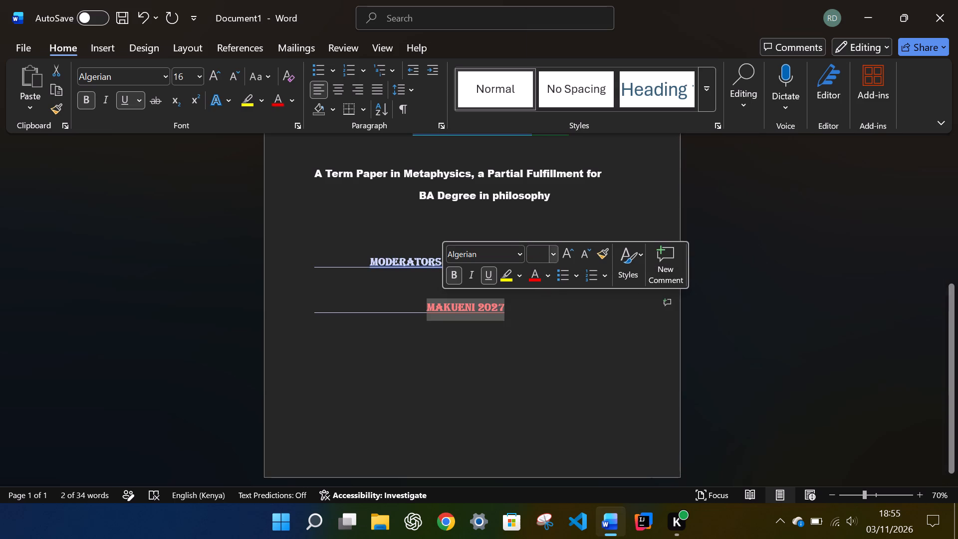
click(509, 339)
Add a space-indented line reading "dedication" two lines below the Makueni 2027 line.
click(506, 305)
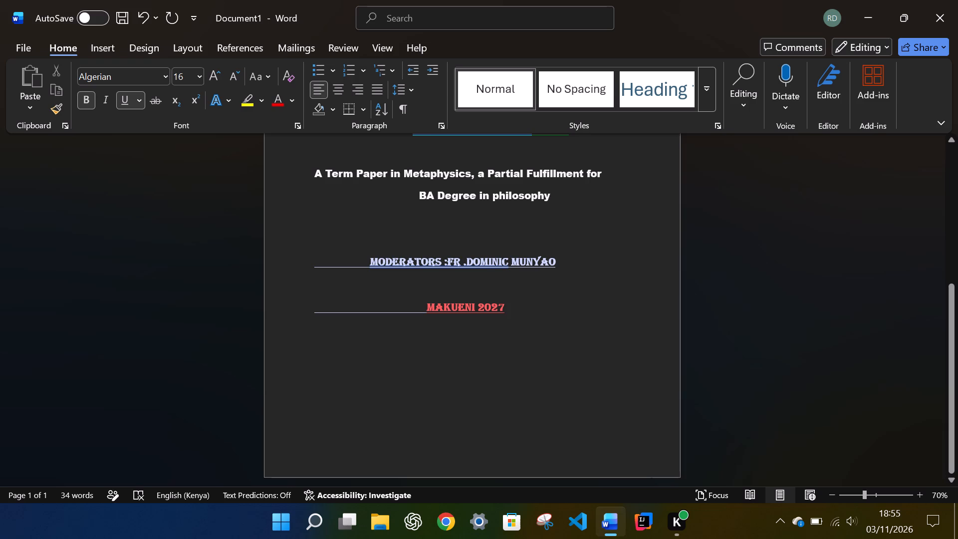
key(Return)
key(Return)
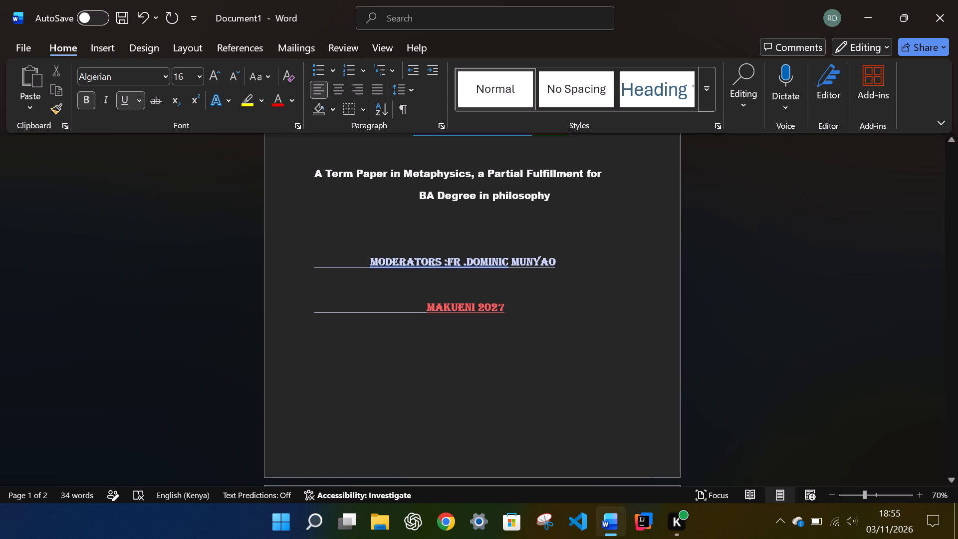
click(395, 345)
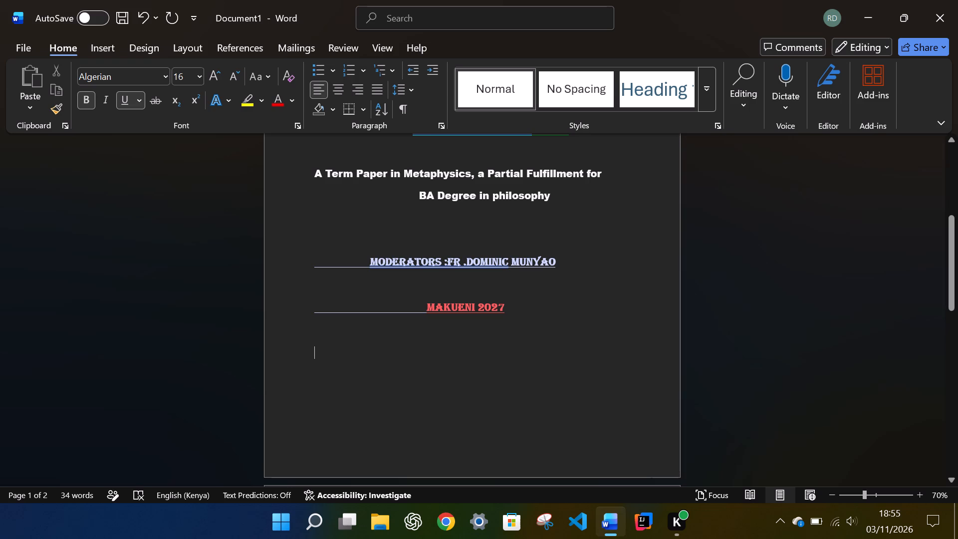
key(BackSpace)
key(Return)
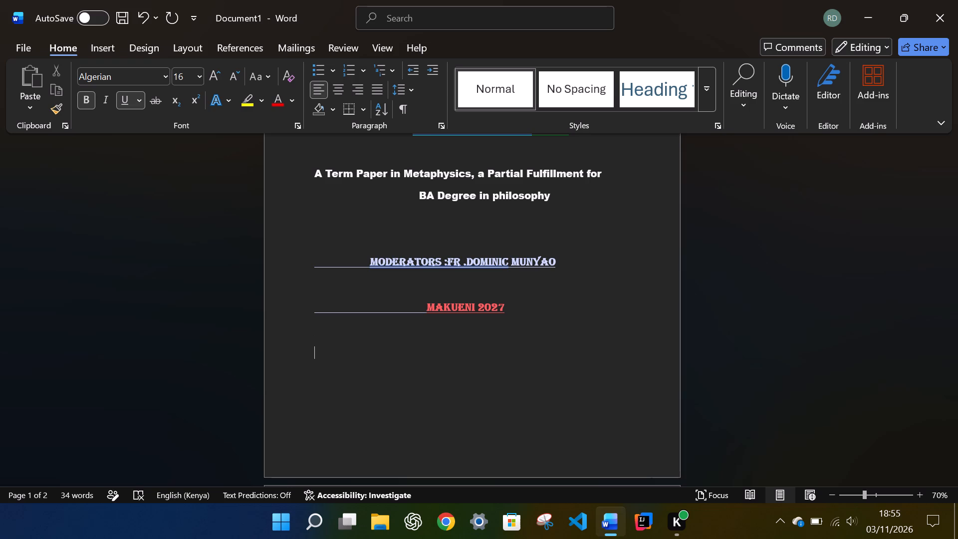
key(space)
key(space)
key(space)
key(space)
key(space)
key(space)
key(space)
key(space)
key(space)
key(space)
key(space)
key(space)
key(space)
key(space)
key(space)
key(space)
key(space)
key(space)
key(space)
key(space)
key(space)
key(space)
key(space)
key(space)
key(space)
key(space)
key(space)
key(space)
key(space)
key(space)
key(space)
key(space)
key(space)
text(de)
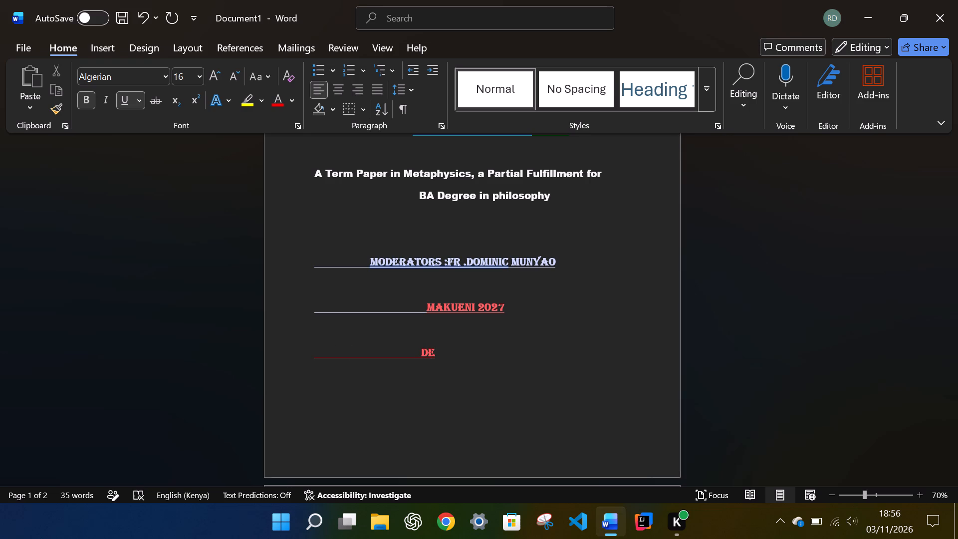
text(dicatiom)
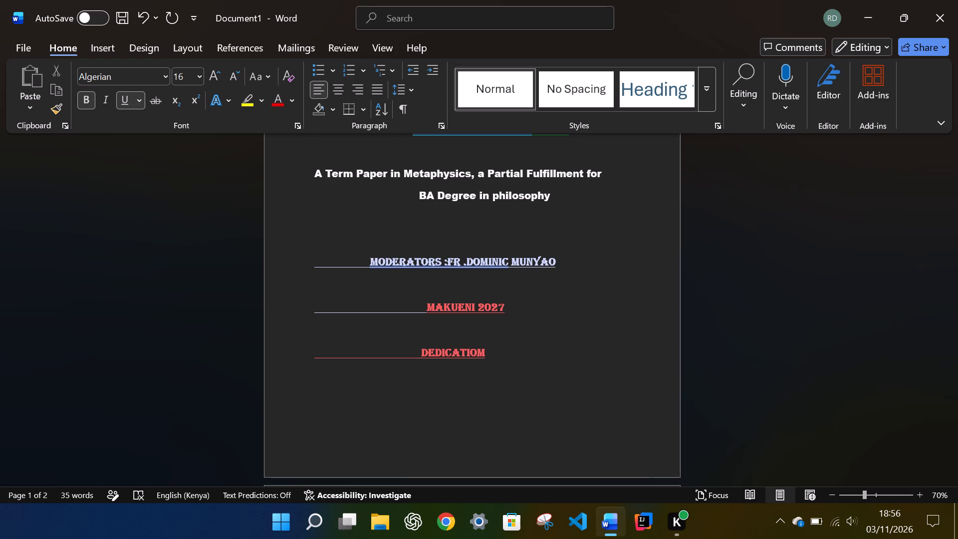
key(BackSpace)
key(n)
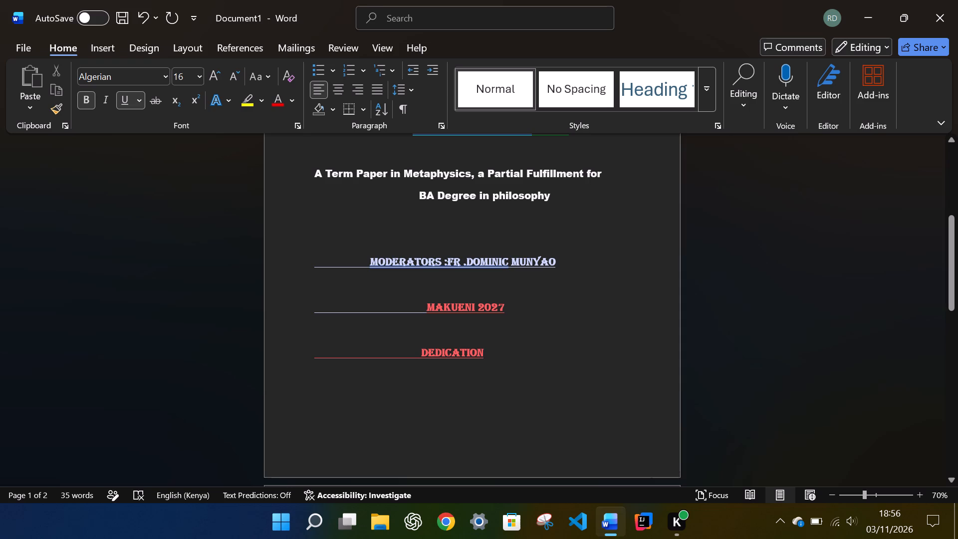
Indent the dedication heading with two more leading spaces so it lines up with the Makueni 2027 text.
click(417, 352)
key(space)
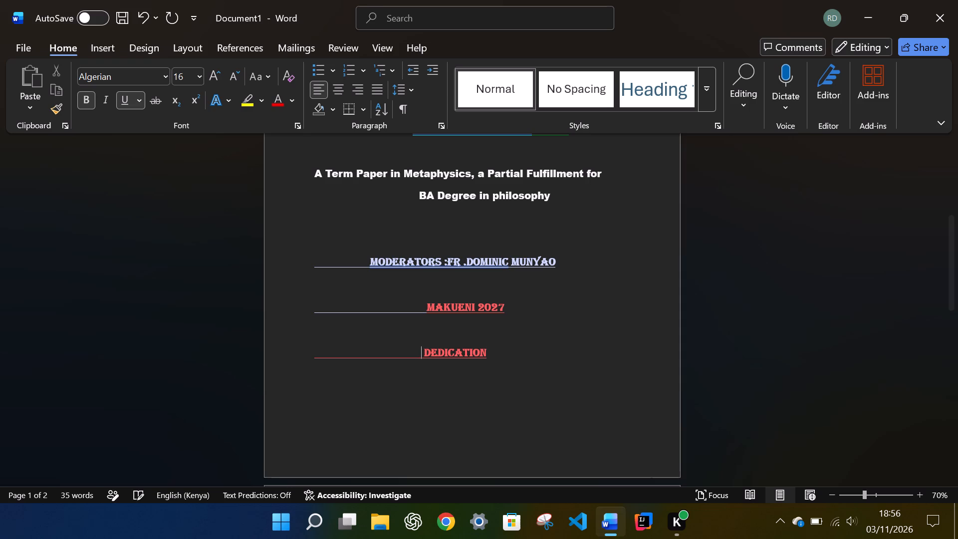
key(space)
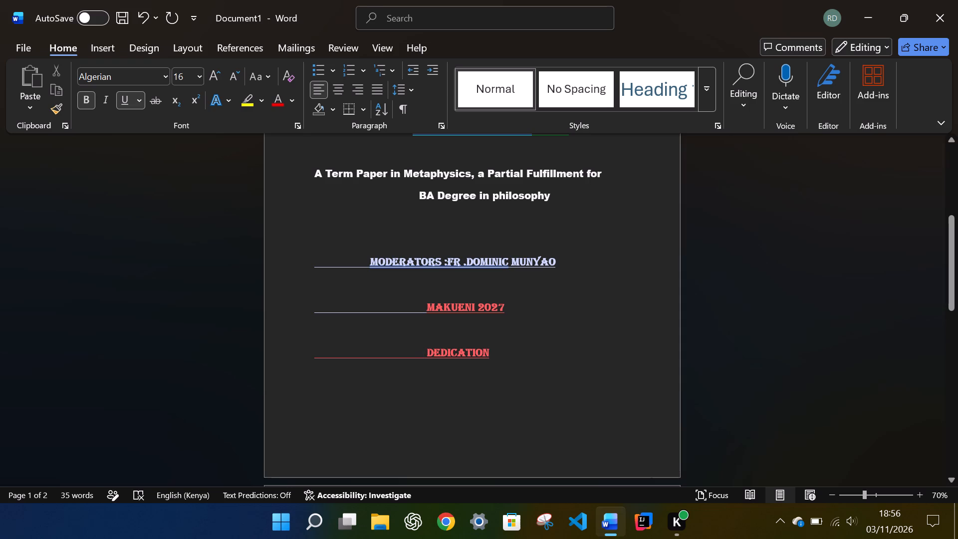
Colour the dedication heading text standard light blue, leaving its indentation red.
click(490, 355)
drag(490, 355, 477, 354)
drag(477, 354, 424, 350)
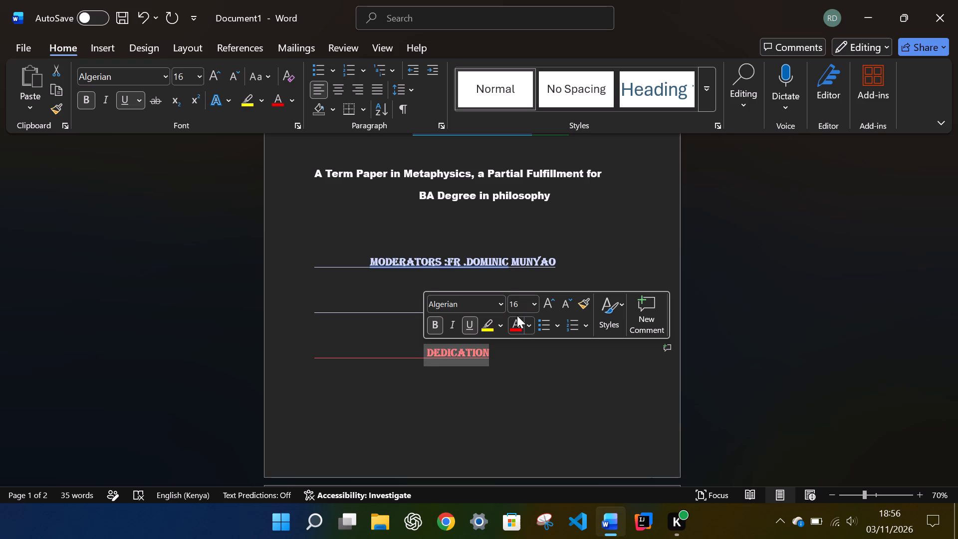
click(528, 321)
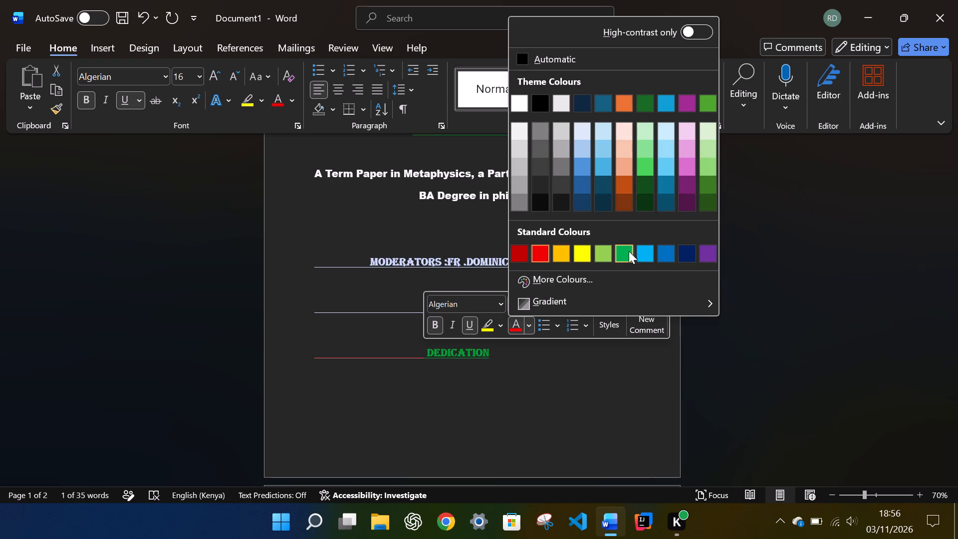
click(642, 255)
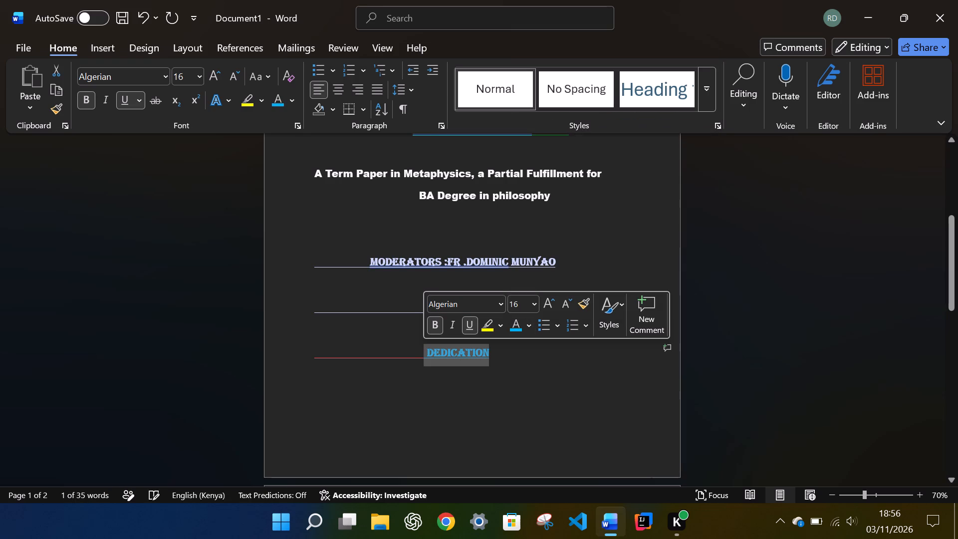
click(533, 362)
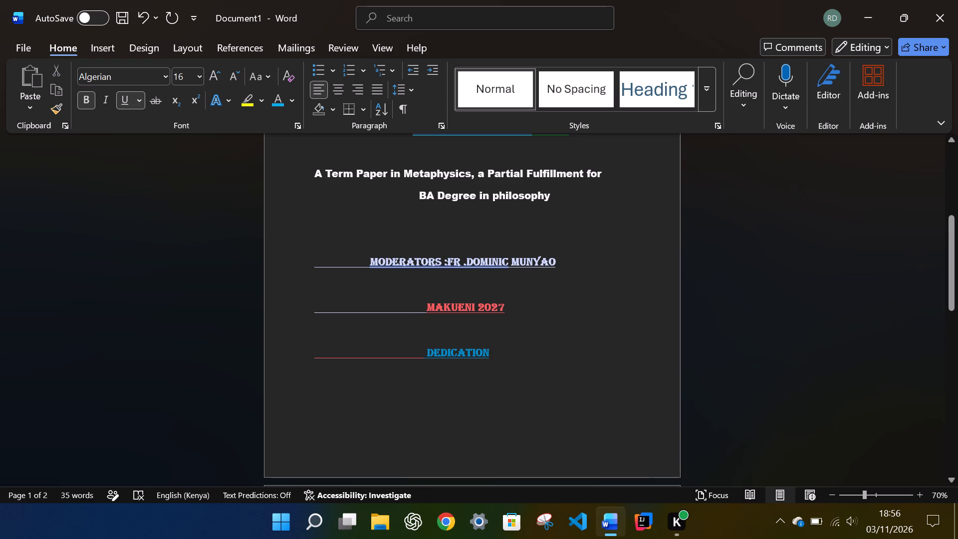
Start a new line directly below the dedication heading and set its font to Arial Black, size 14.
key(Return)
click(165, 77)
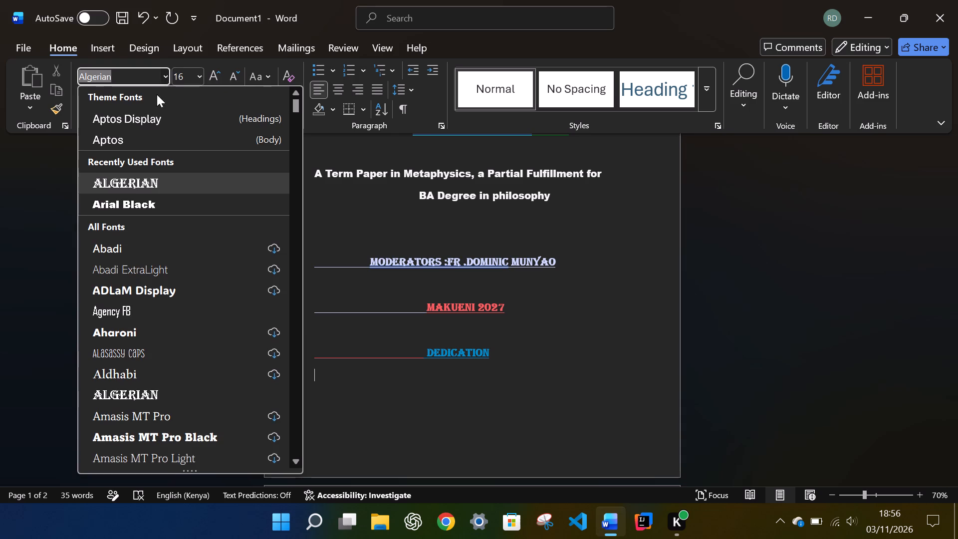
click(149, 193)
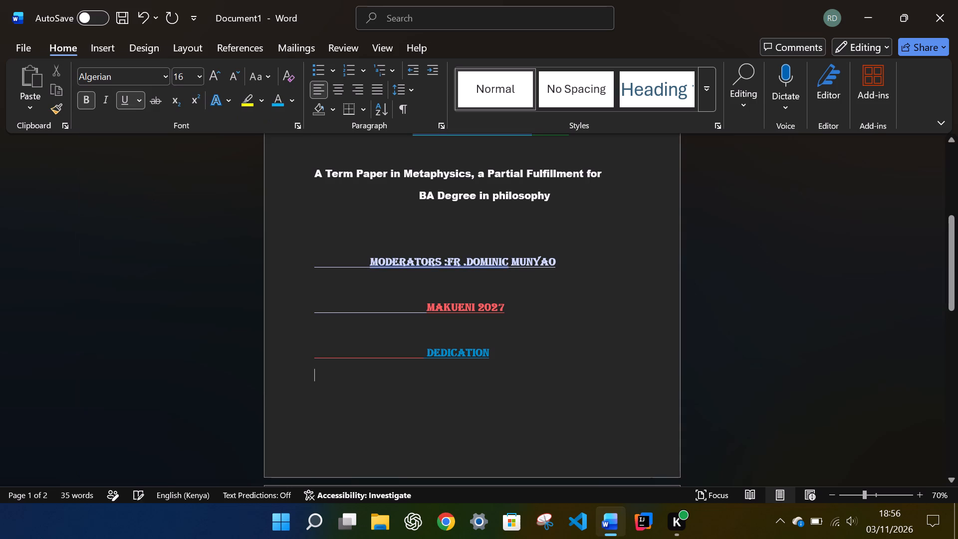
click(165, 78)
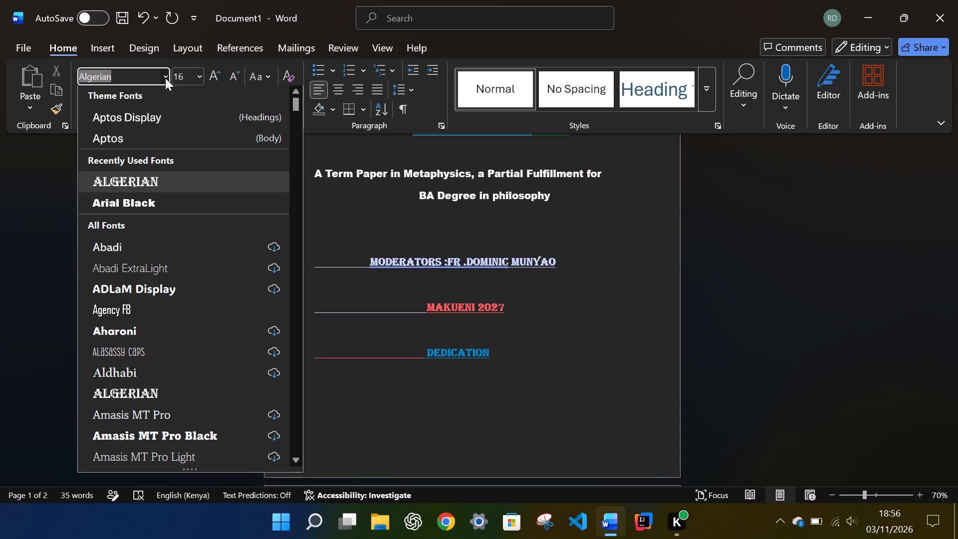
click(143, 208)
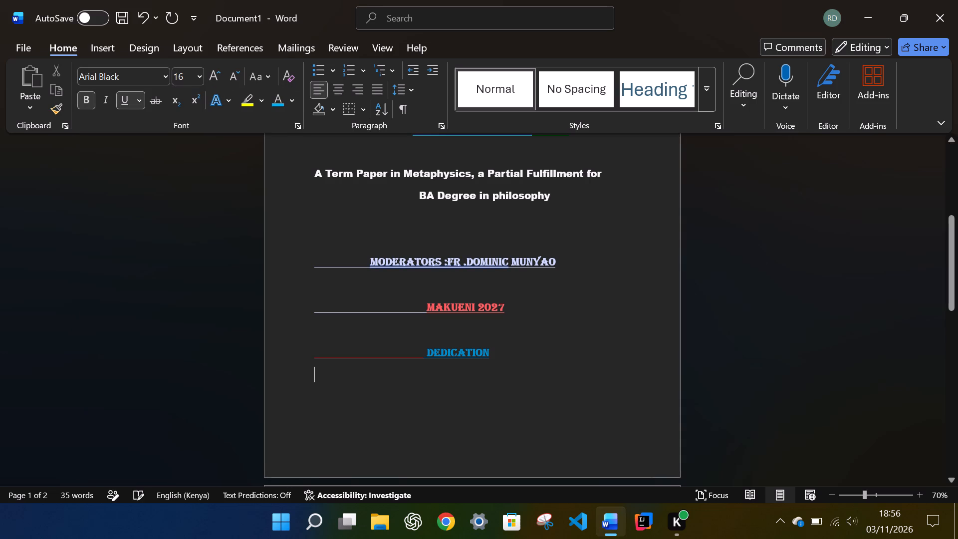
click(198, 75)
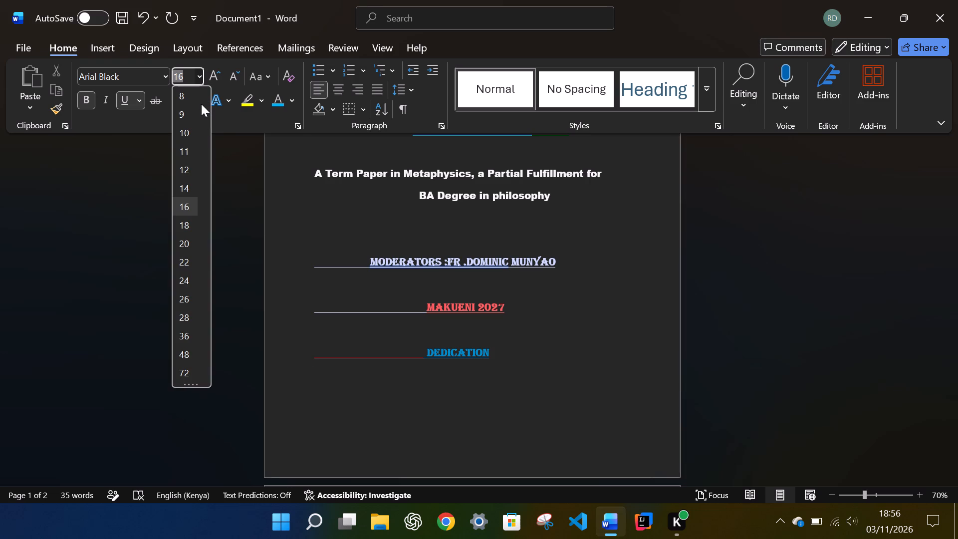
click(192, 194)
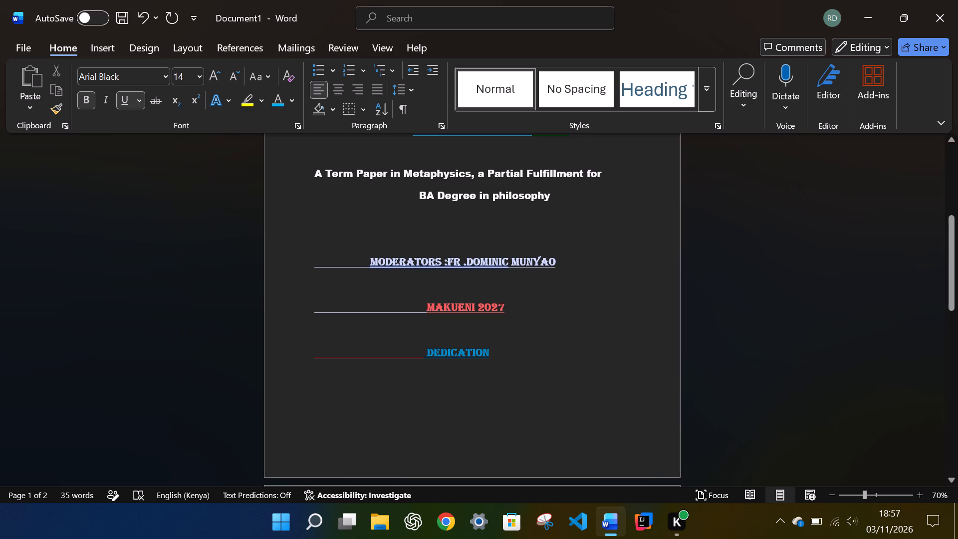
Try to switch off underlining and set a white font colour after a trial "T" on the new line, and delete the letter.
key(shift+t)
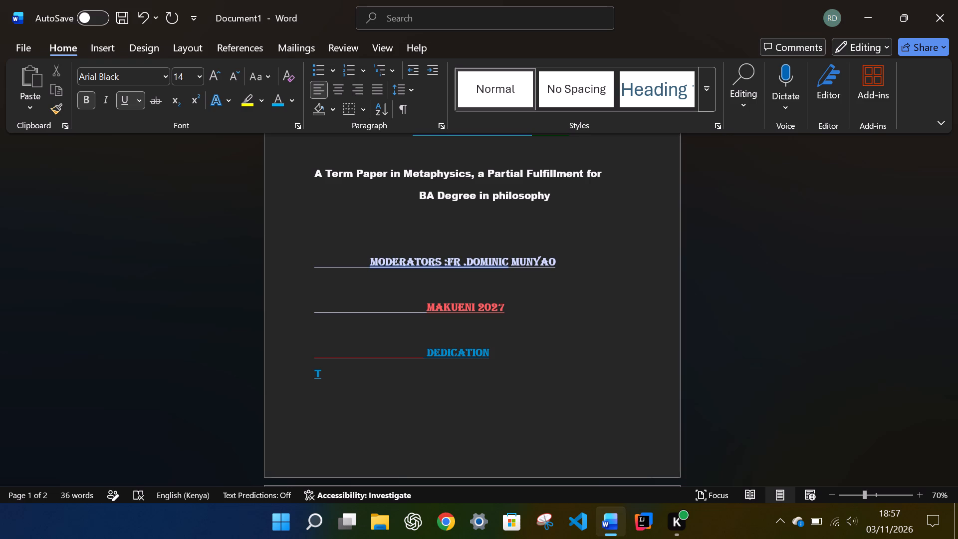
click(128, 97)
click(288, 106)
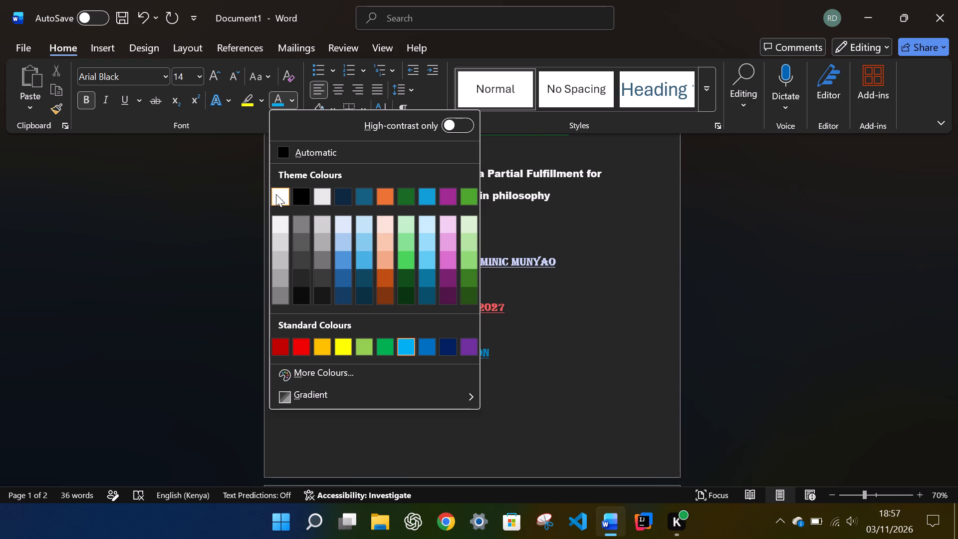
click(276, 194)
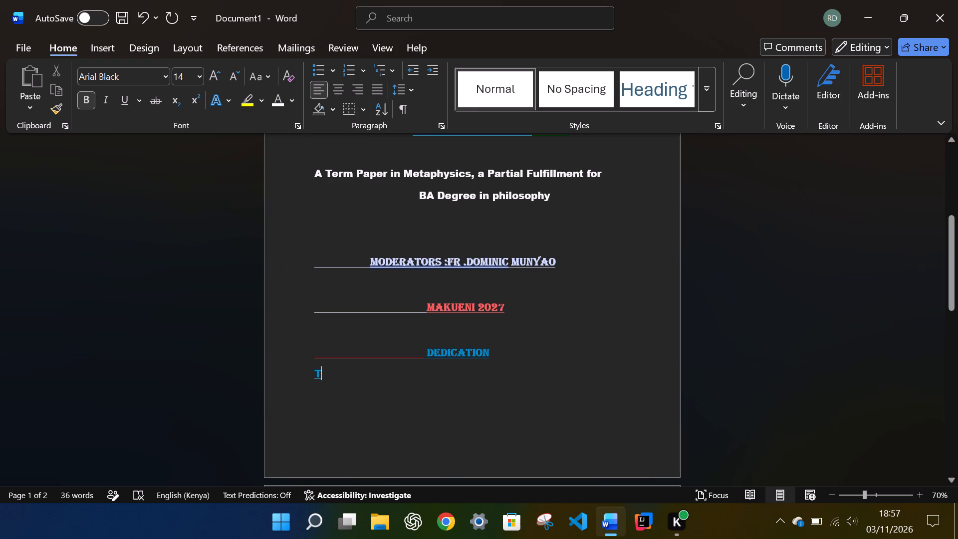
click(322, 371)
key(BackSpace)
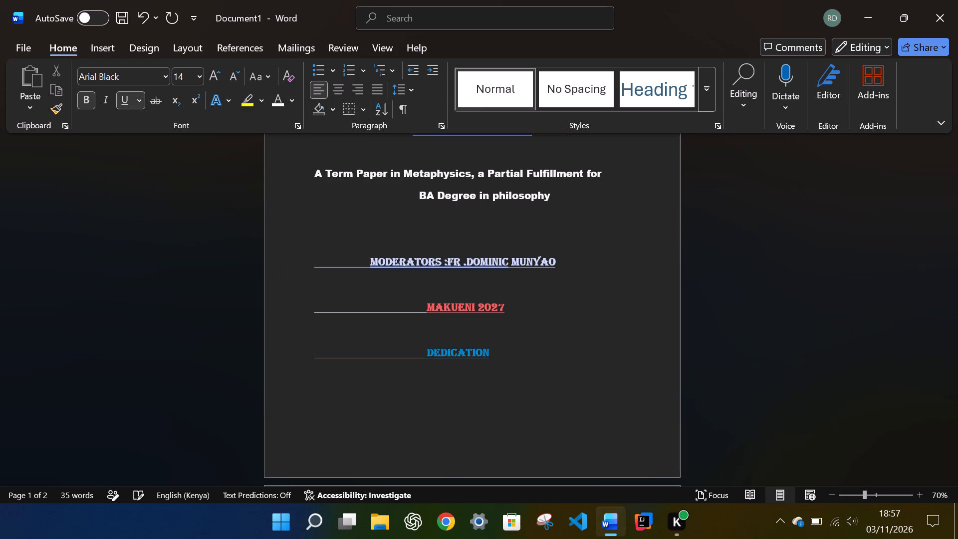
Switch off underlining on the empty line below the dedication heading, try it with a "t", and delete the letter.
click(131, 102)
click(311, 378)
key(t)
key(BackSpace)
Start the dedication text below its heading with "To my parents,my fprmators".
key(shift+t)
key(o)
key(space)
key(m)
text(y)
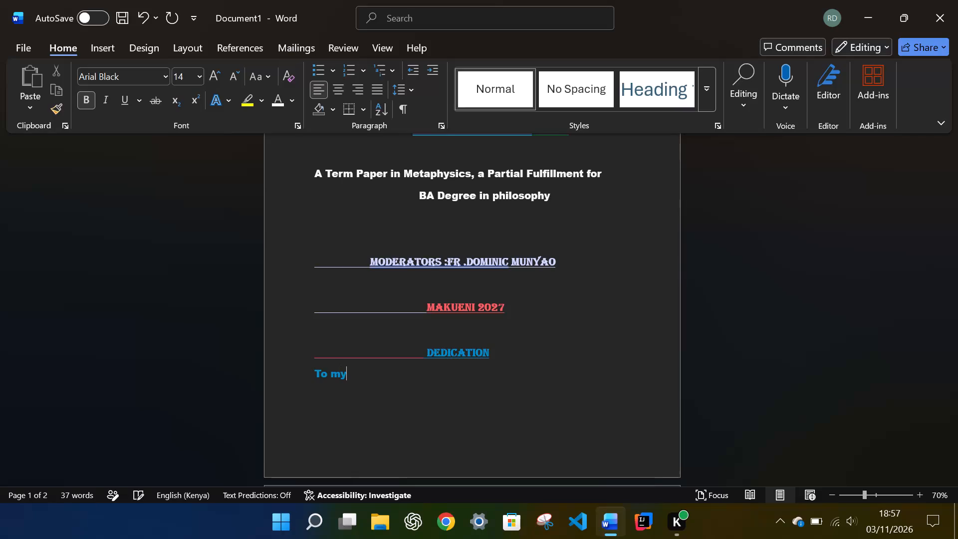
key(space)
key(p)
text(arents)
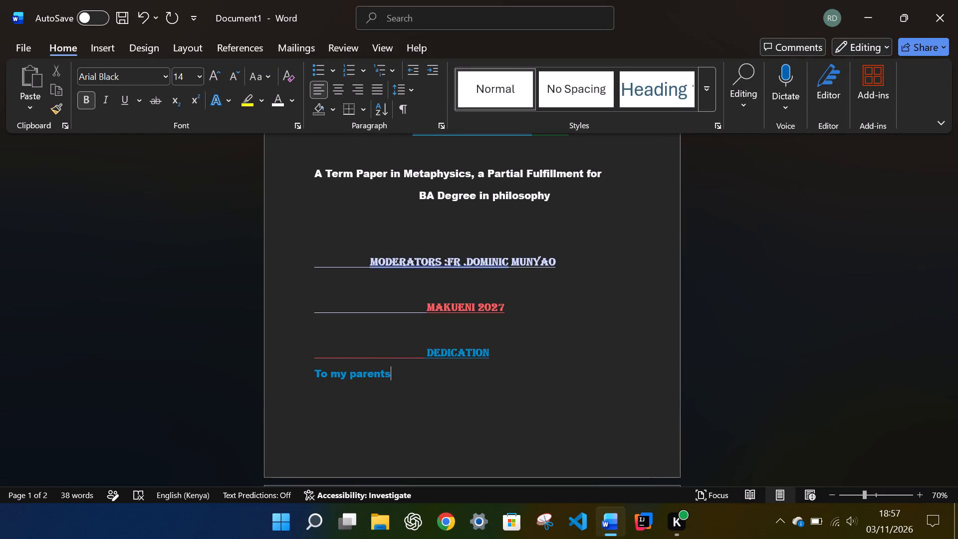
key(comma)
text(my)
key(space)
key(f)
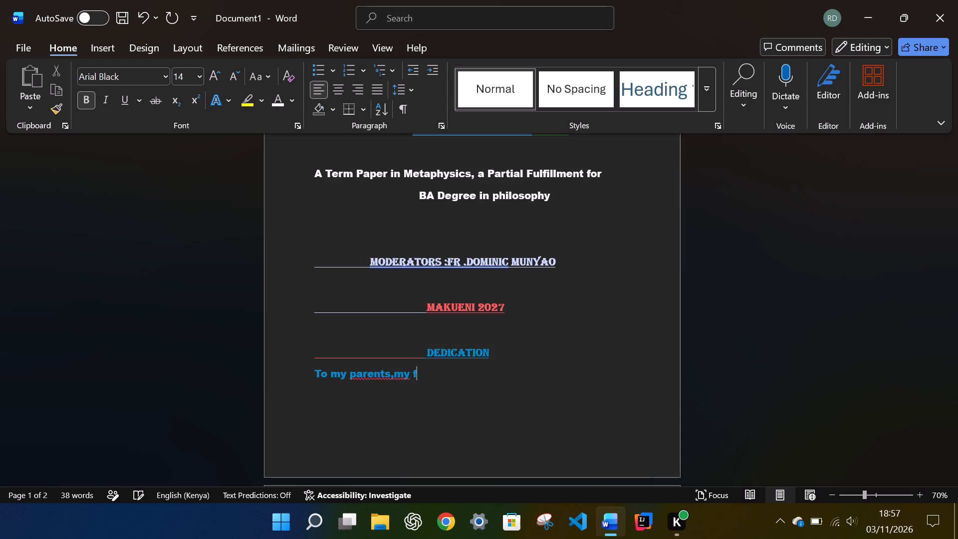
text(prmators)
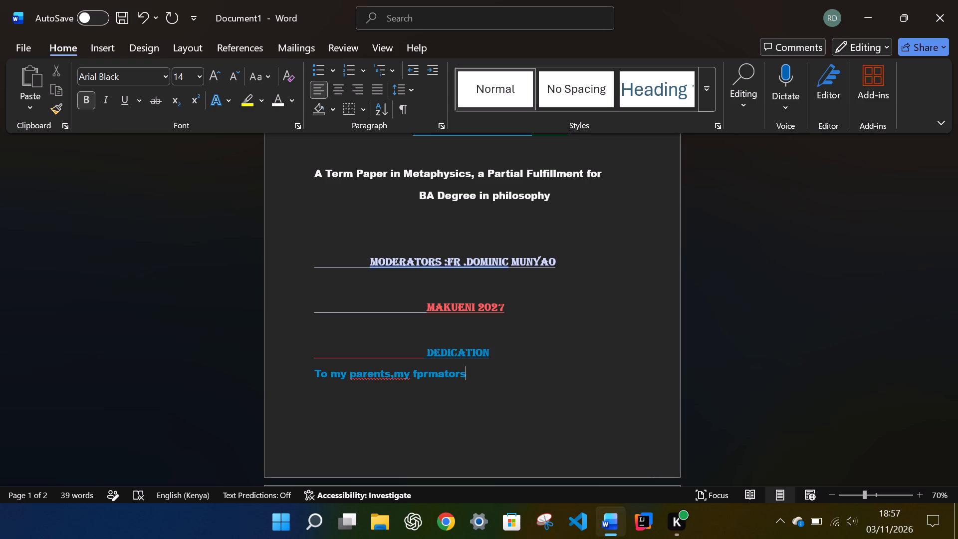
Insert a space before the comma after "parents" and correct the misspelled last word to "formators".
click(392, 375)
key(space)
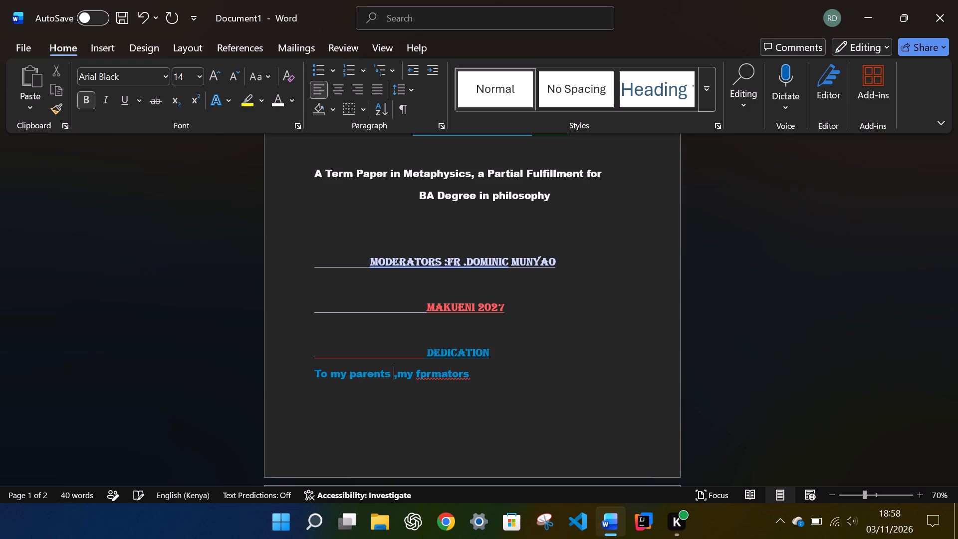
click(426, 374)
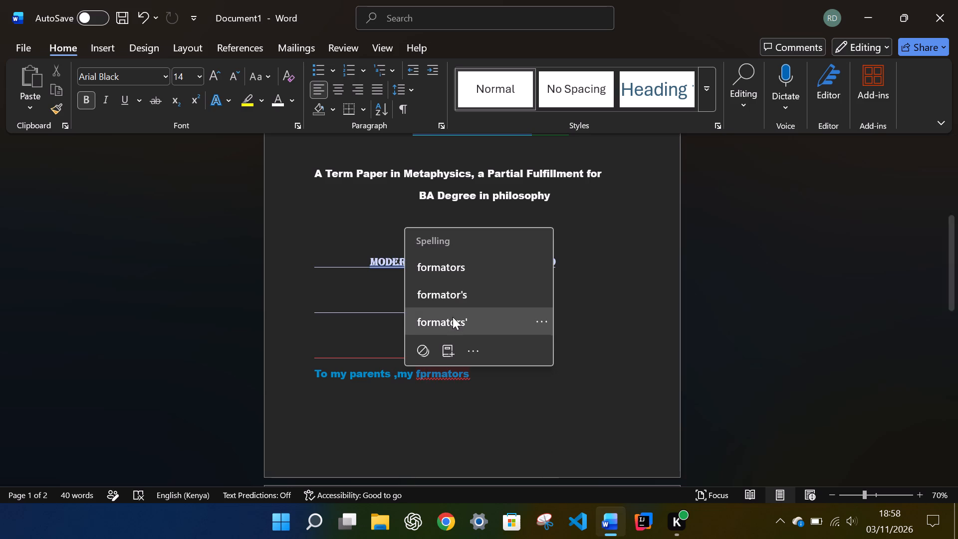
click(453, 272)
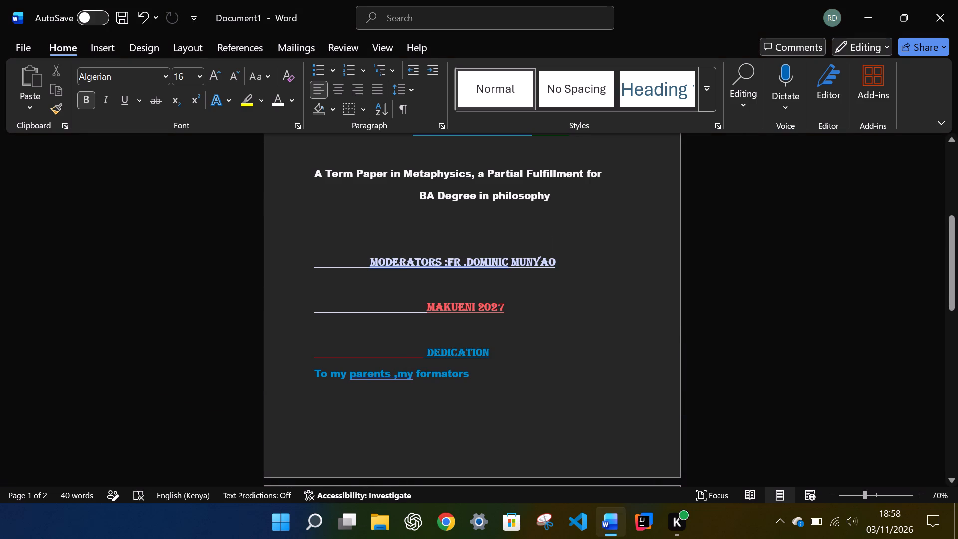
Continue the dedication after "formators" with ",and all who seek knowledge and wisdom", leaving two spaces before "knowledge".
click(477, 374)
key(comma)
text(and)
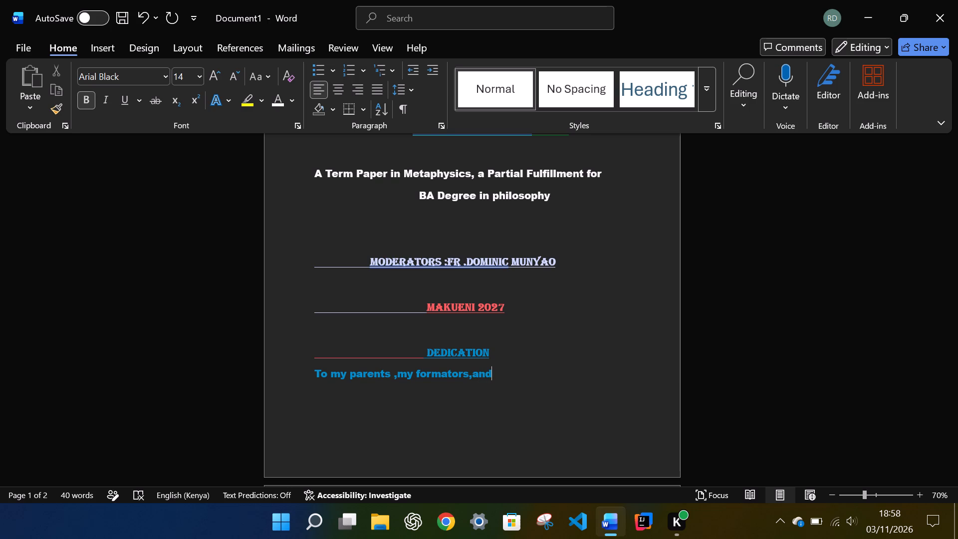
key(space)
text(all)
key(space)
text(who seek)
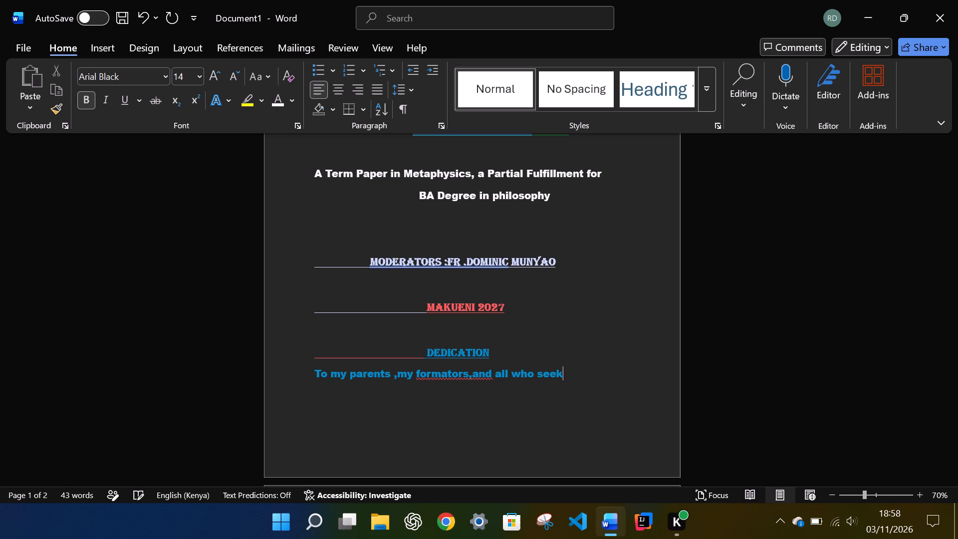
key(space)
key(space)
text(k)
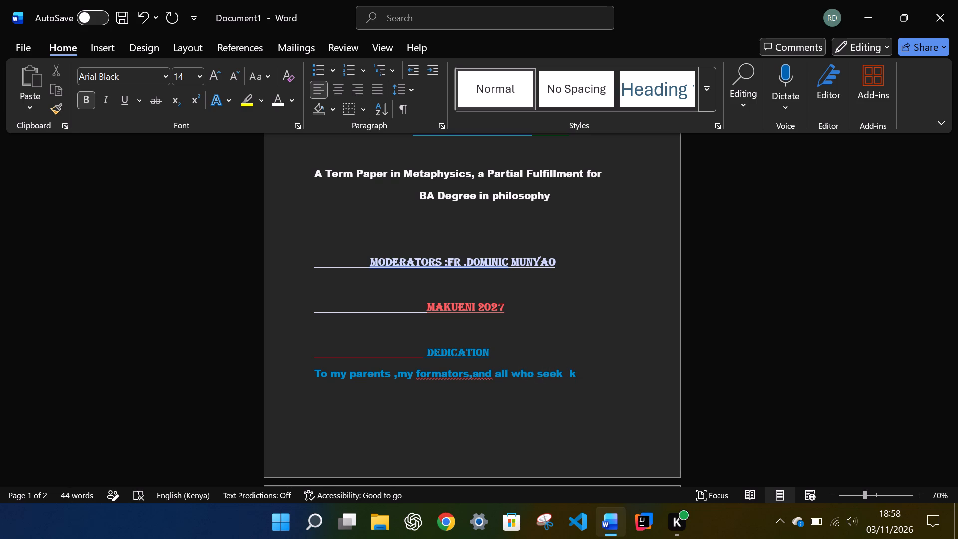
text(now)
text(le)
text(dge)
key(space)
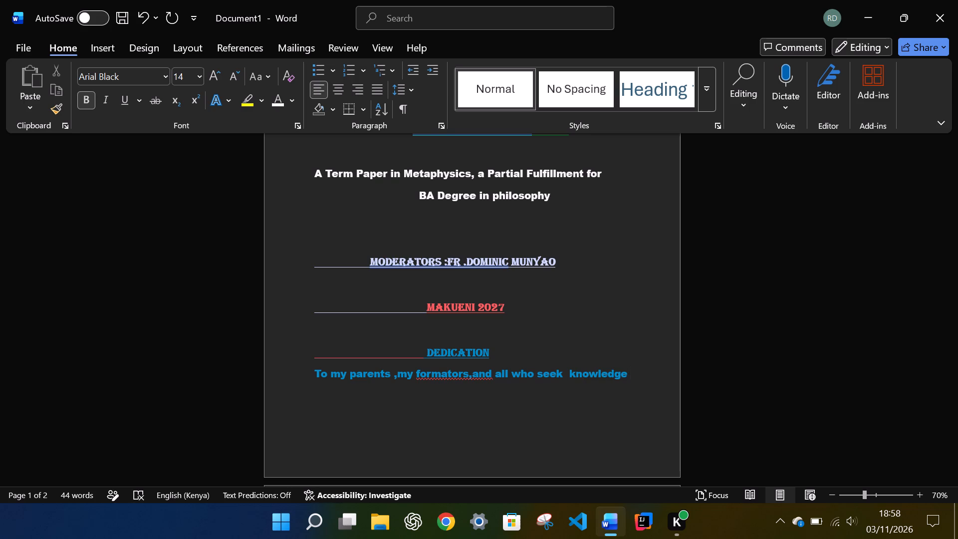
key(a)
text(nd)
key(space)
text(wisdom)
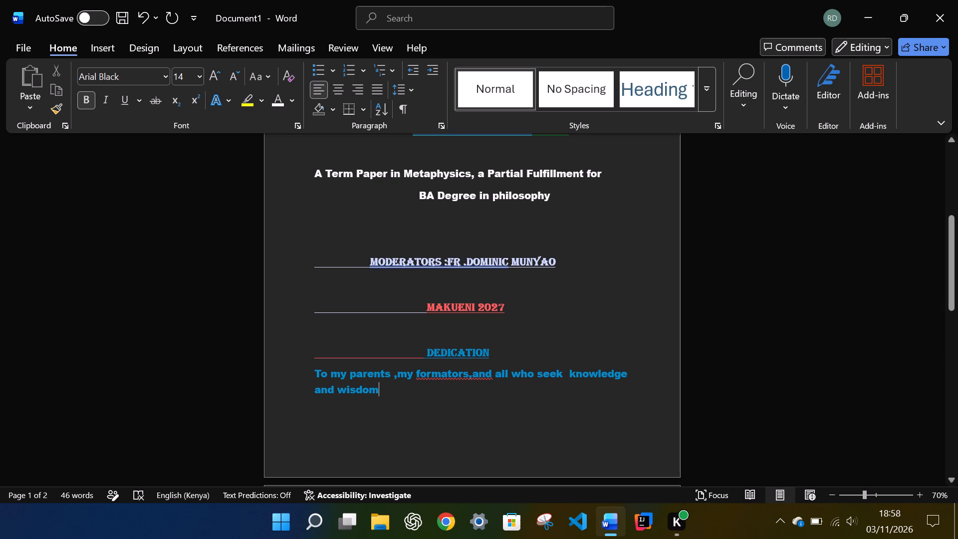
Insert a space between the comma after "formators" and the word "and".
click(472, 375)
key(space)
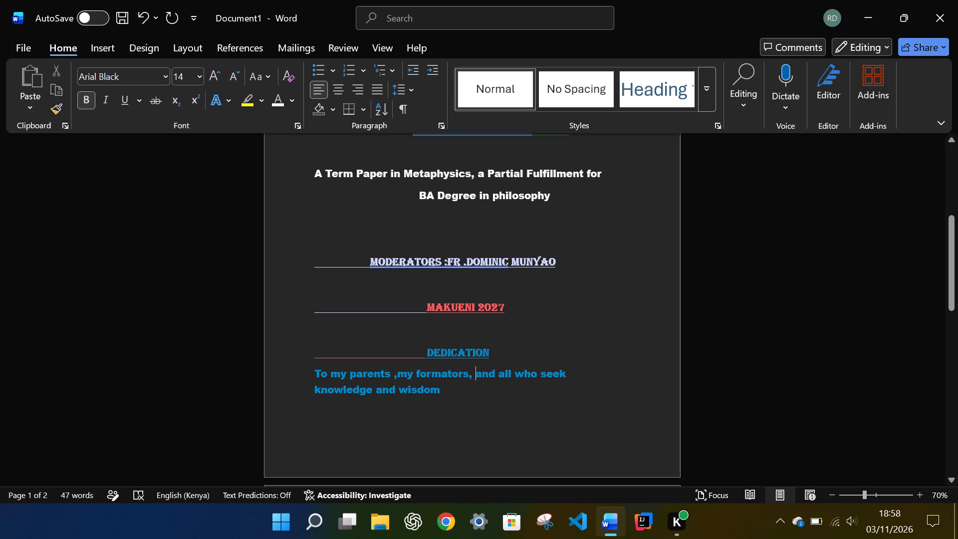
Extend the dedication after "wisdom" with "for the prosperity and growth of".
click(450, 388)
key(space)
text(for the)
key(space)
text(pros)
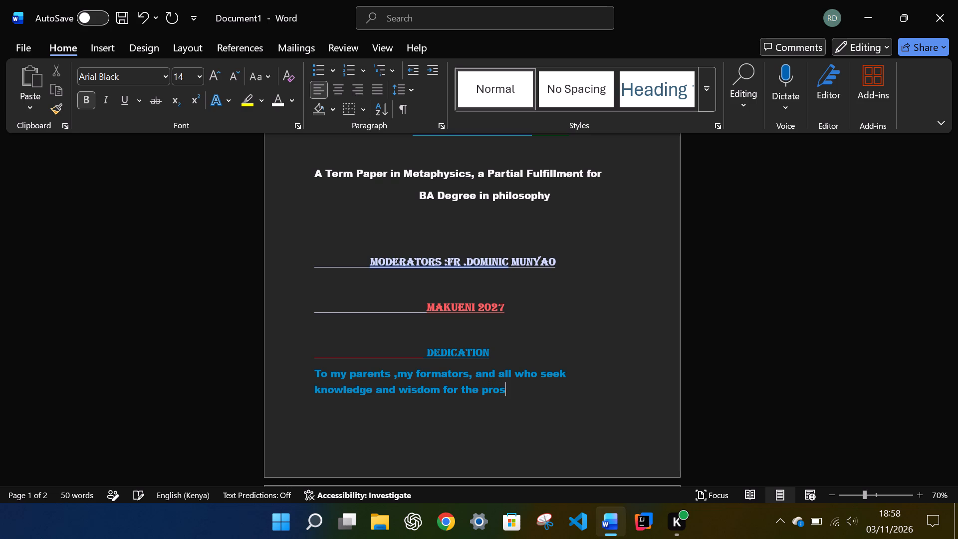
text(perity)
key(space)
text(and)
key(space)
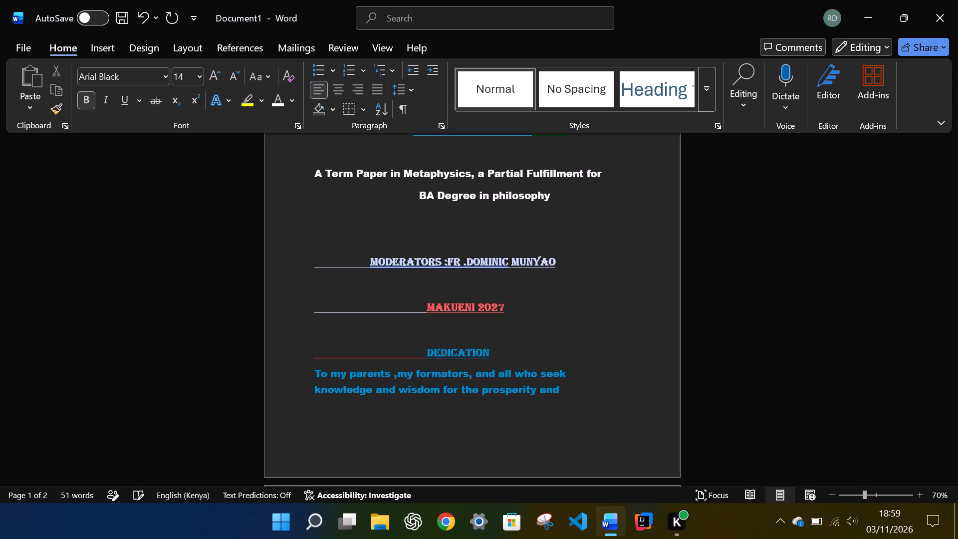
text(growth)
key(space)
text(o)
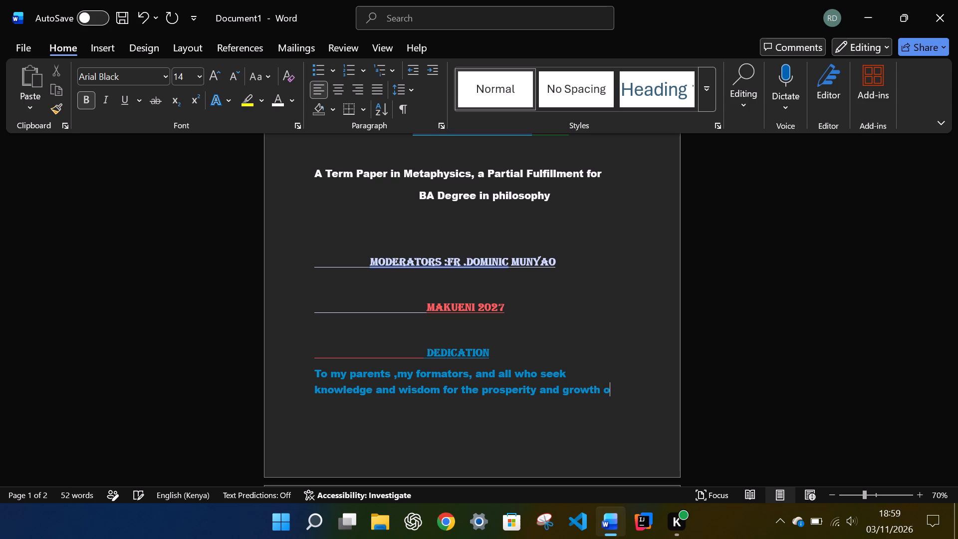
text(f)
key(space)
Continue the dedication after "growth of" with "our children and our nation in general .", leaving a space before the full stop.
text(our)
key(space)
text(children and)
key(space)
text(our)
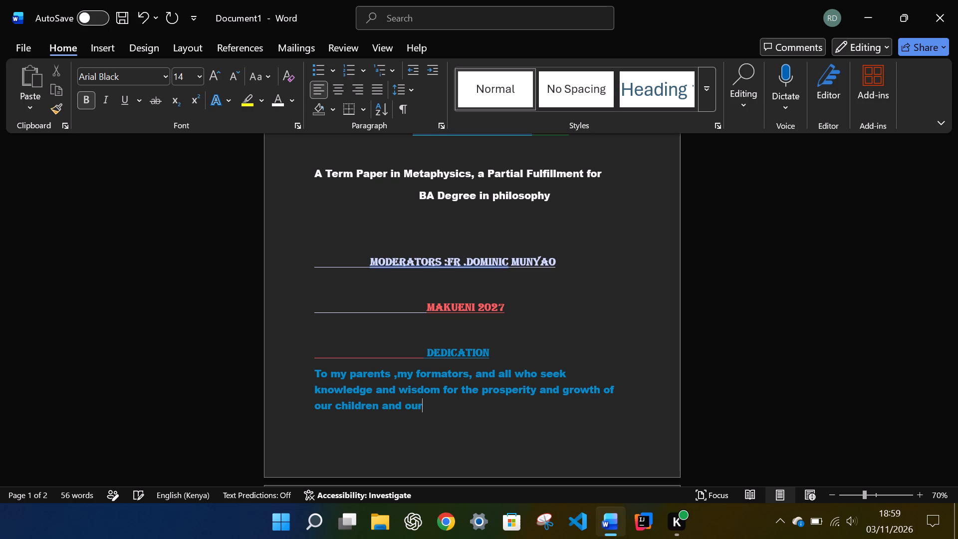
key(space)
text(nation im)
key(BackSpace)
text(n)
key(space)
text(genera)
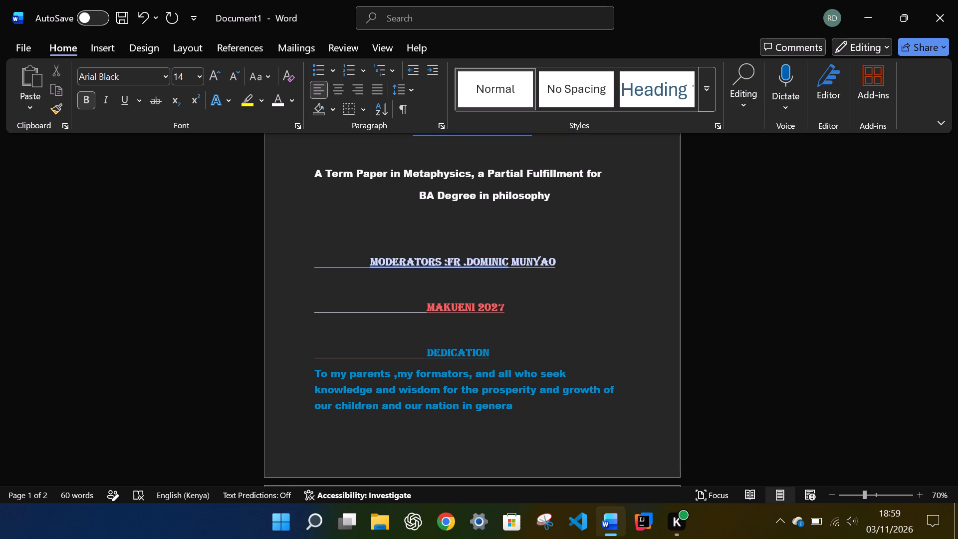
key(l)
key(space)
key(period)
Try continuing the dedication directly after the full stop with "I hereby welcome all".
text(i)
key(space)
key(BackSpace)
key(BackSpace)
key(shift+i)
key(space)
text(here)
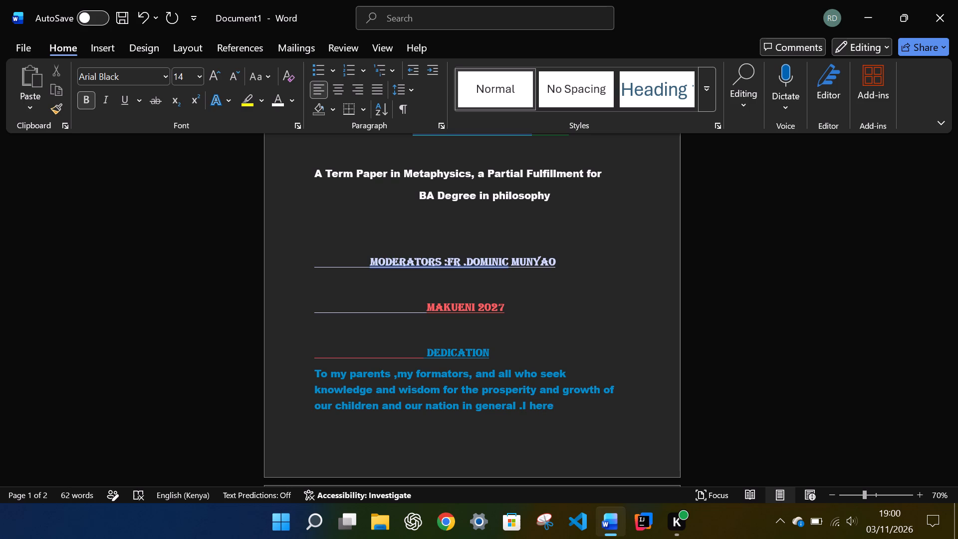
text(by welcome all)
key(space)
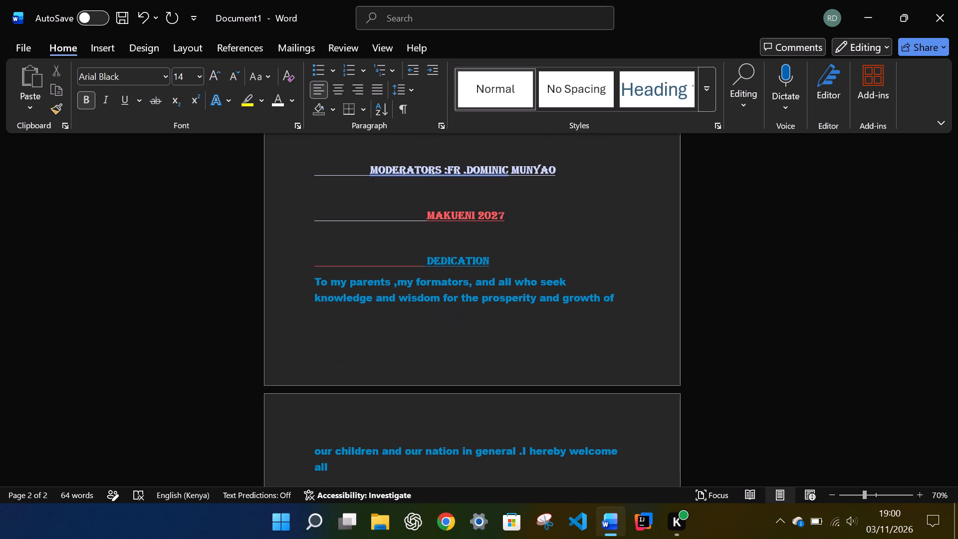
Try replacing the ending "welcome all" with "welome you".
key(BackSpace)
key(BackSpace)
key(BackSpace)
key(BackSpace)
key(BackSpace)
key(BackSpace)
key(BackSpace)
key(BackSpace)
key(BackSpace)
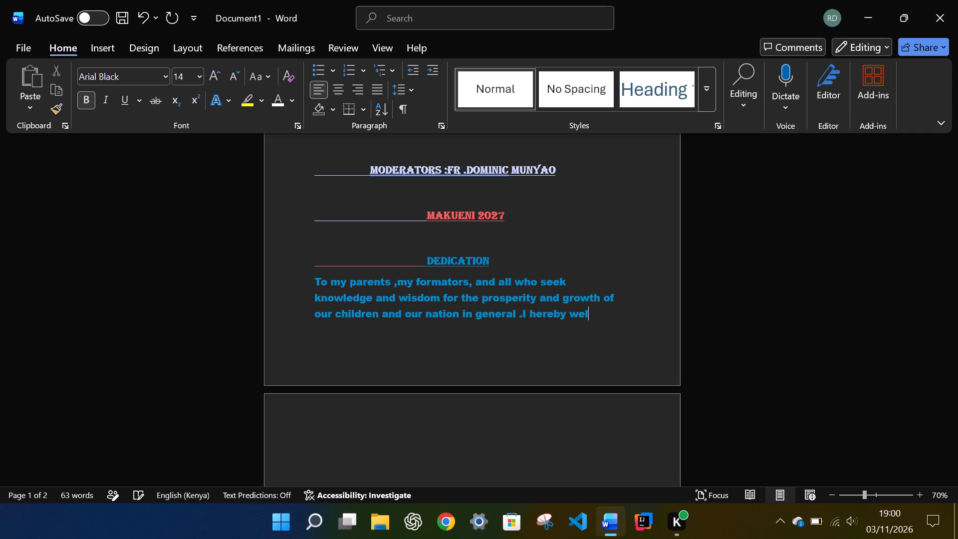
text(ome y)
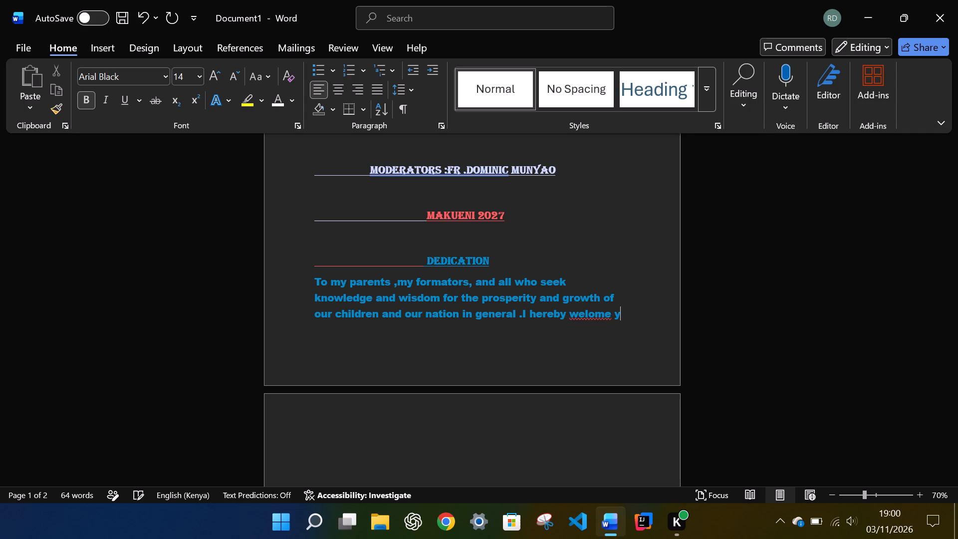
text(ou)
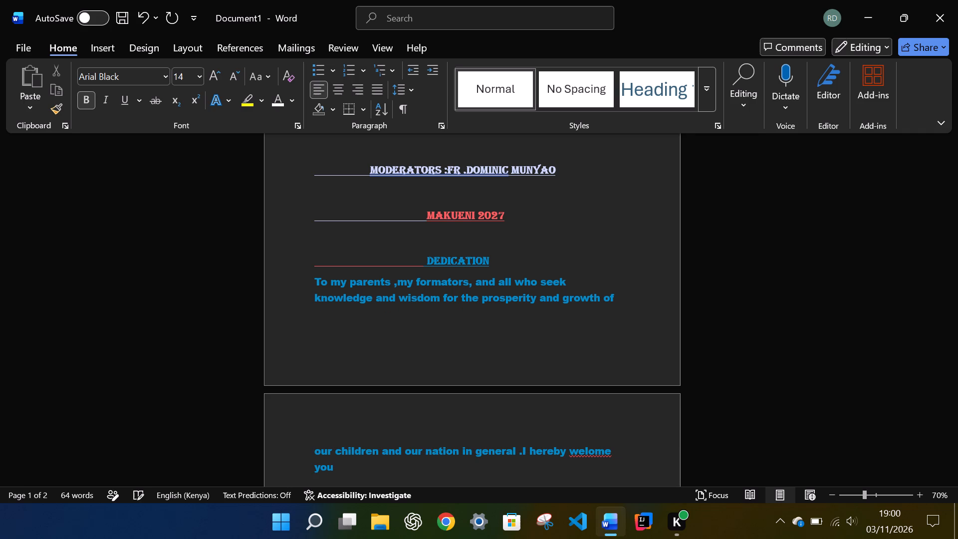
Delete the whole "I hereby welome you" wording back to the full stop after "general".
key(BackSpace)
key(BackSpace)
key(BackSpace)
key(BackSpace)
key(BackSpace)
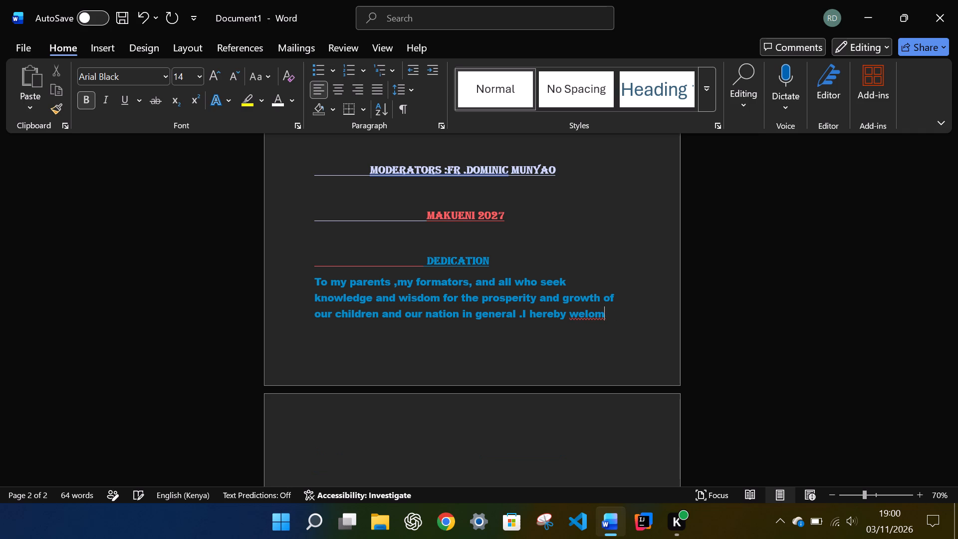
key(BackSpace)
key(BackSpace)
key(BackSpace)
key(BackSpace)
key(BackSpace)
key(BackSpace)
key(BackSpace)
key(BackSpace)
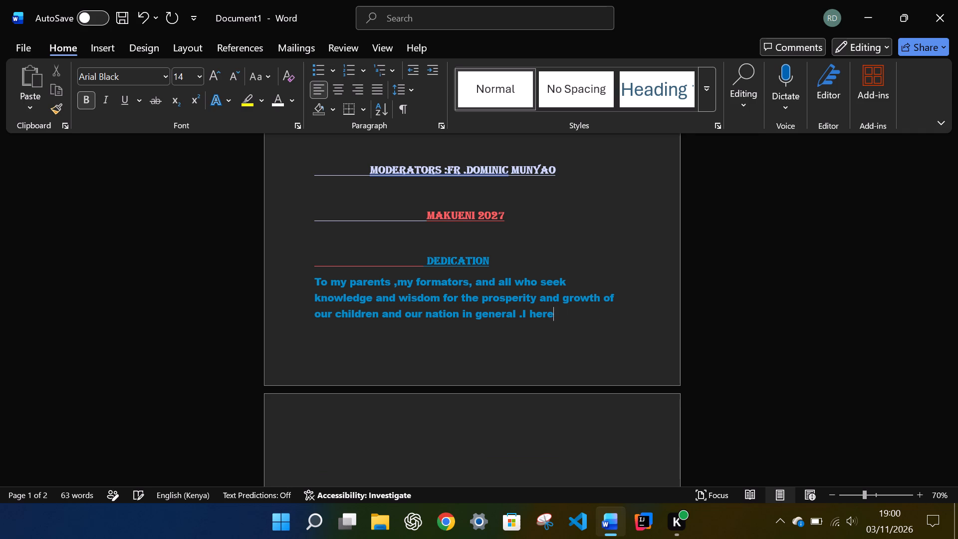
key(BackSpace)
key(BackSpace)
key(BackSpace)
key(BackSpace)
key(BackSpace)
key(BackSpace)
Finish the dedication by adding "welcome all." directly after the full stop following "general".
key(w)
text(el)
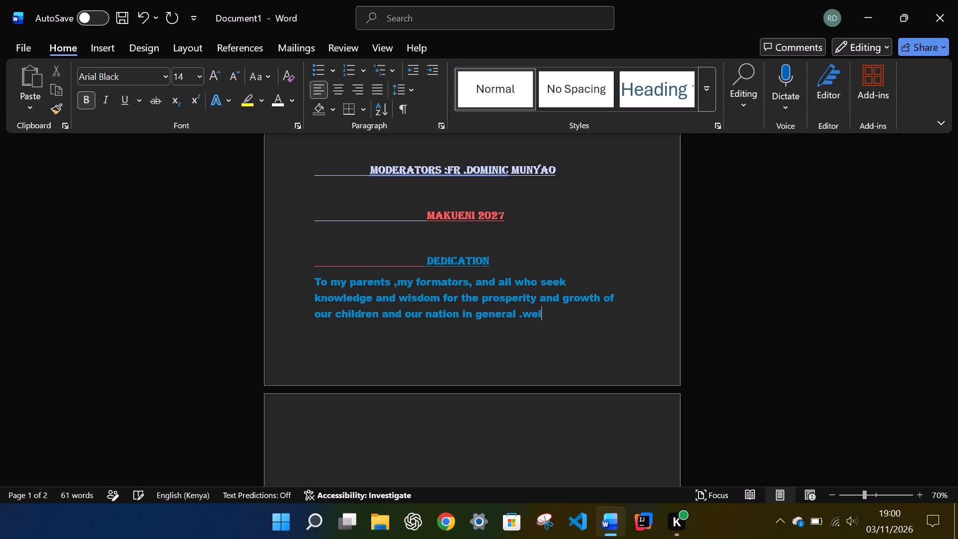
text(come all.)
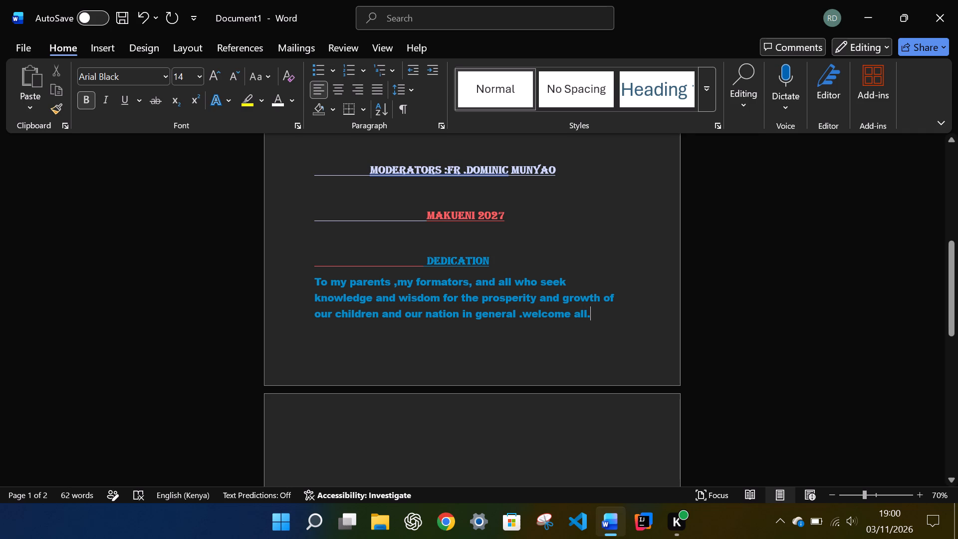
Change the font colour of the whole dedication paragraph to black and deselect it.
click(592, 315)
drag(592, 315, 410, 300)
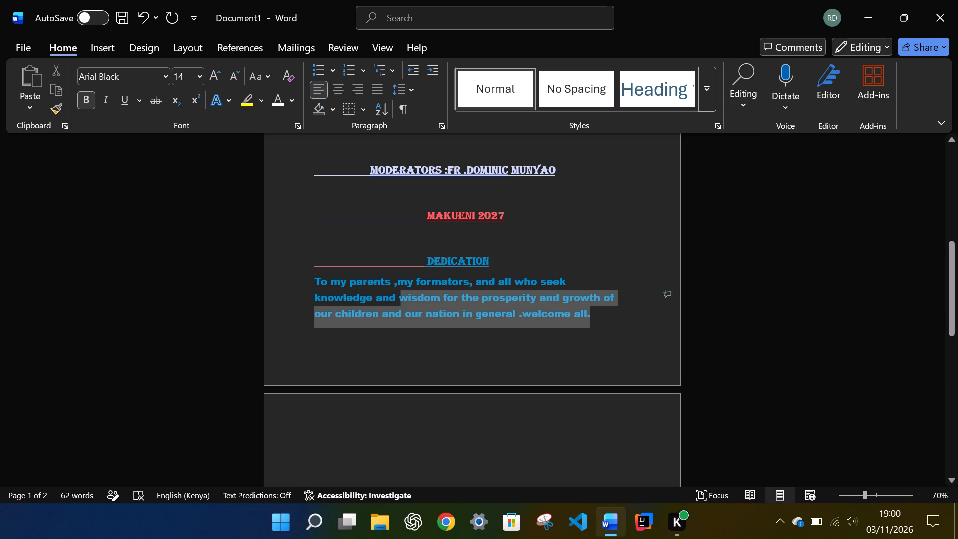
drag(410, 300, 304, 286)
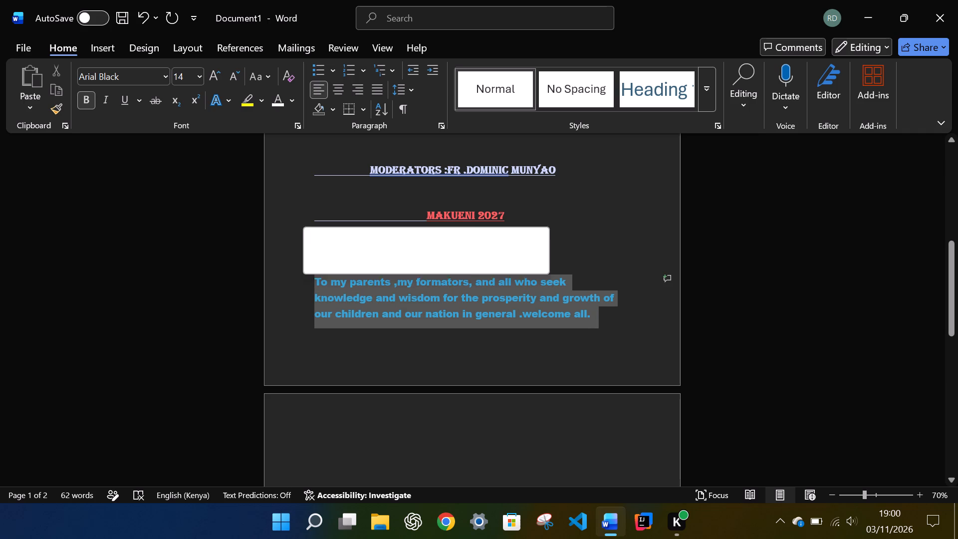
click(406, 257)
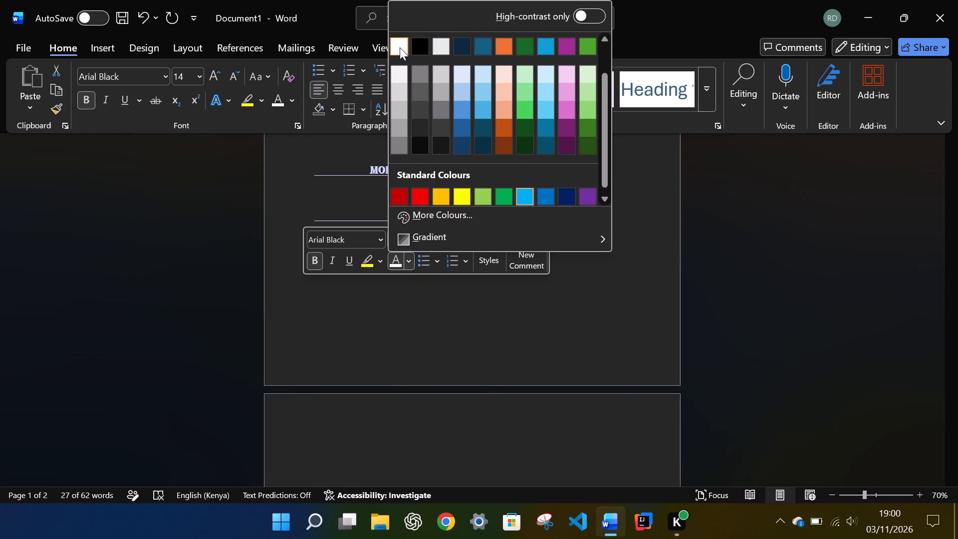
click(427, 43)
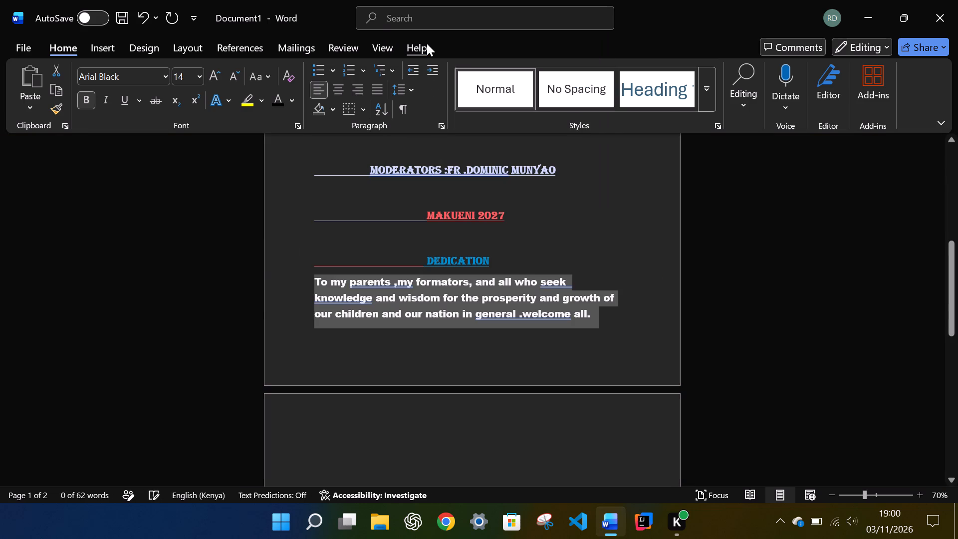
click(499, 343)
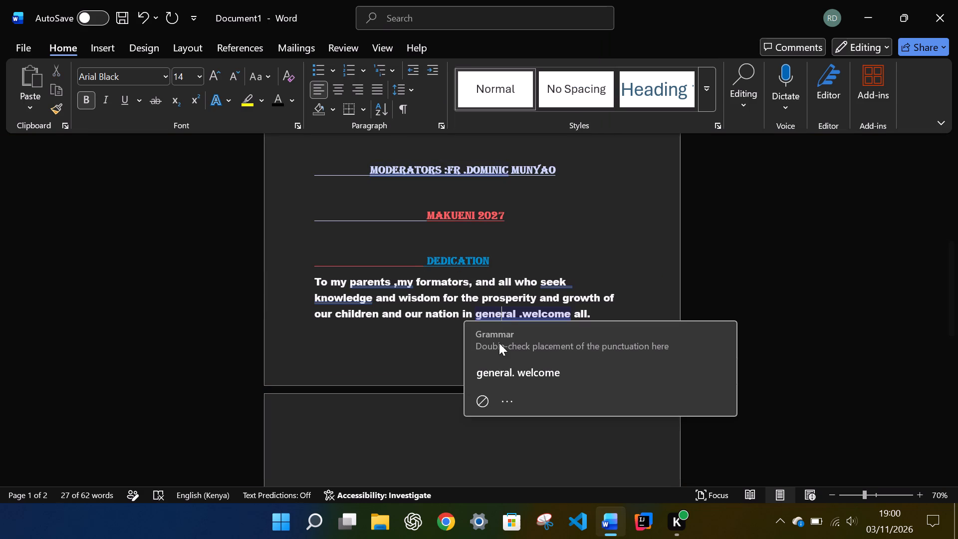
click(432, 348)
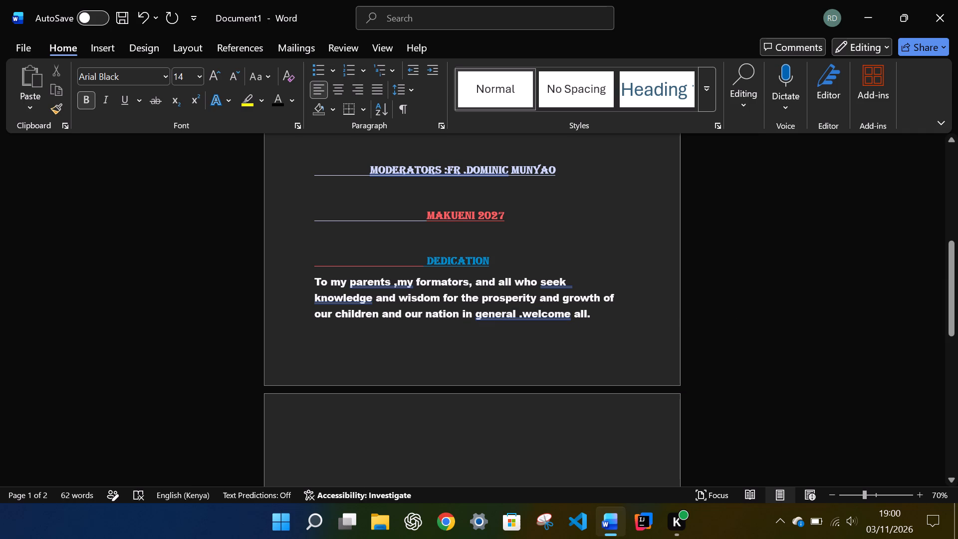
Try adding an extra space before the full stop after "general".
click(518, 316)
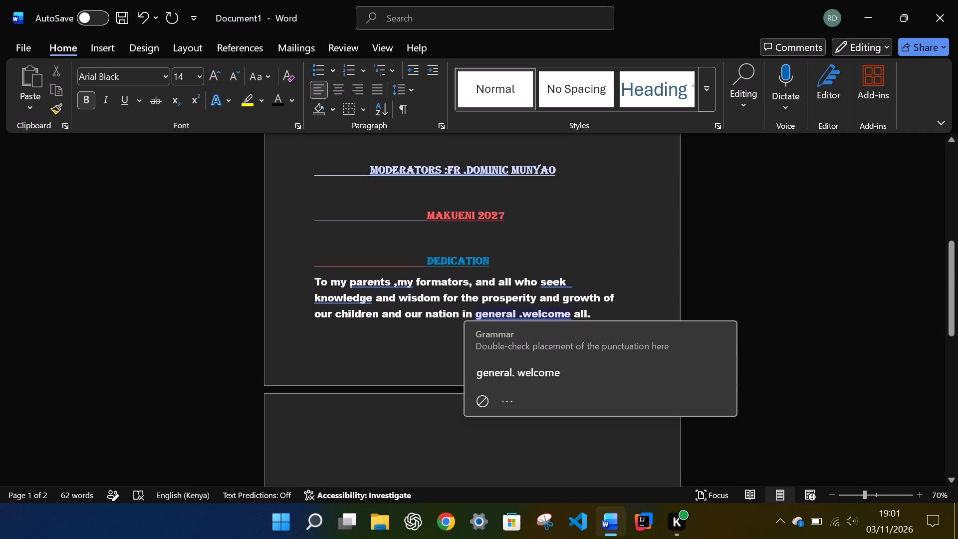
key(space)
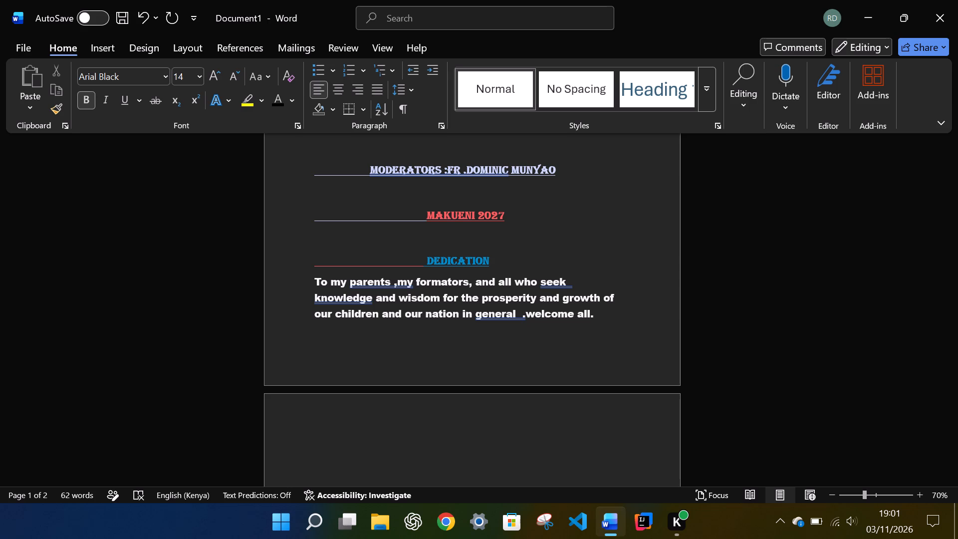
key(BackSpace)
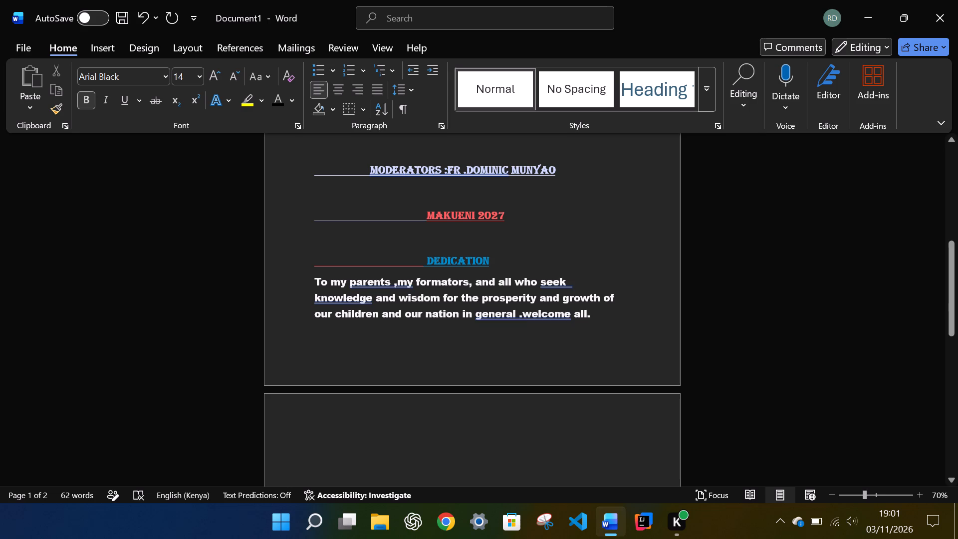
Remove the space before the comma after "parents" and insert one between the comma and "my".
click(395, 282)
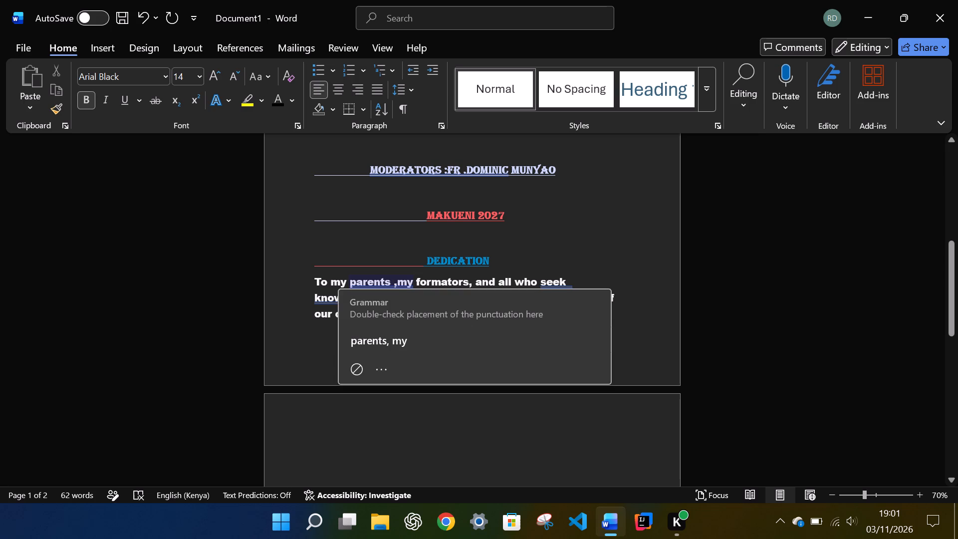
key(BackSpace)
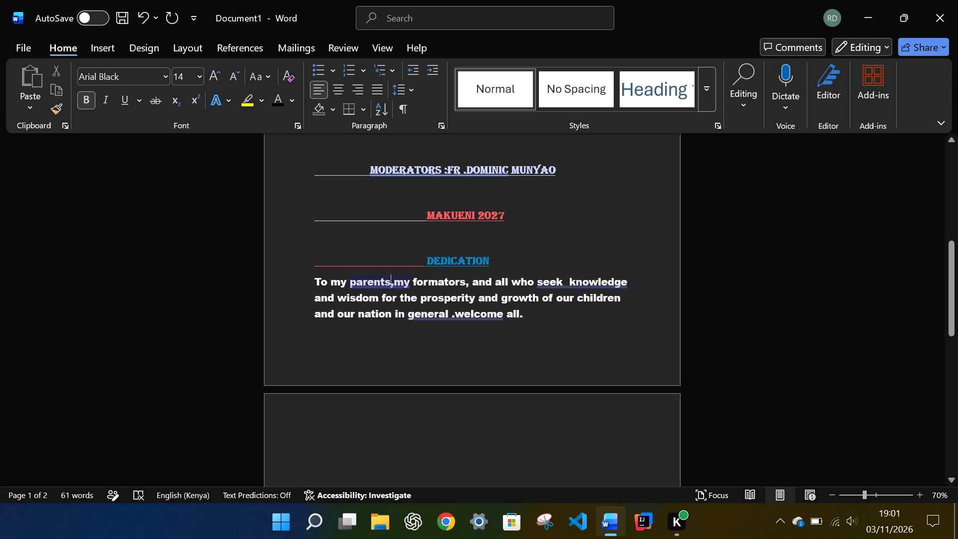
click(394, 282)
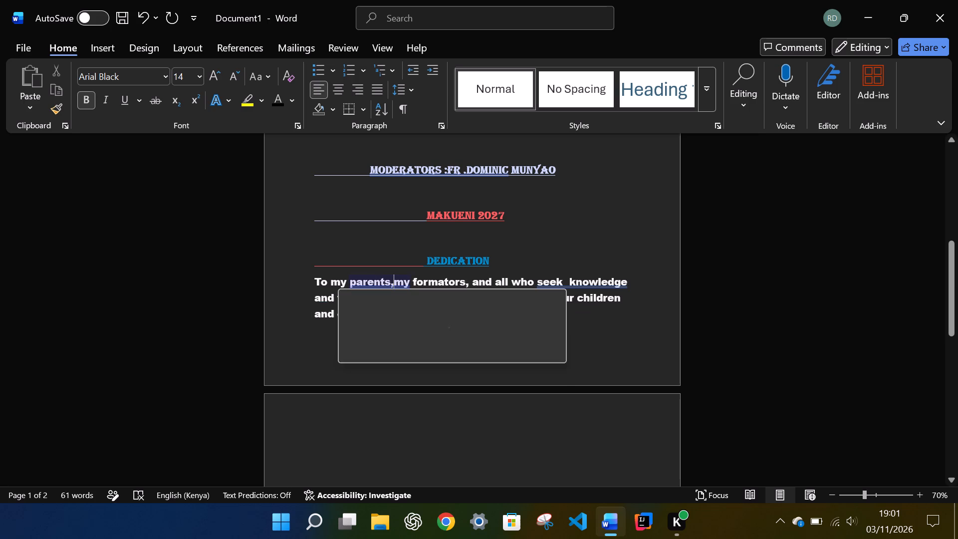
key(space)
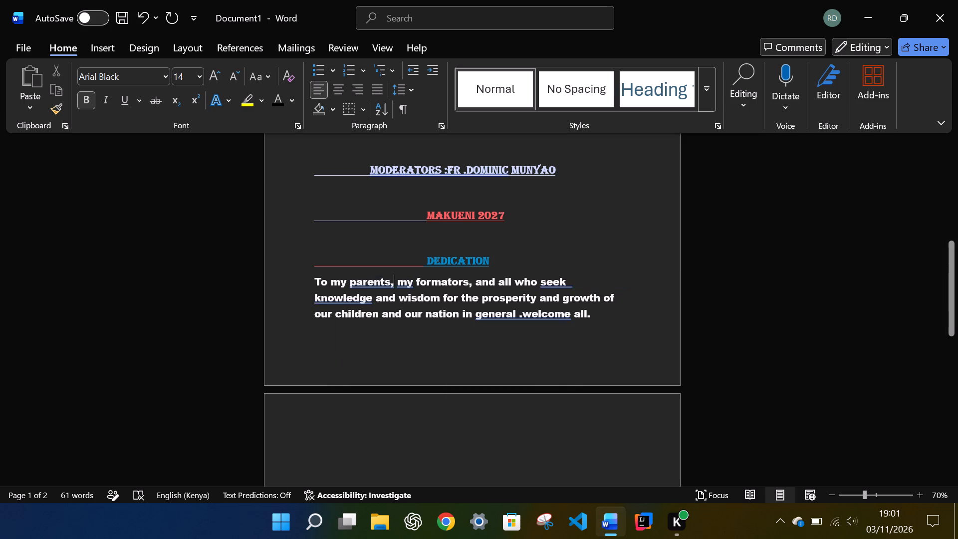
Add two extra spaces directly after "knowledge" in the dedication paragraph.
click(373, 299)
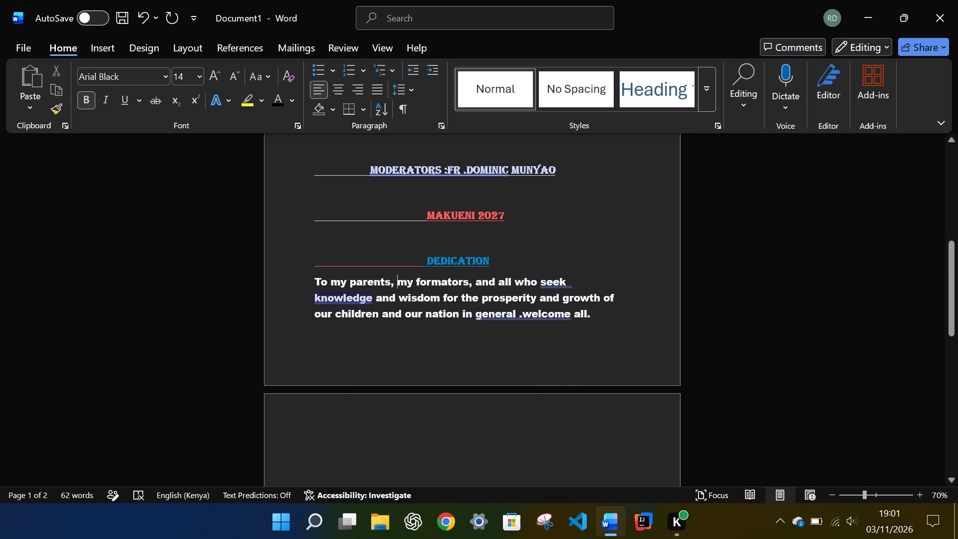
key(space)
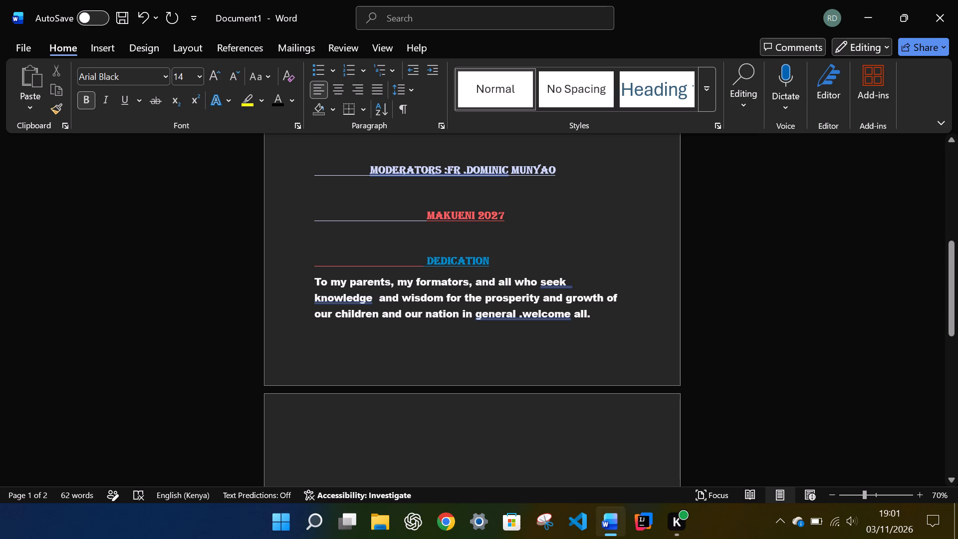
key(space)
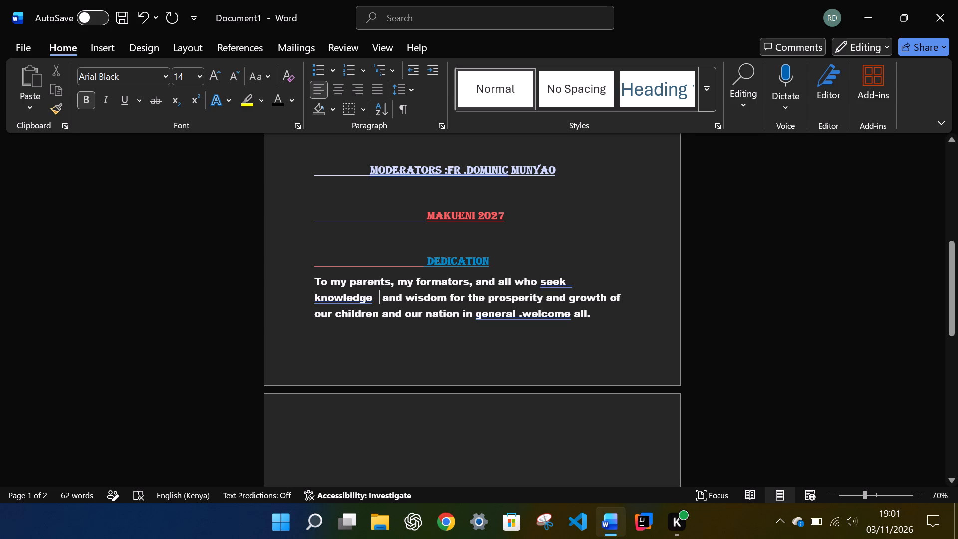
click(565, 283)
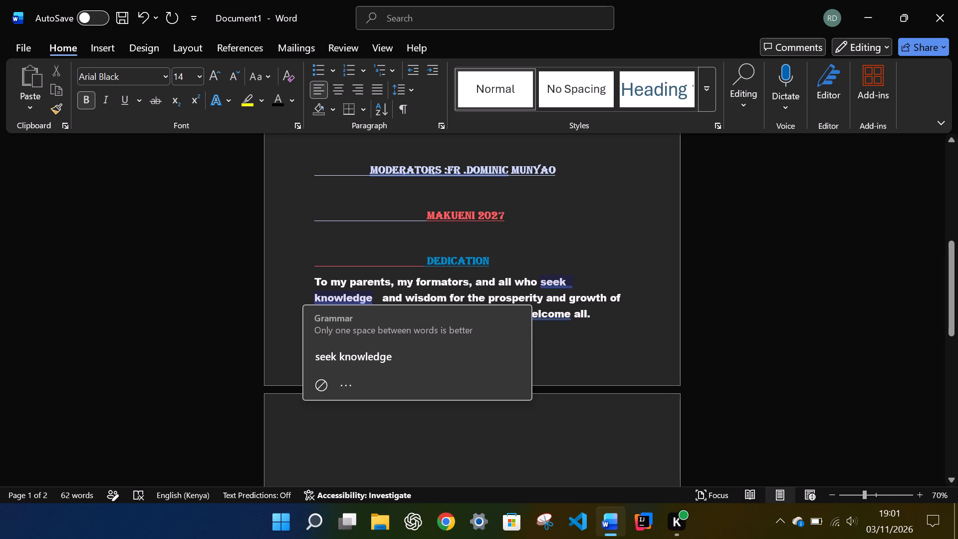
Add the heading "ACKNOWLEDGEMENTS" at the top of the second page.
click(597, 415)
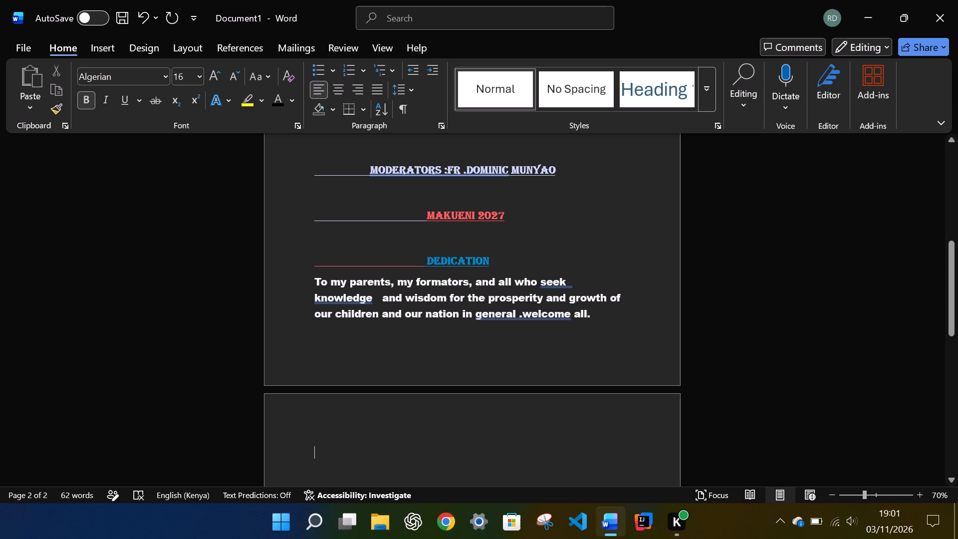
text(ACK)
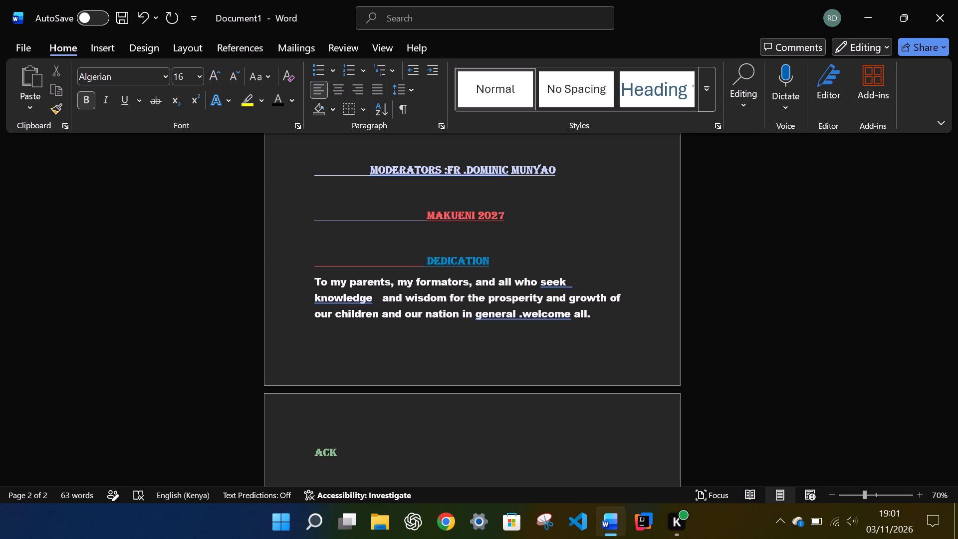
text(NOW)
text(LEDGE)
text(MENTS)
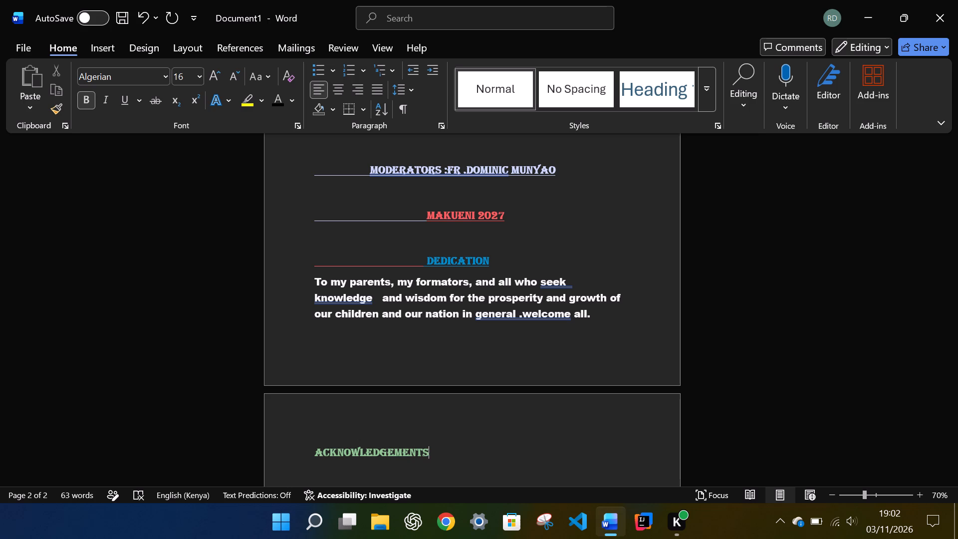
Change the font colour of the whole "ACKNOWLEDGEMENTS" heading to the darkest shade under the black theme colour.
click(429, 452)
drag(429, 452, 364, 448)
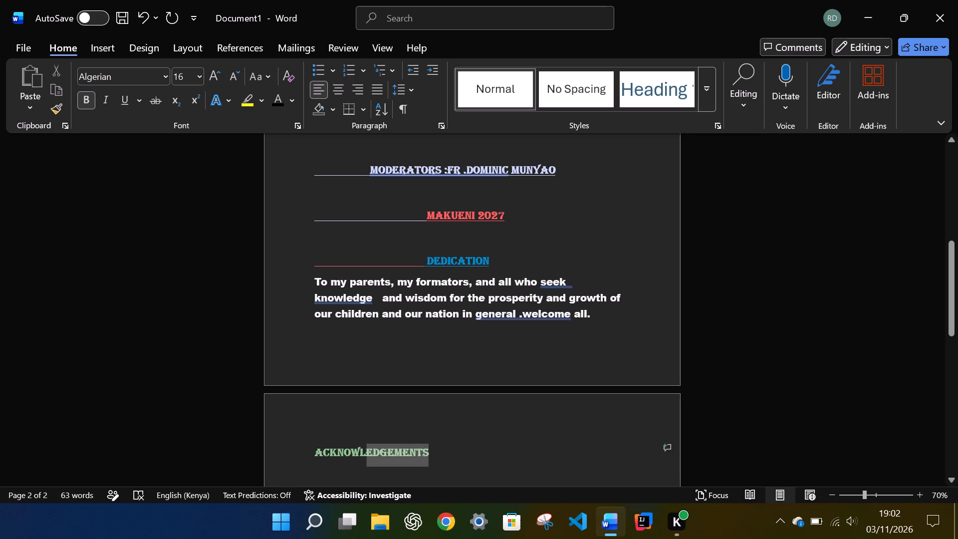
drag(364, 448, 306, 450)
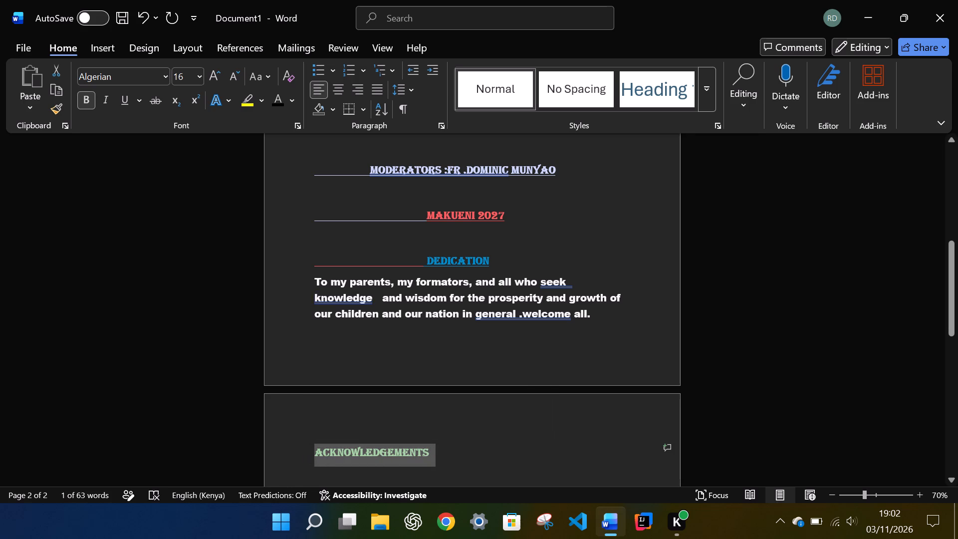
click(290, 103)
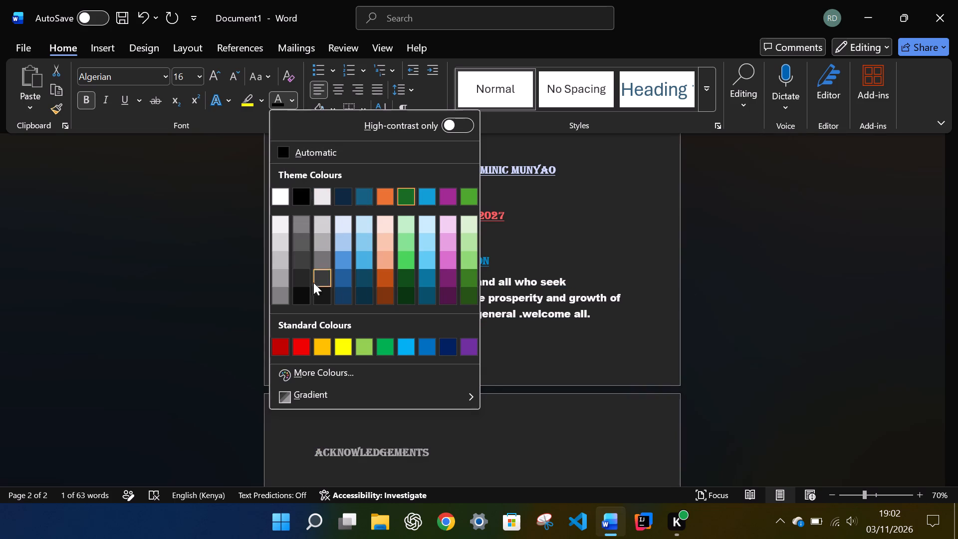
click(302, 295)
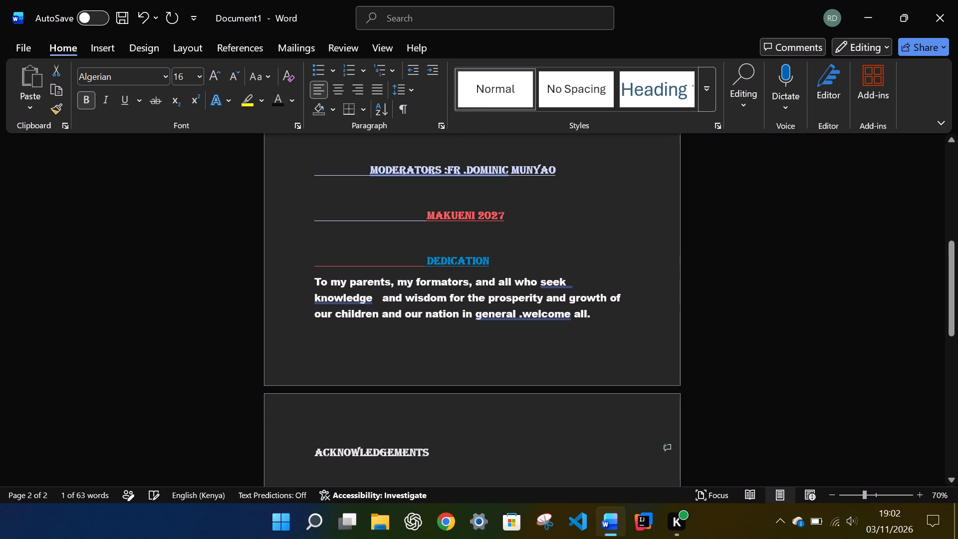
Start a body paragraph two lines below the "ACKNOWLEDGEMENTS" heading, using Arial Black with bold turned off.
click(556, 402)
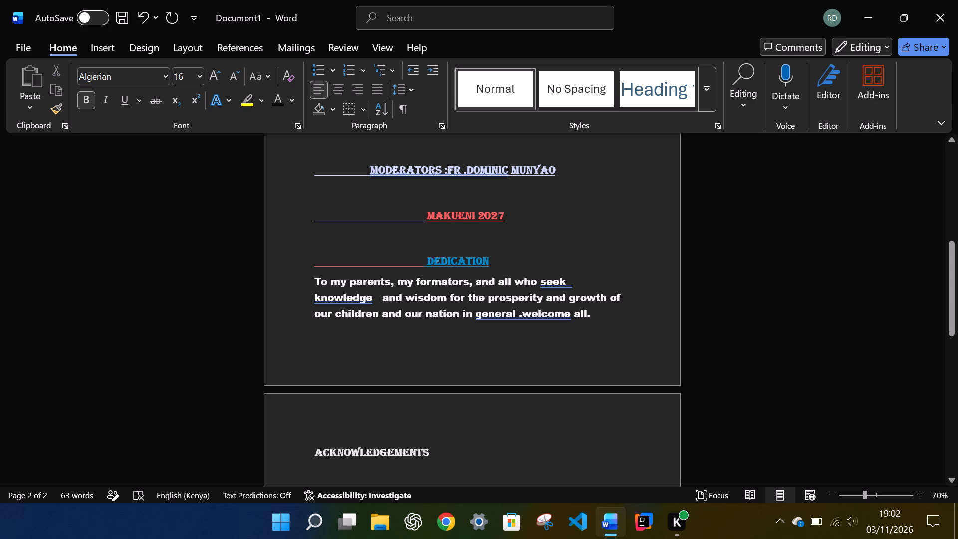
key(Return)
key(Return)
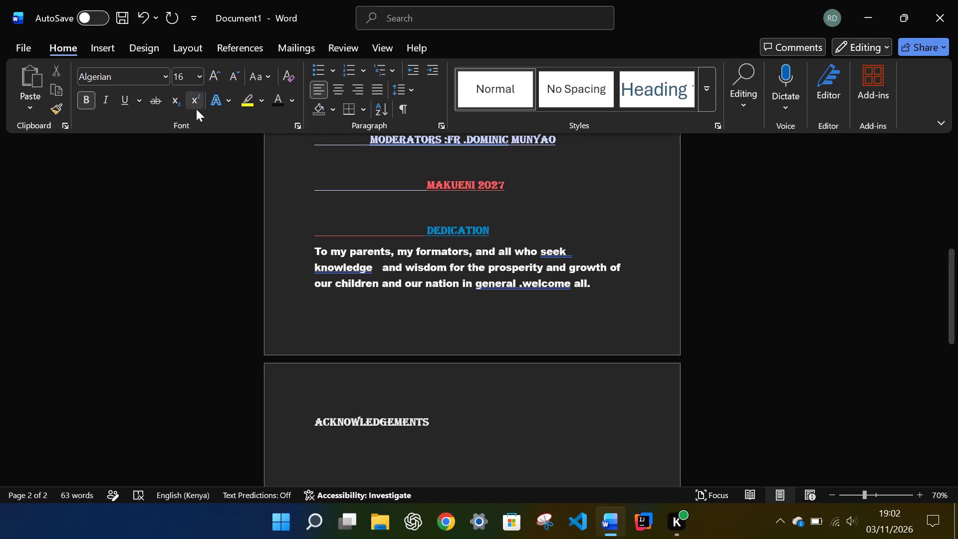
click(164, 74)
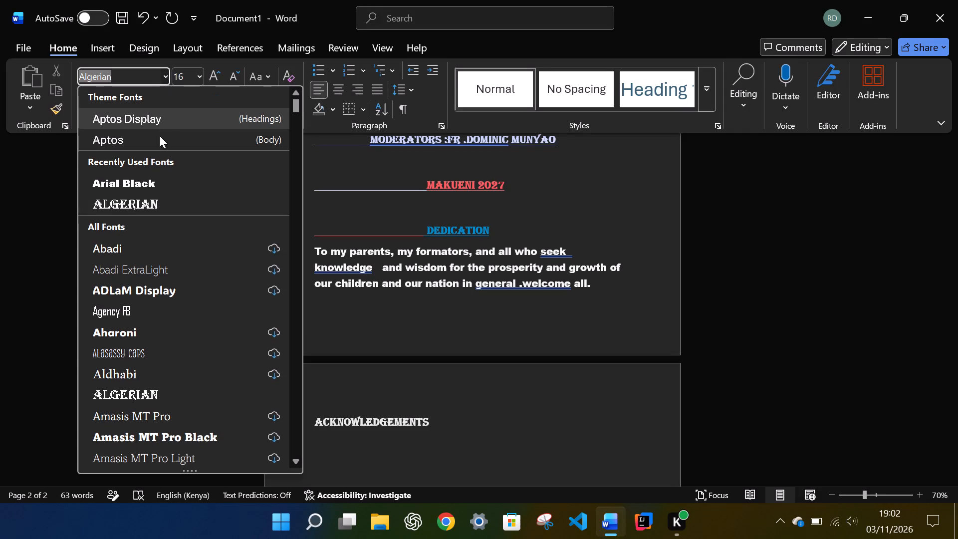
click(144, 187)
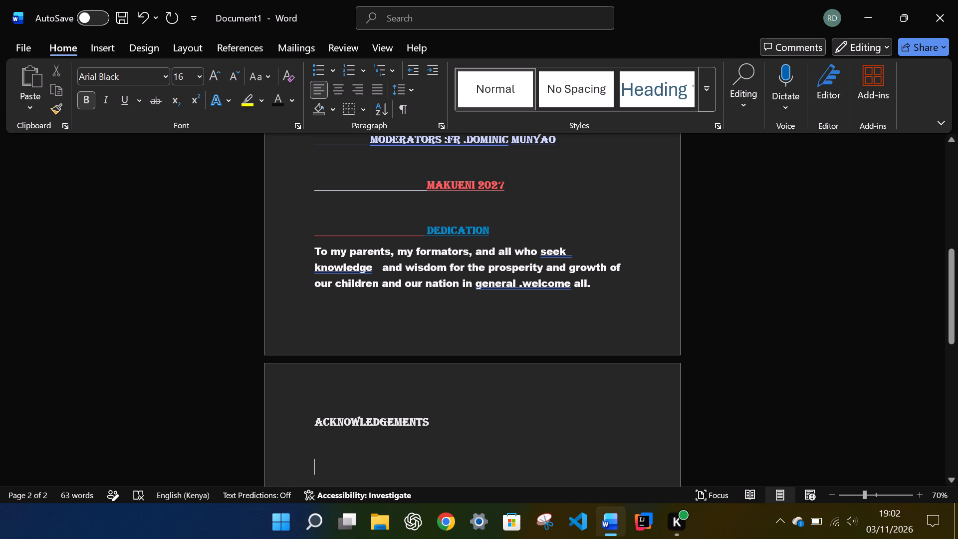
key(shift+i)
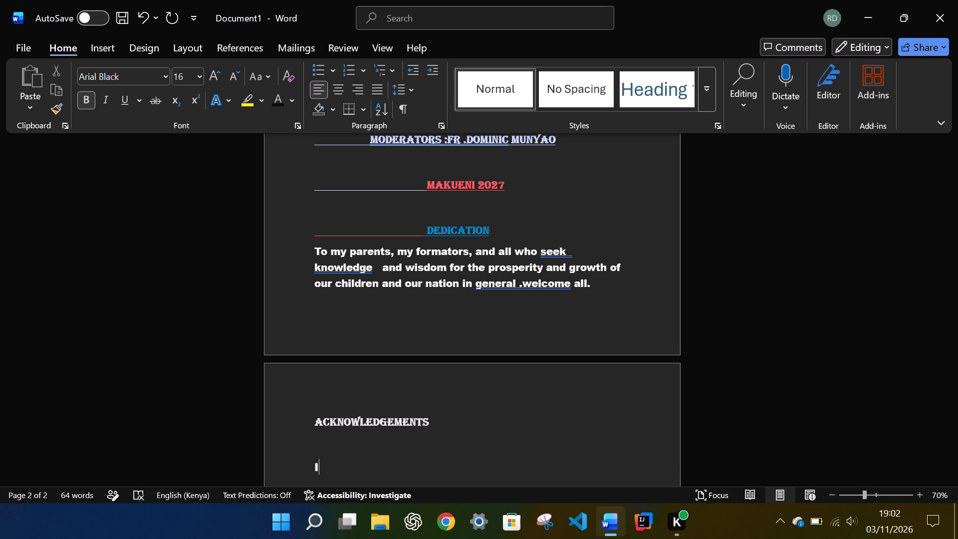
click(322, 468)
key(BackSpace)
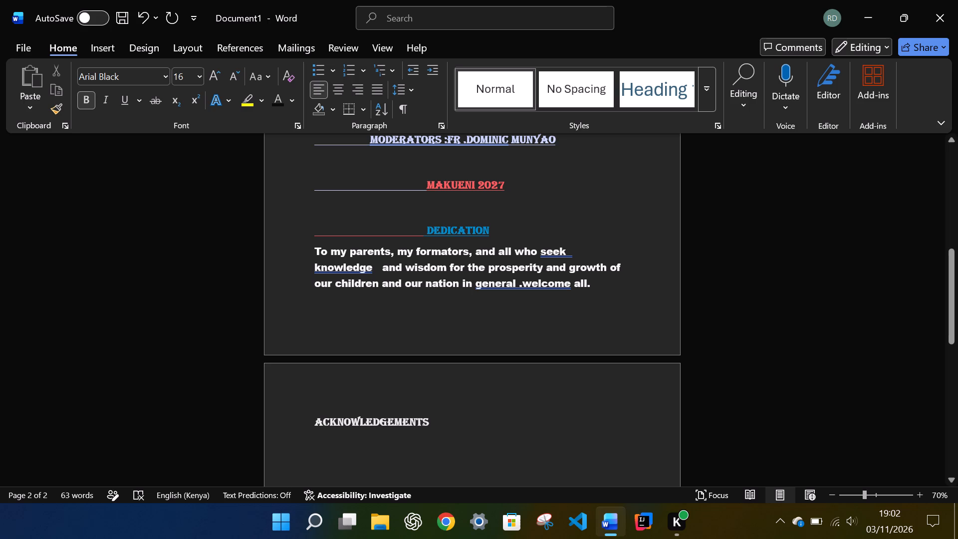
click(90, 103)
Begin the acknowledgements paragraph with the words "I thank my moderator".
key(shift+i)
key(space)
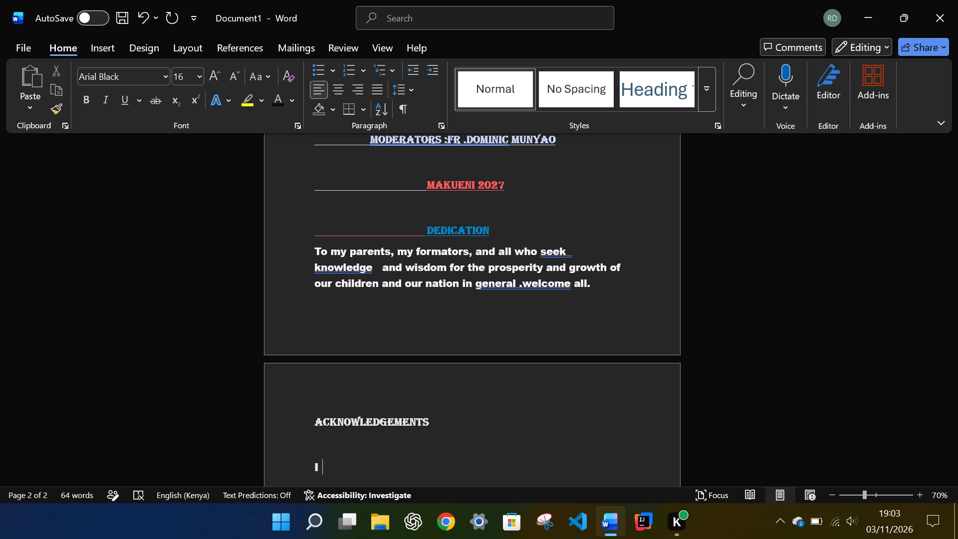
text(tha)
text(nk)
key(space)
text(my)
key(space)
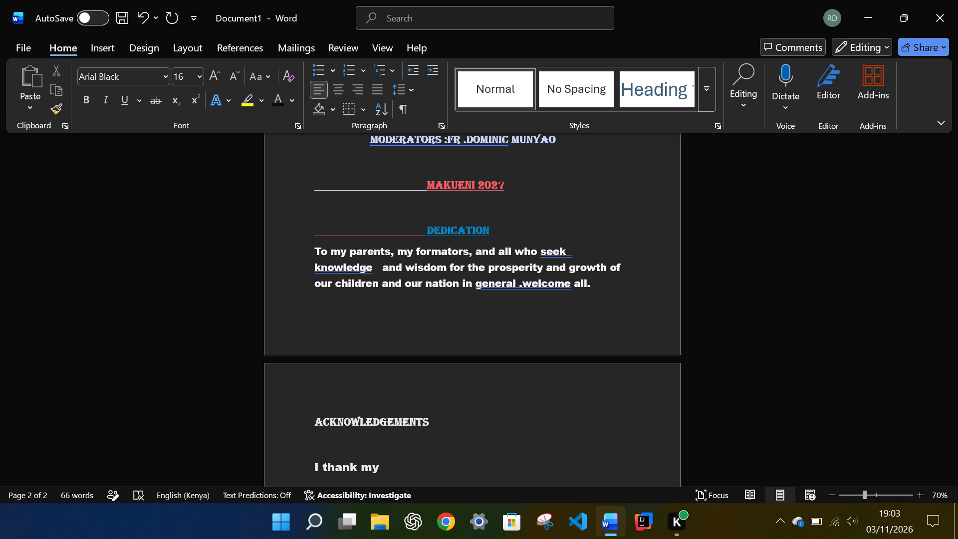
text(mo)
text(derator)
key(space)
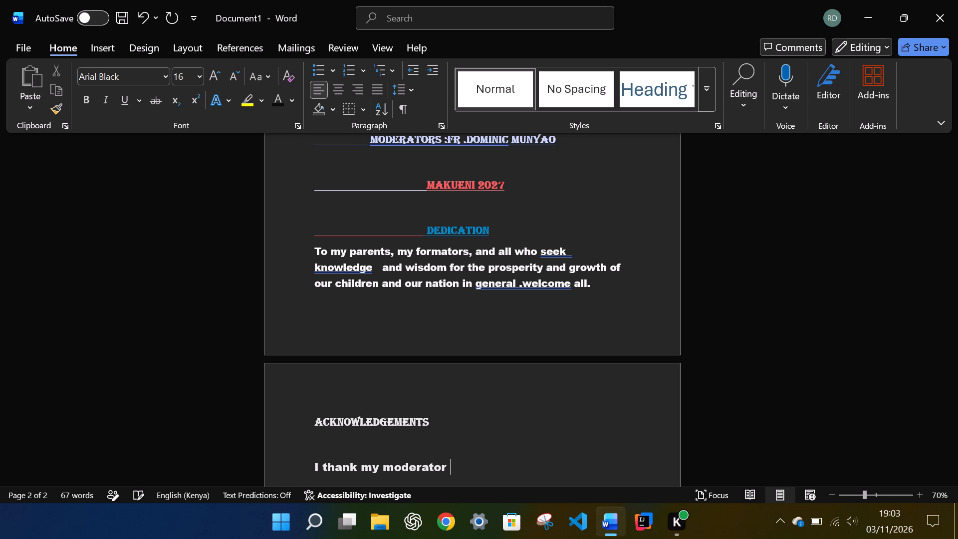
Continue the acknowledgements sentence with "for his guidance,", keeping the comma directly after the last word.
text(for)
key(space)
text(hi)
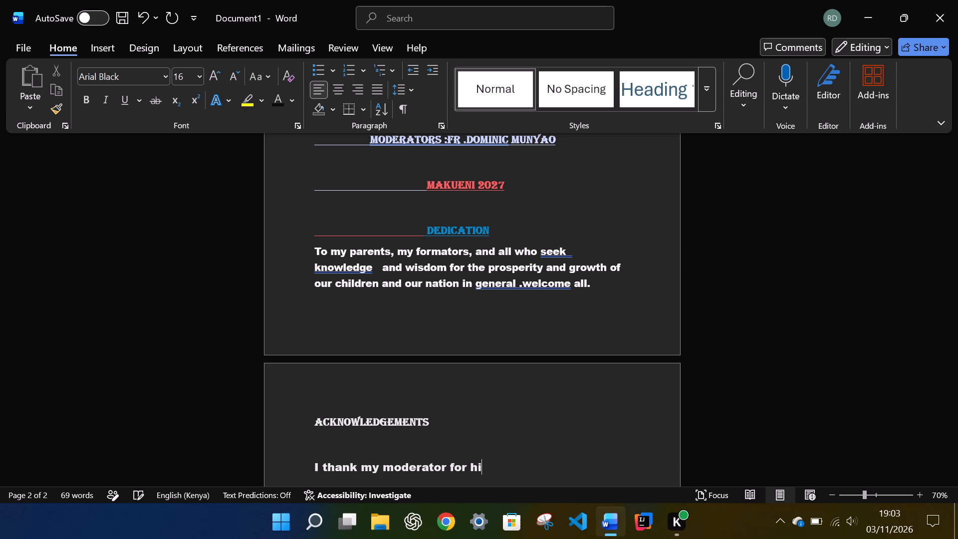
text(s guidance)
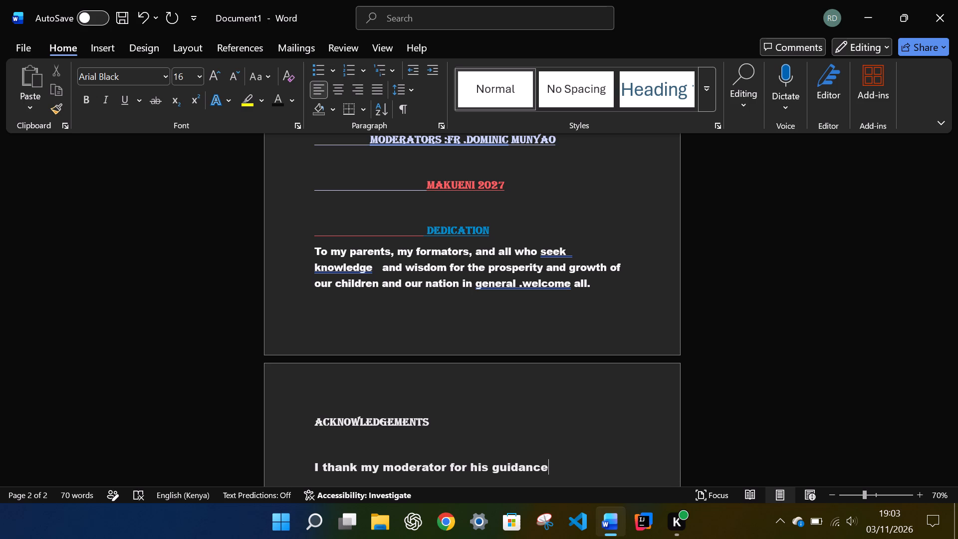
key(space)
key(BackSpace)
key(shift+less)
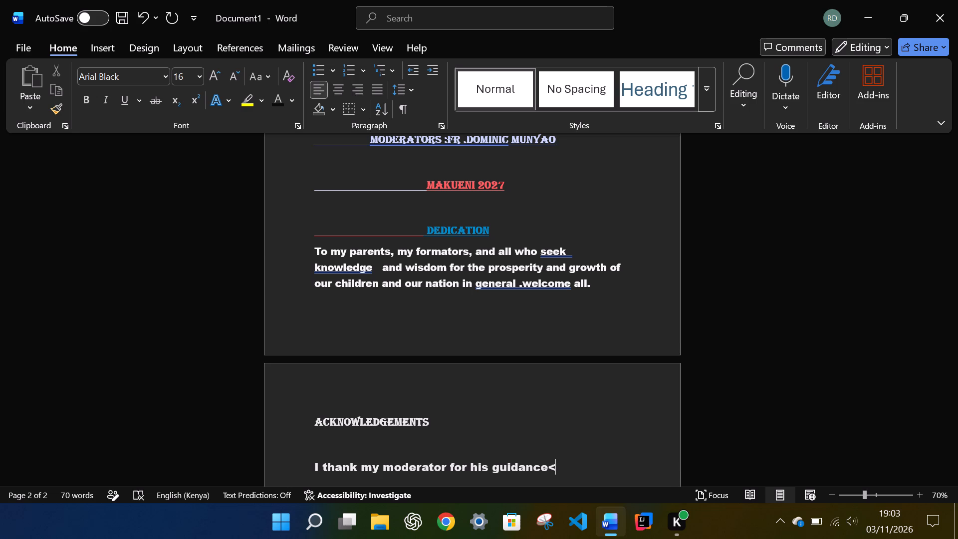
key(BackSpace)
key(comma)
Continue the acknowledgements sentence after "guidance," with the words "the staff and my fellow students".
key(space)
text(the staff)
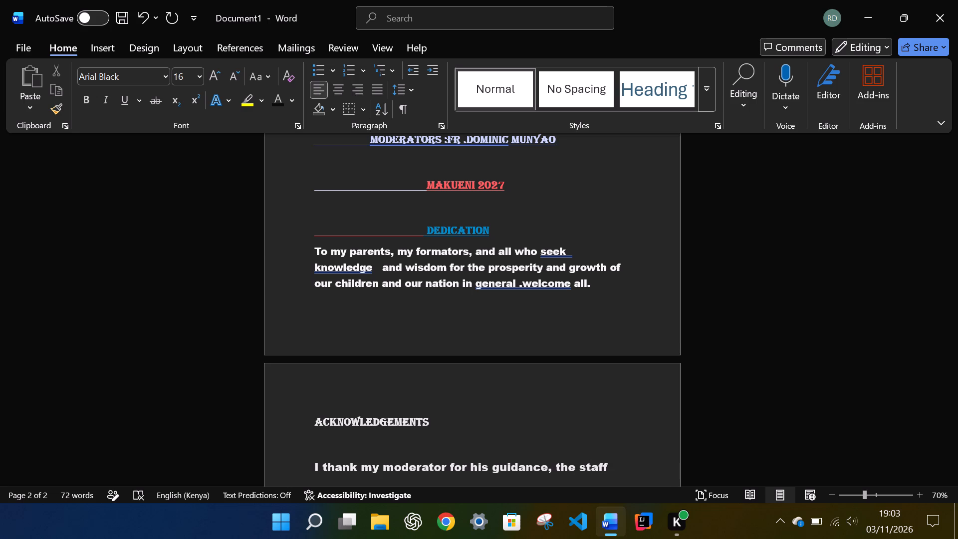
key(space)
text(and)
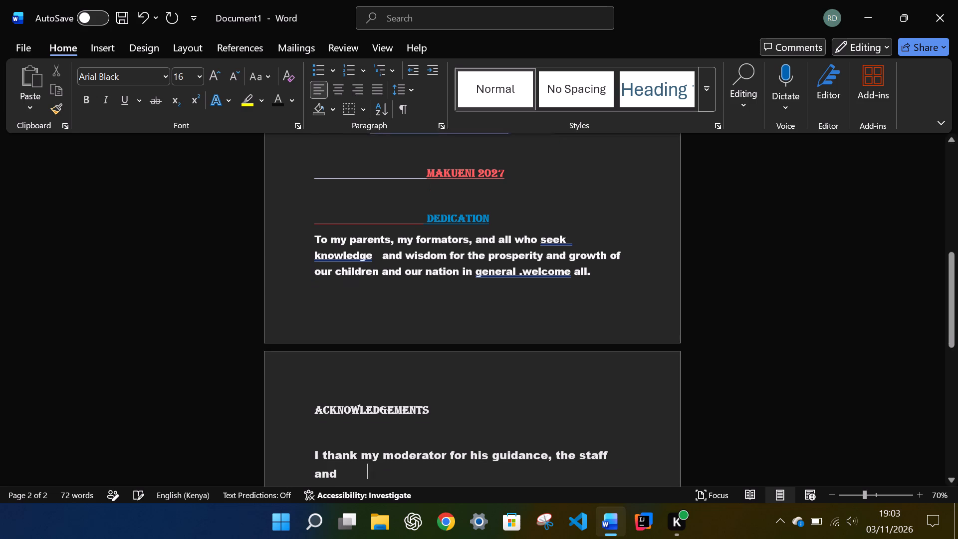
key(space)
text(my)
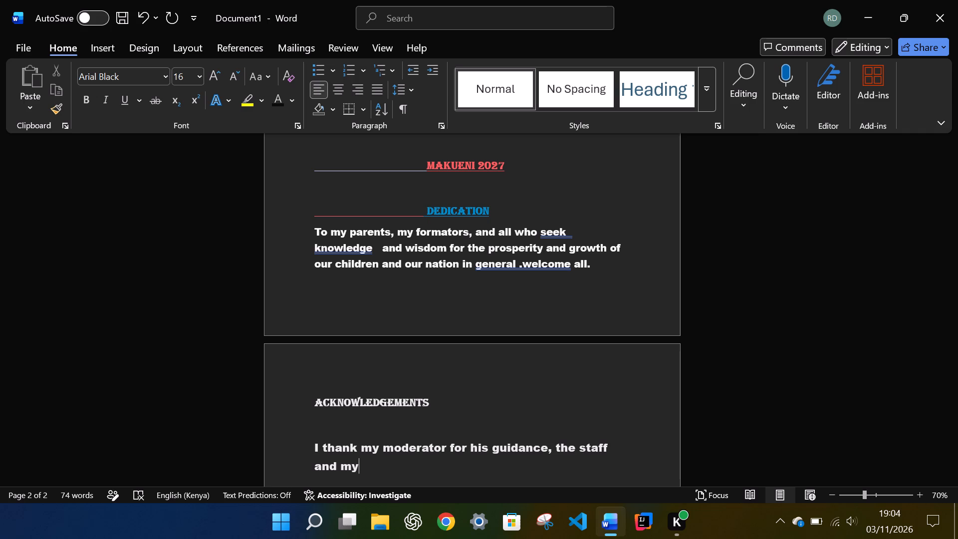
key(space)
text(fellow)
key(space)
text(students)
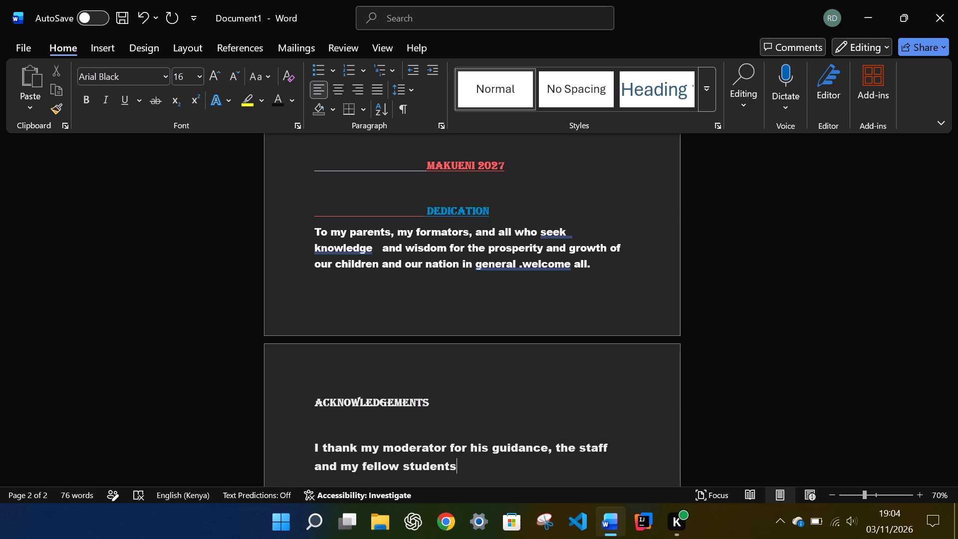
Add "of St." after "students", with a capital S, lowercase t and a full stop.
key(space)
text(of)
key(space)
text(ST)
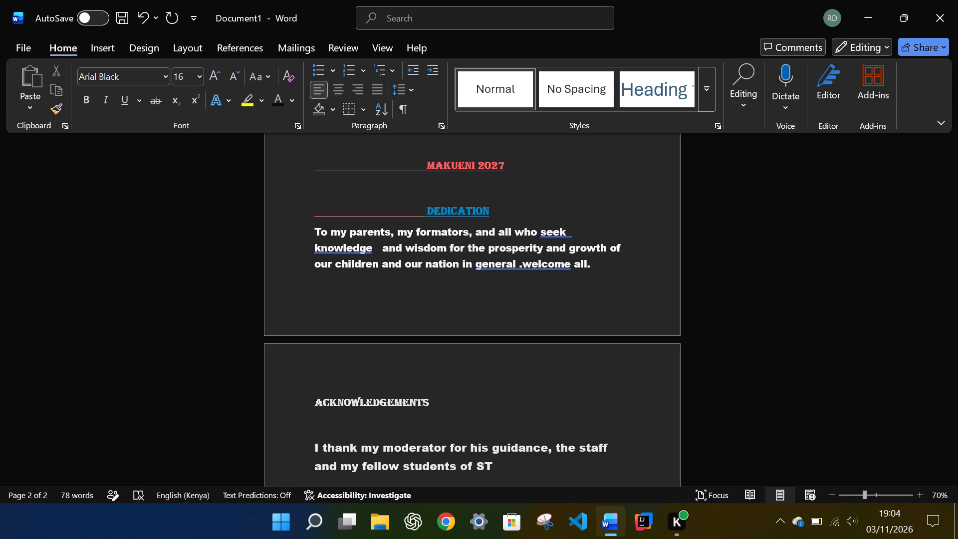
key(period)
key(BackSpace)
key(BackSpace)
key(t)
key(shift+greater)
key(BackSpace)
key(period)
Add "Augustine's Senior" to the acknowledgements sentence, with "Augustine's" directly after "St.".
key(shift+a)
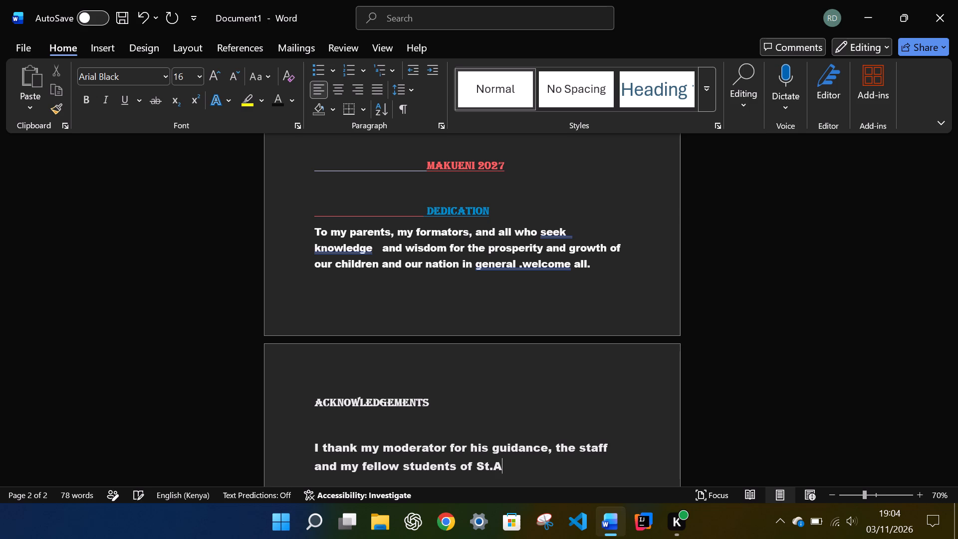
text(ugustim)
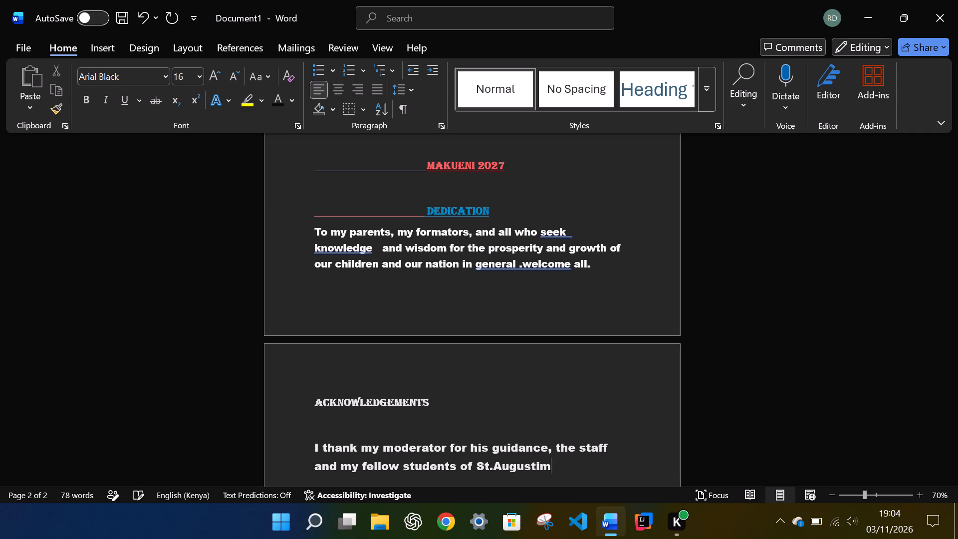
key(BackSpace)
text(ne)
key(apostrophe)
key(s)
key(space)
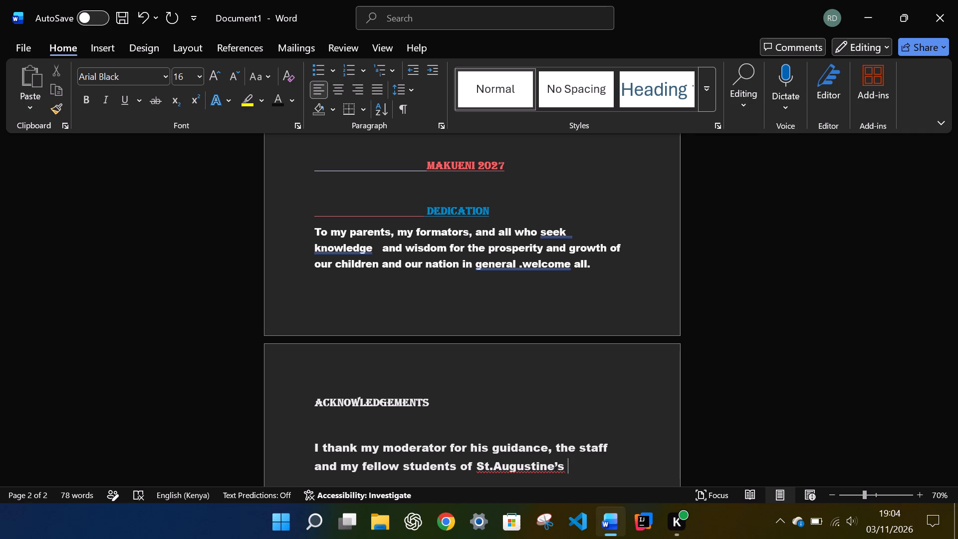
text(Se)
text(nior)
Correct "St.Augustine's" to the suggested spelling "St. Augustine's" in the acknowledgements paragraph.
click(491, 469)
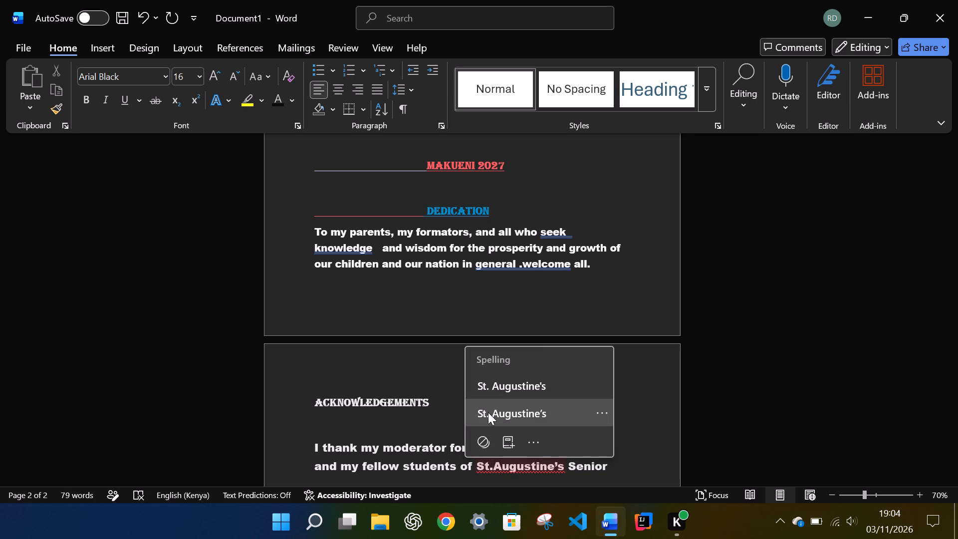
click(497, 382)
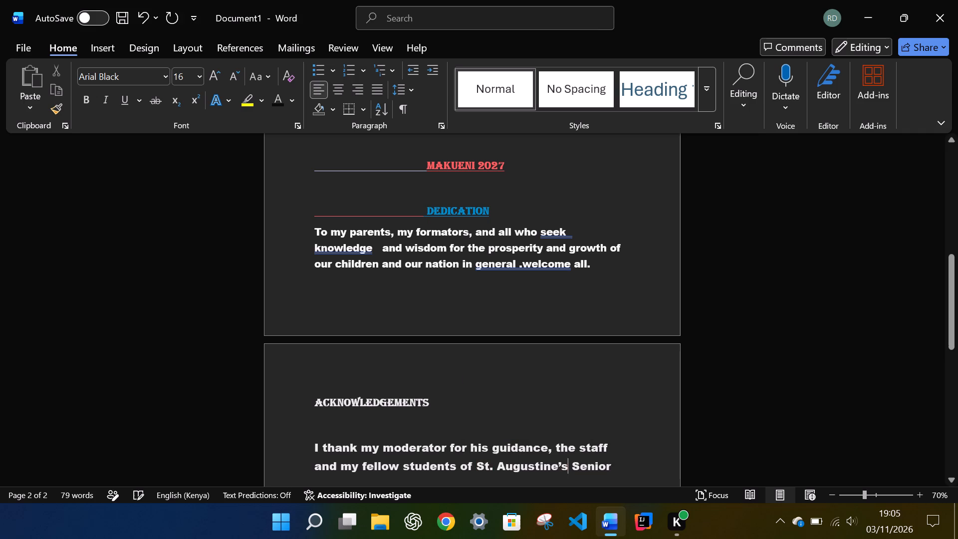
Continue the sentence after "Senior" with "Seminary of Philosophy", capitalising "Seminary" and "Philosophy".
click(616, 466)
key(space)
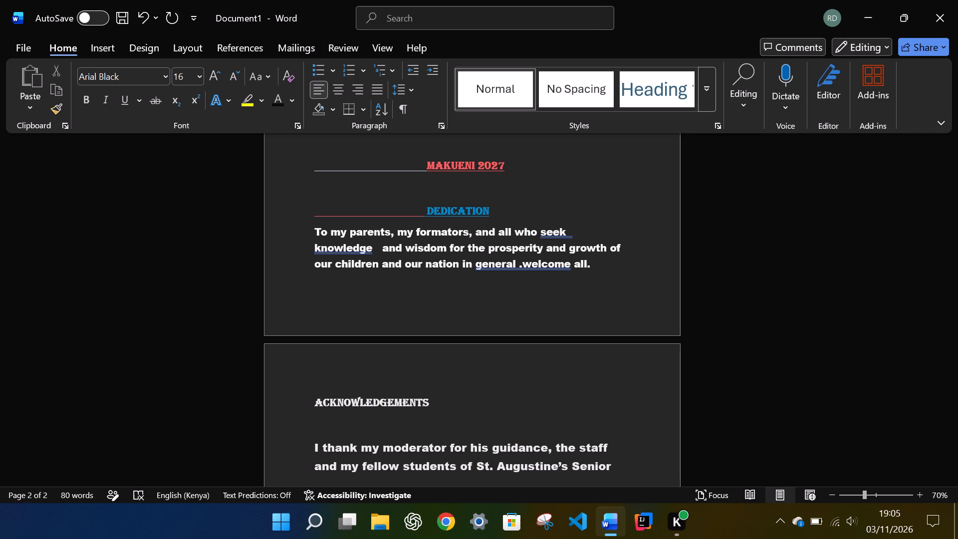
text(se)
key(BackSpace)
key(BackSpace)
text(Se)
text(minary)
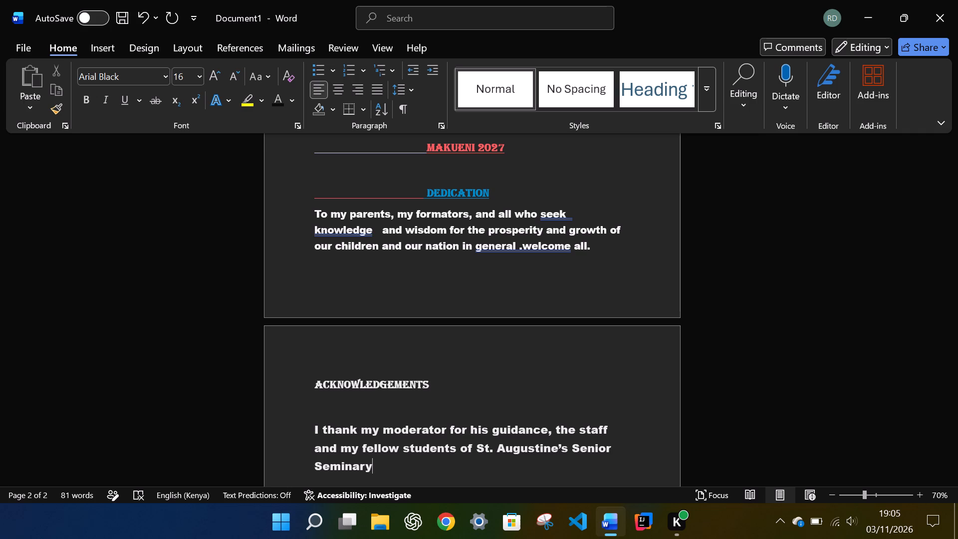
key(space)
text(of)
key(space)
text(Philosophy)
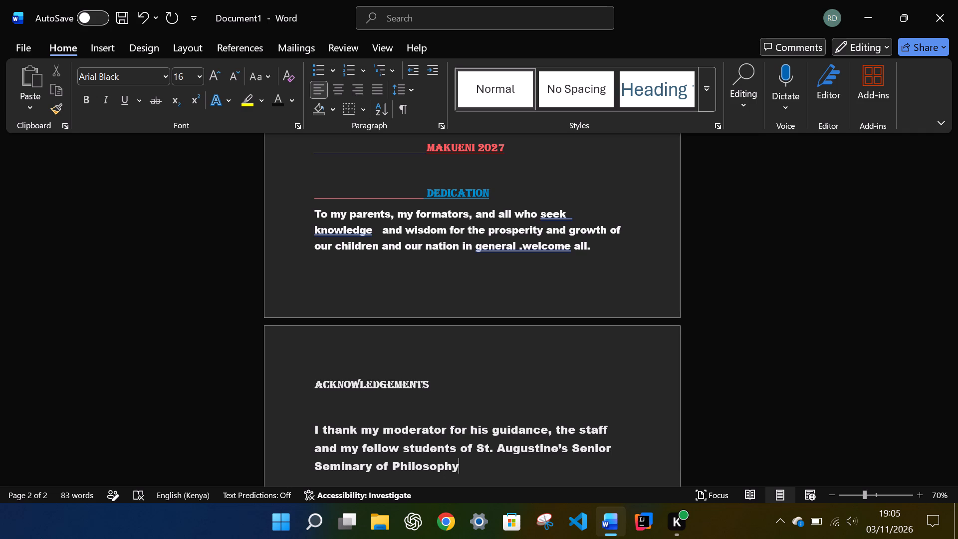
Add "for their criticism," after "Philosophy", ending the phrase with a comma.
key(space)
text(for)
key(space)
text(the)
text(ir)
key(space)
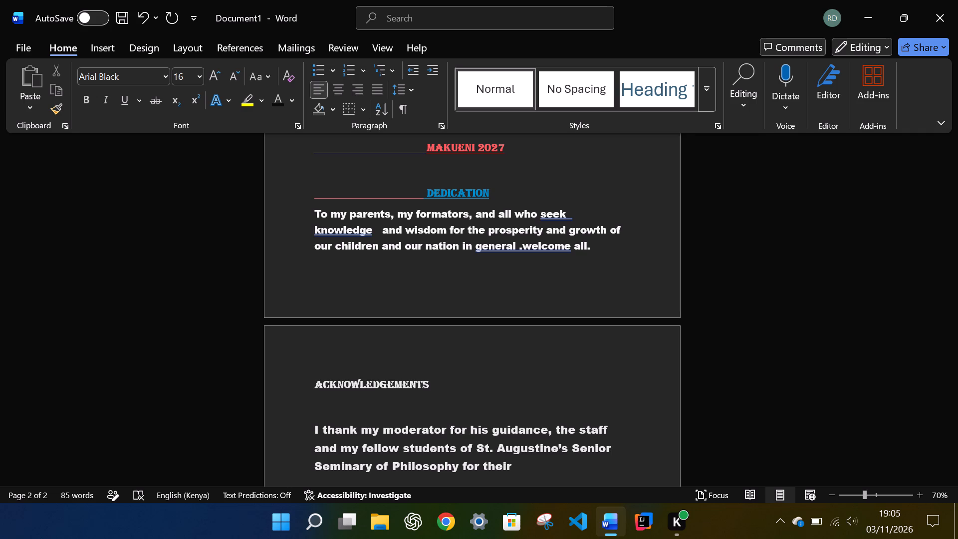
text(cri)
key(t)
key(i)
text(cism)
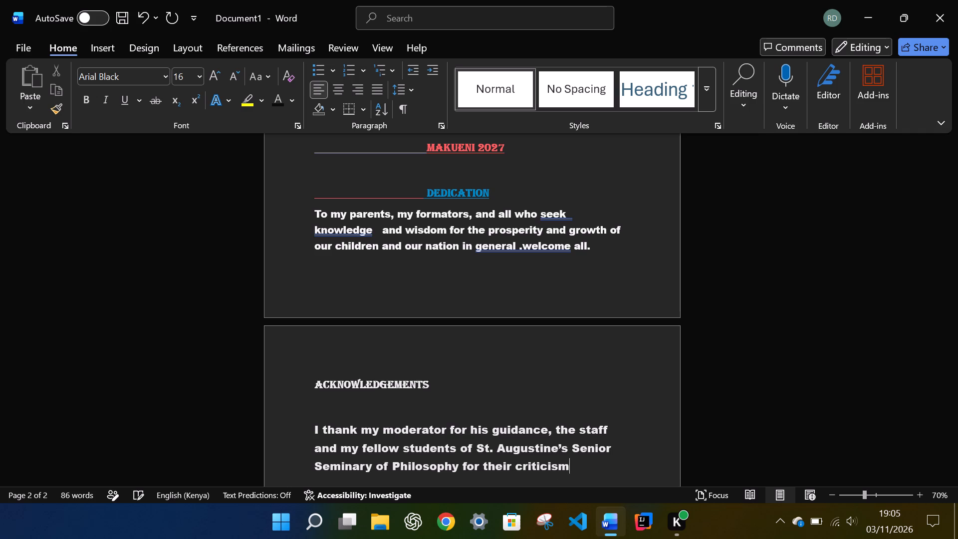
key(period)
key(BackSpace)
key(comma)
Continue the acknowledgements sentence after "criticism," with "and above all God,", capitalising "God".
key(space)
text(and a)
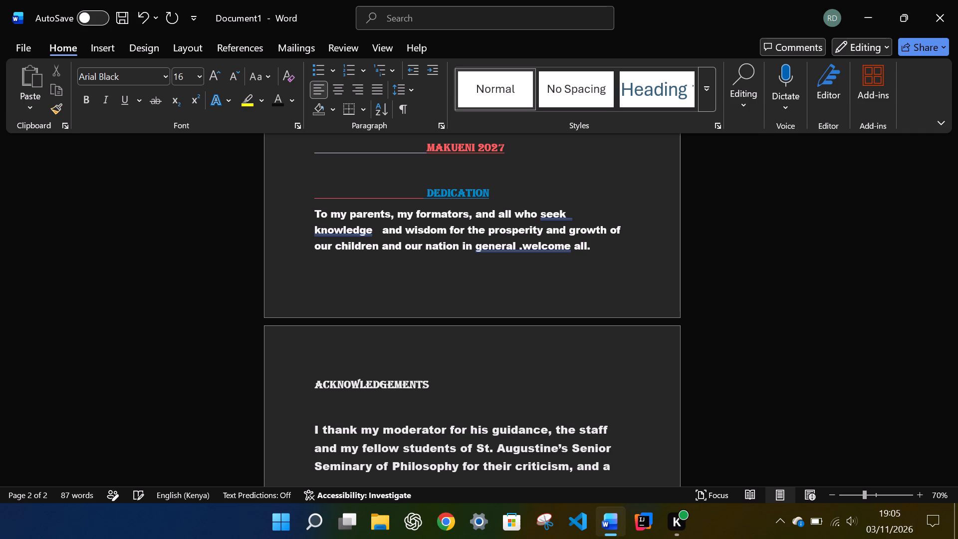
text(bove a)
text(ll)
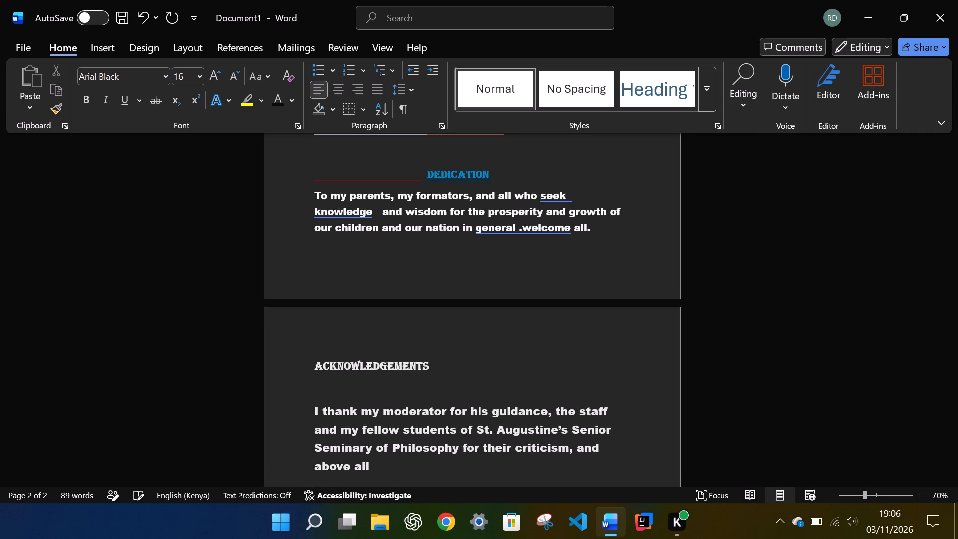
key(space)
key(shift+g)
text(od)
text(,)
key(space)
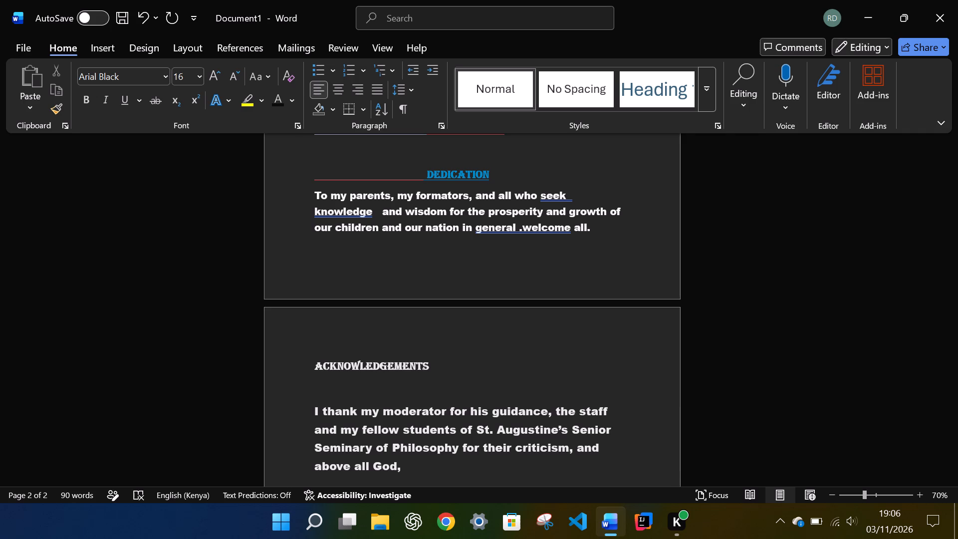
Add "the source of all being," after "God," in the acknowledgements paragraph.
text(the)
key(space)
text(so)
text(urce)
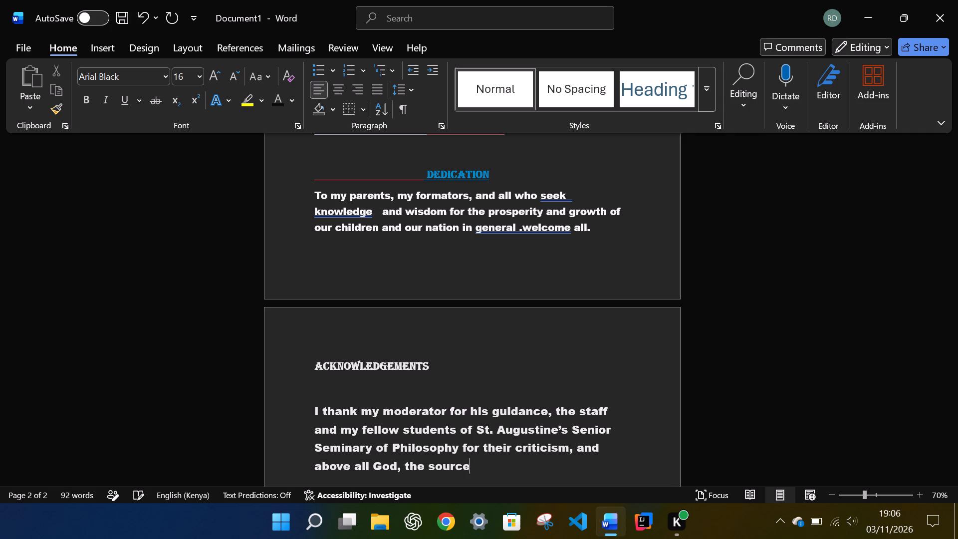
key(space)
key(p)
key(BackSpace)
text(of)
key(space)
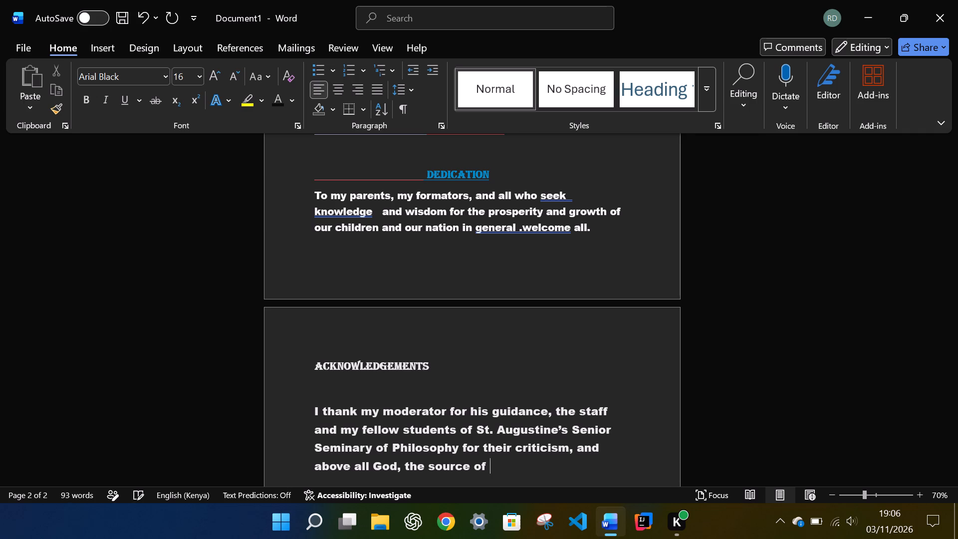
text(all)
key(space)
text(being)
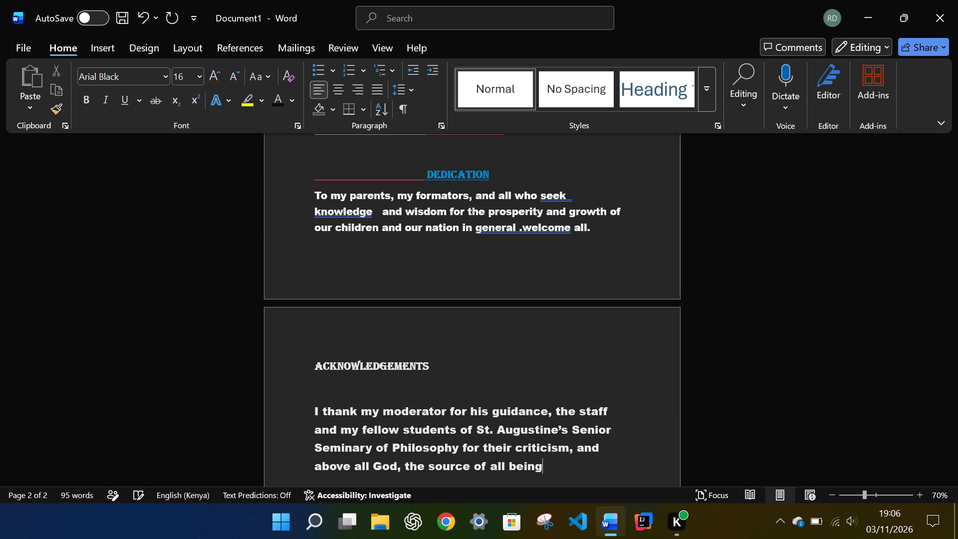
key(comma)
Finish the acknowledgements sentence with "without whom nothing would be.", closing it with a full stop.
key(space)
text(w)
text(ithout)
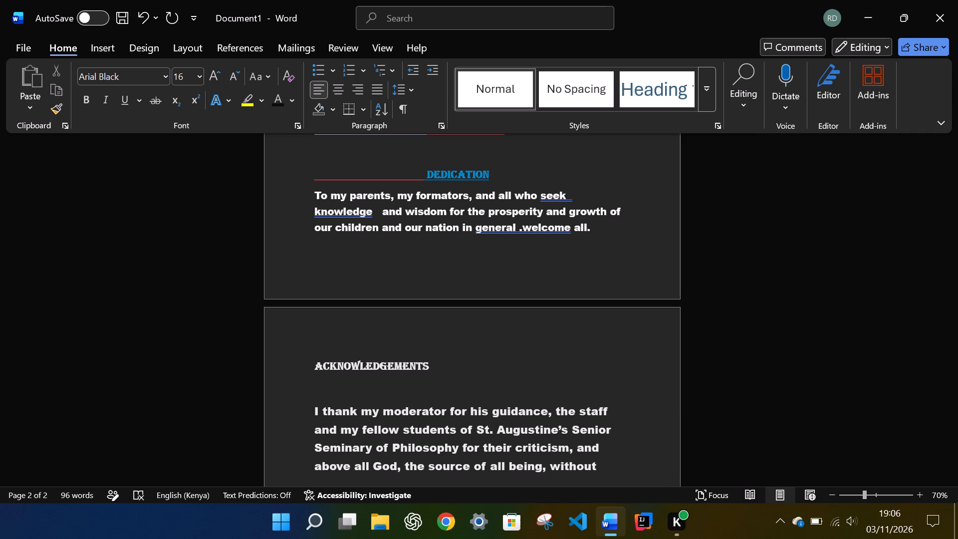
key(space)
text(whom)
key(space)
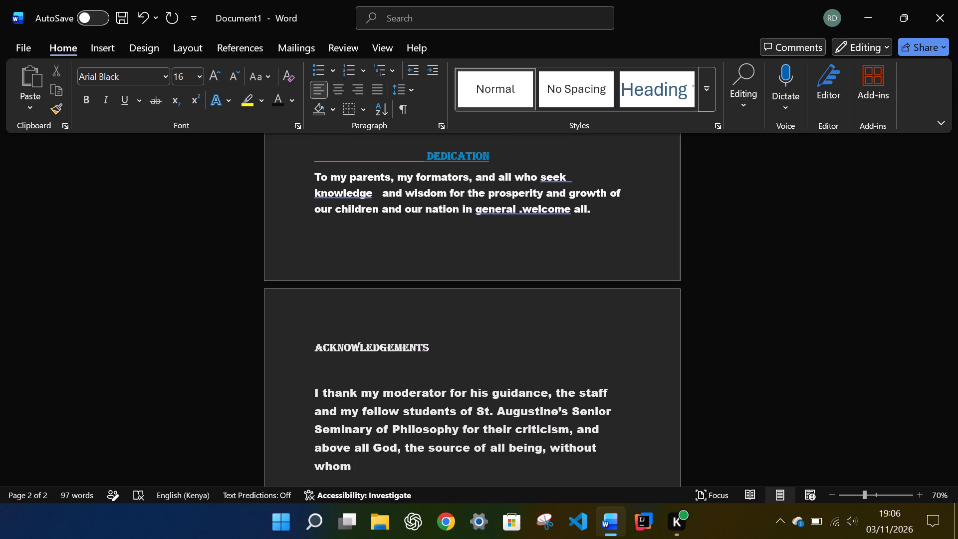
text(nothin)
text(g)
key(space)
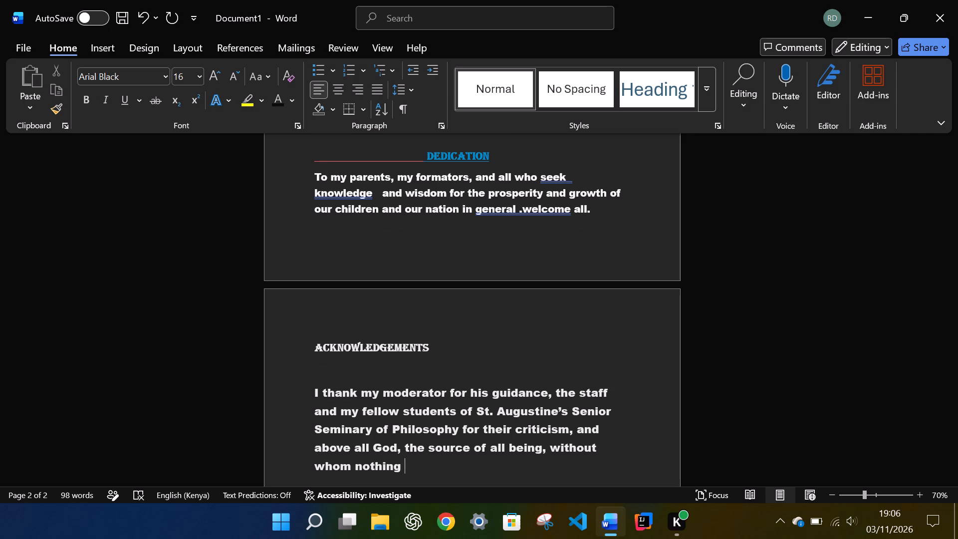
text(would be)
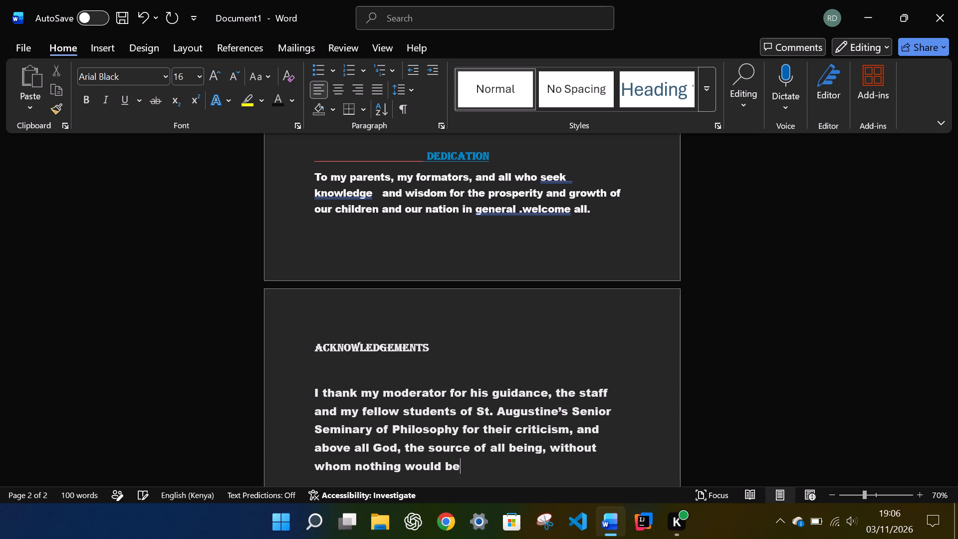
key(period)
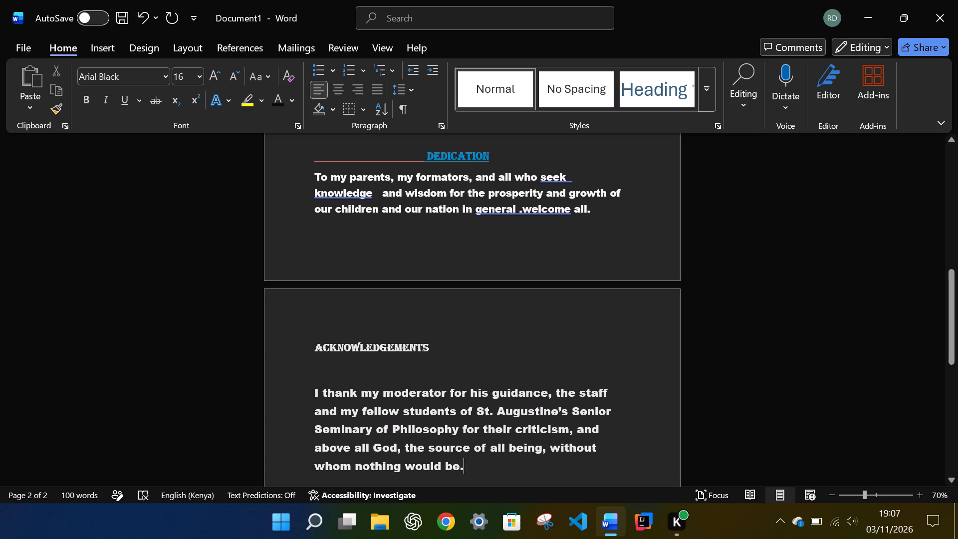
Add the capitalised heading "LIST OF ABBREVIATIONS" below the acknowledgements paragraph, leaving two empty paragraphs between them.
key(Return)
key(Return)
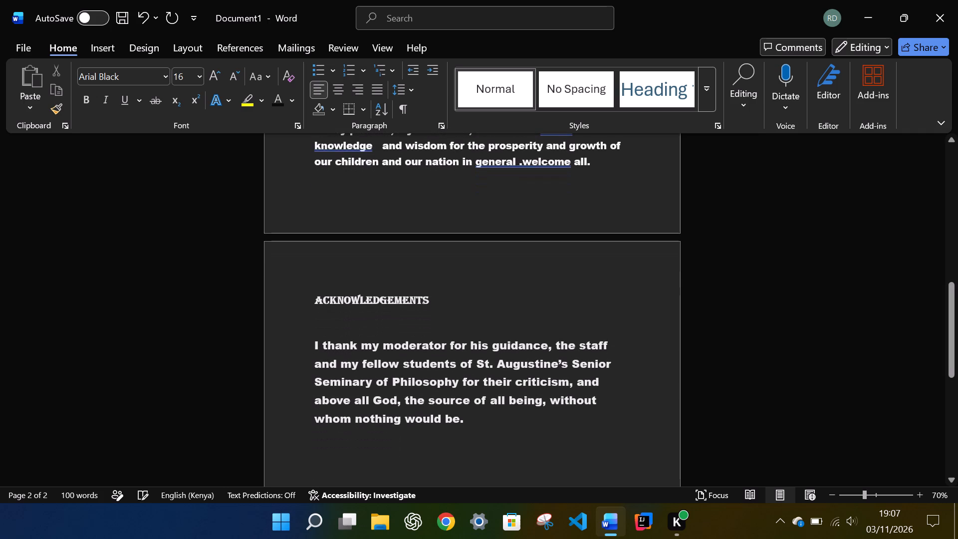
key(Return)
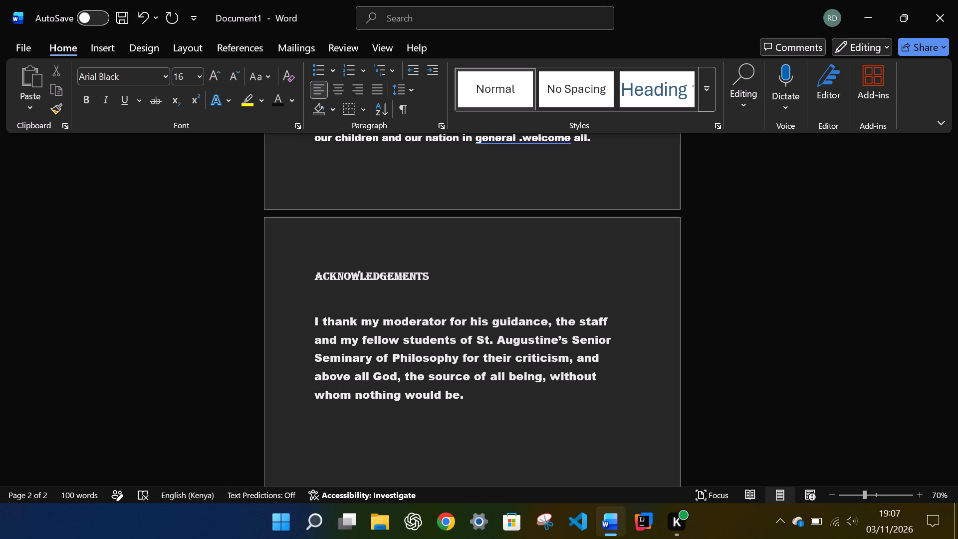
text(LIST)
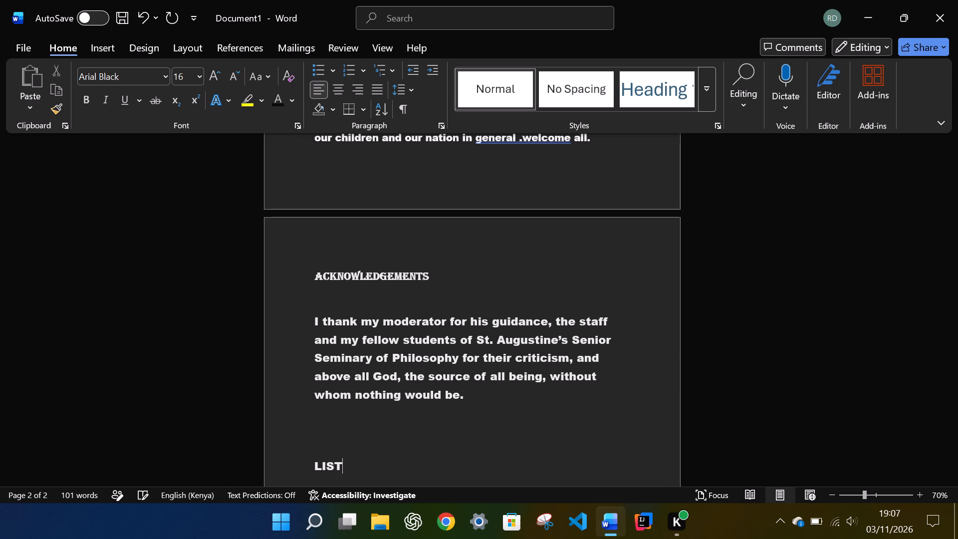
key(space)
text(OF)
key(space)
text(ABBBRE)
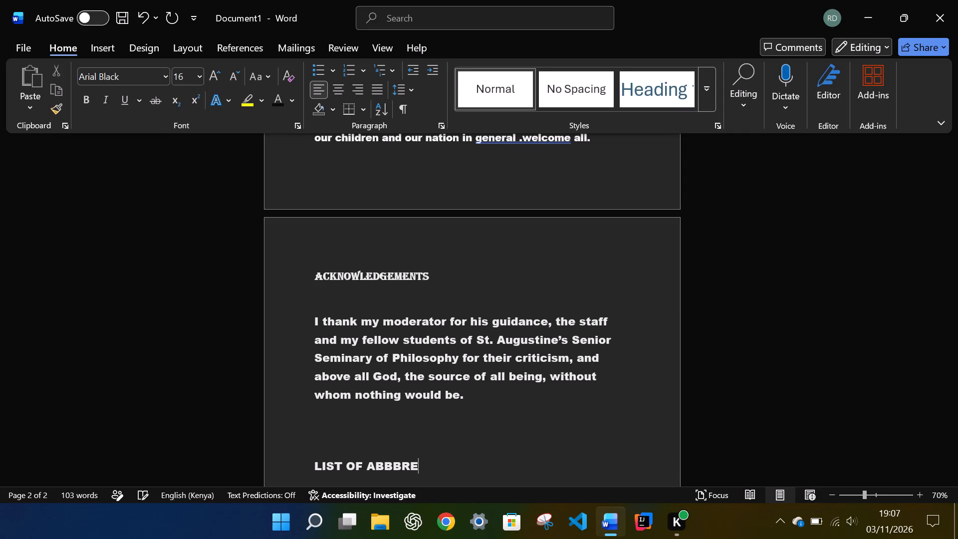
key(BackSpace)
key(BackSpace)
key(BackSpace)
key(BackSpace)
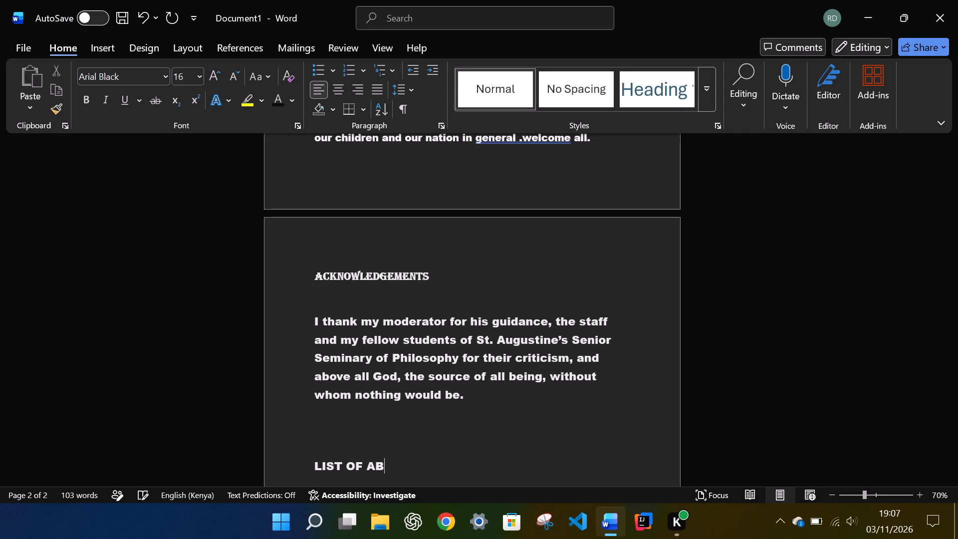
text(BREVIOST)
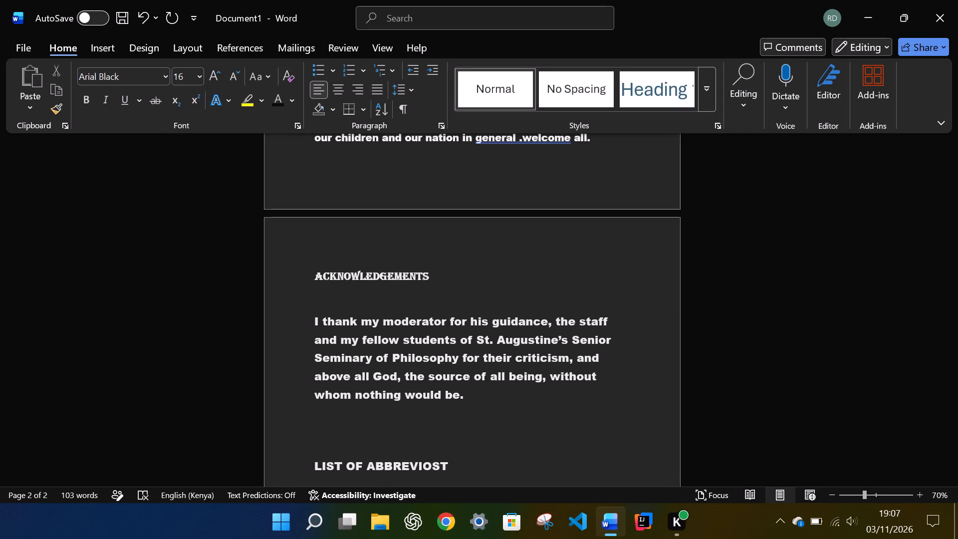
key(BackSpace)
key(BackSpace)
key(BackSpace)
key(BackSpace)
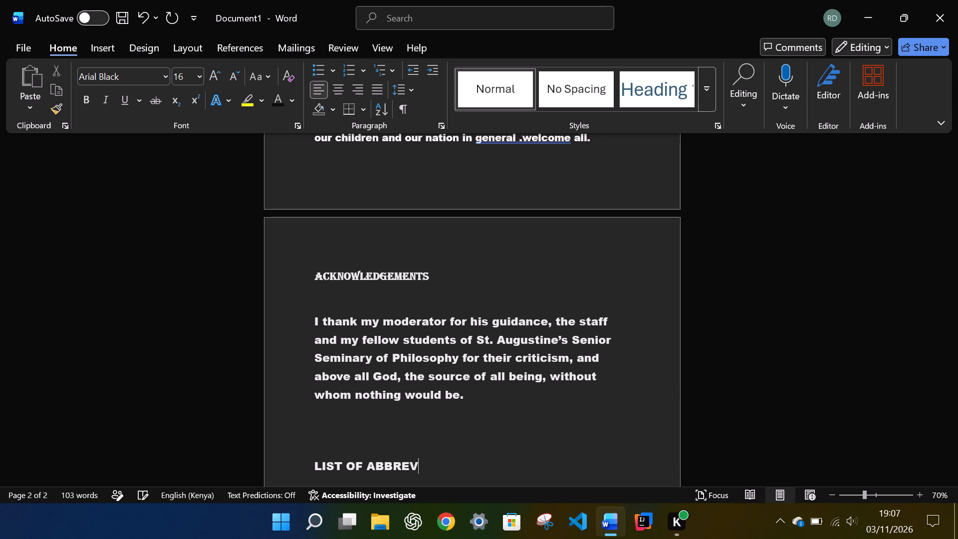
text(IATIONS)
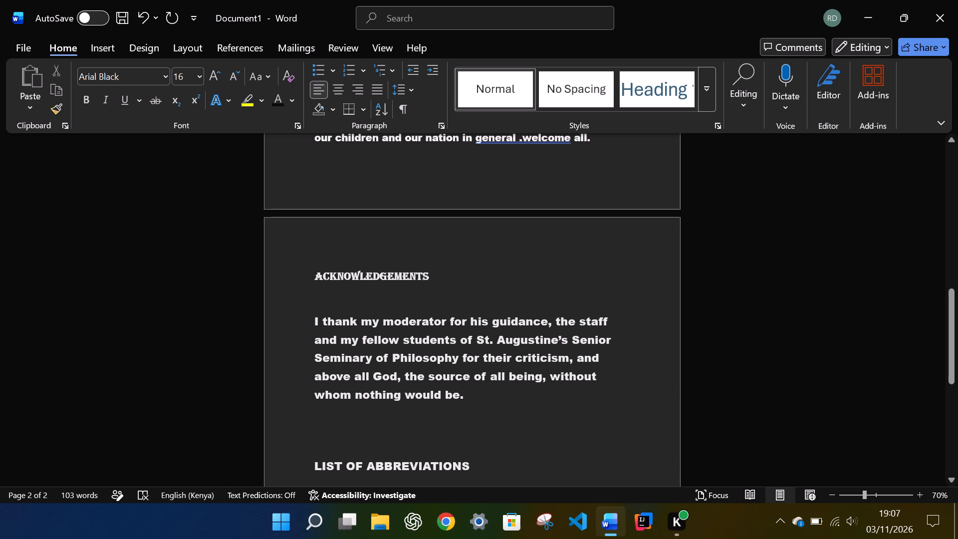
Set the font colour of the "LIST OF ABBREVIATIONS" heading to the white theme colour.
click(477, 468)
drag(477, 468, 310, 458)
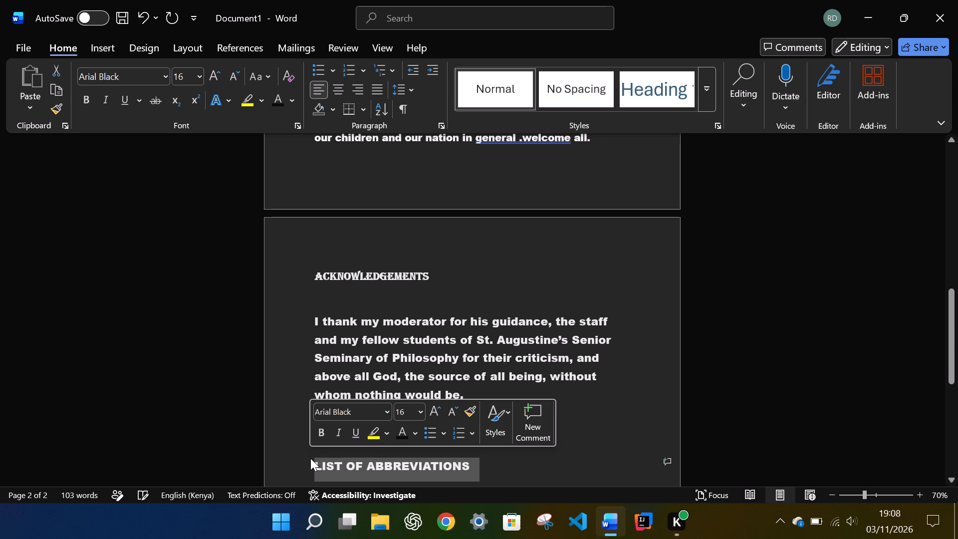
click(416, 432)
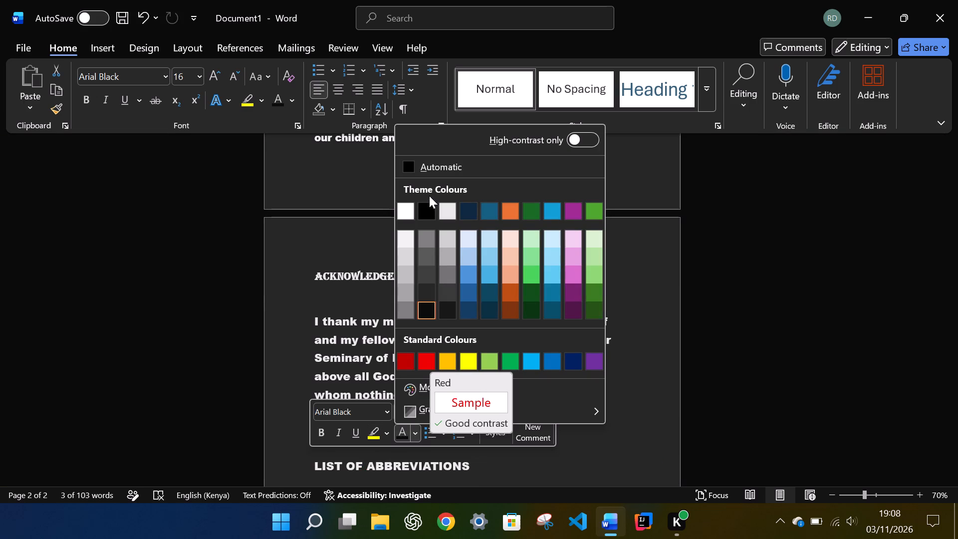
click(408, 213)
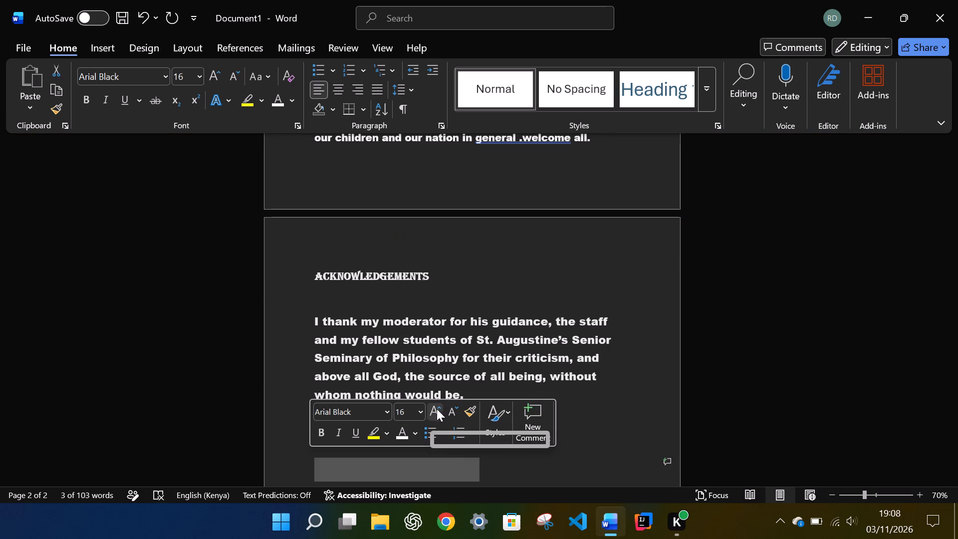
Recolour the "LIST OF ABBREVIATIONS" heading with the darkest shade under the black theme colour.
click(415, 435)
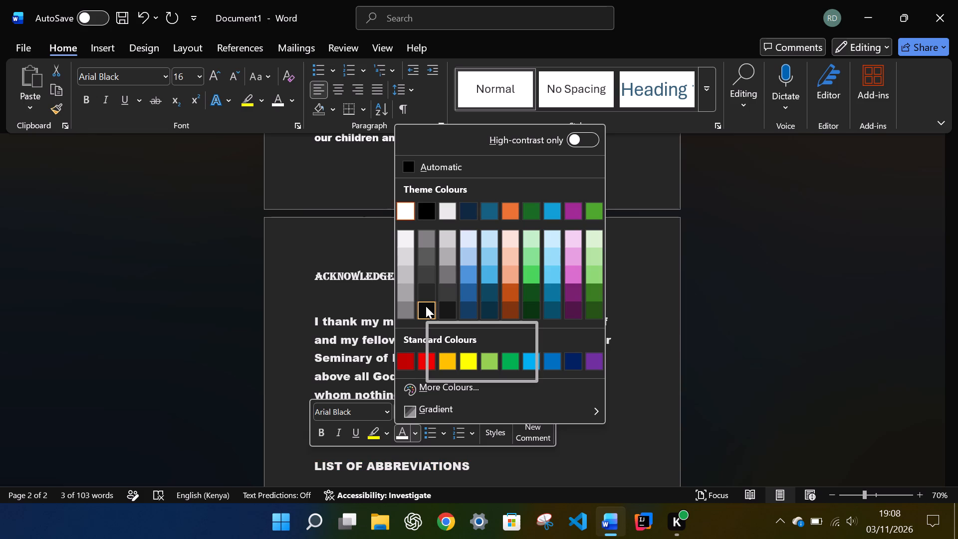
click(426, 306)
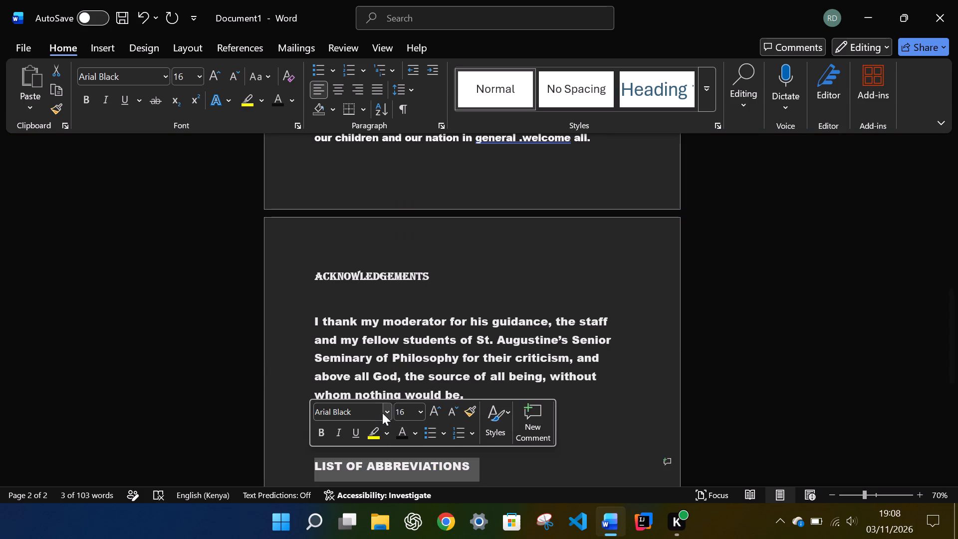
Format the "LIST OF ABBREVIATIONS" heading in the Algerian font and make it bold.
click(384, 412)
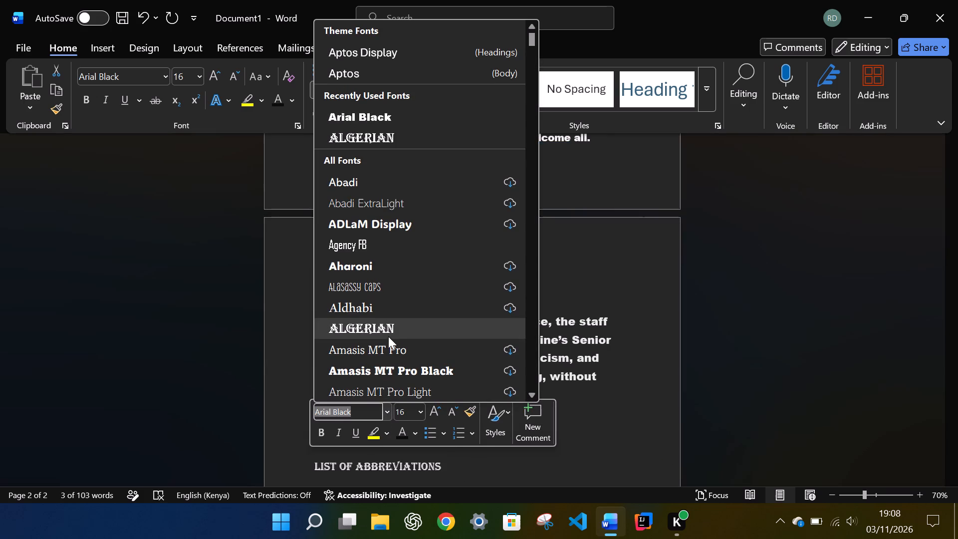
click(374, 137)
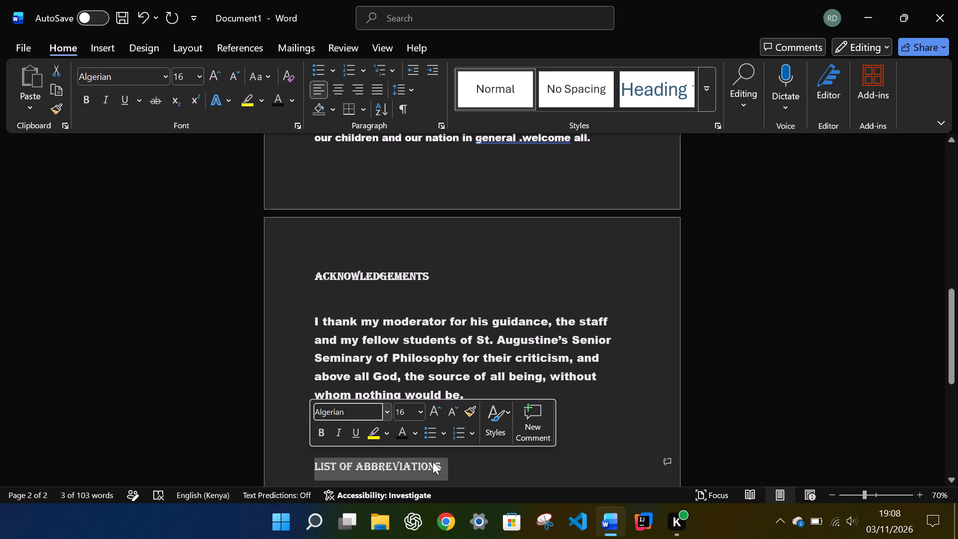
click(445, 463)
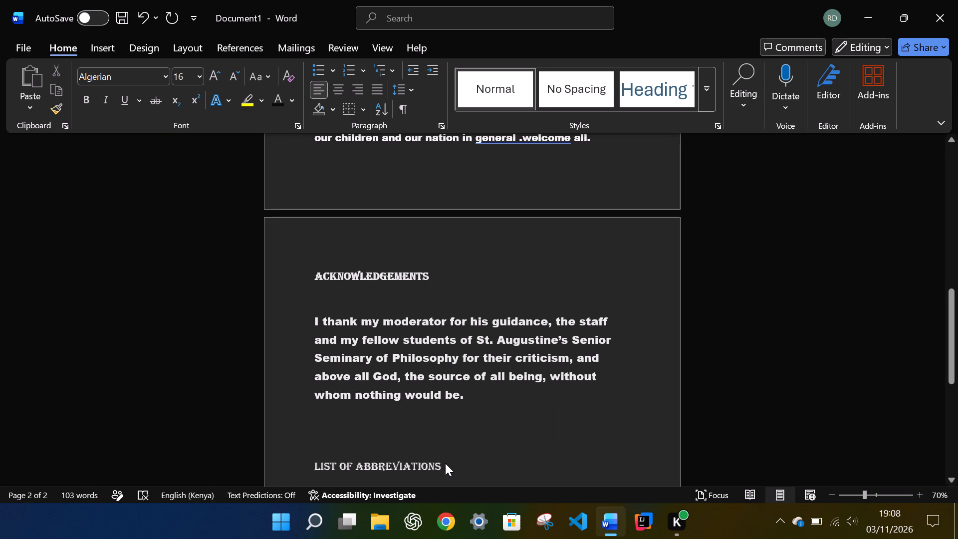
drag(445, 463, 416, 464)
drag(416, 464, 349, 448)
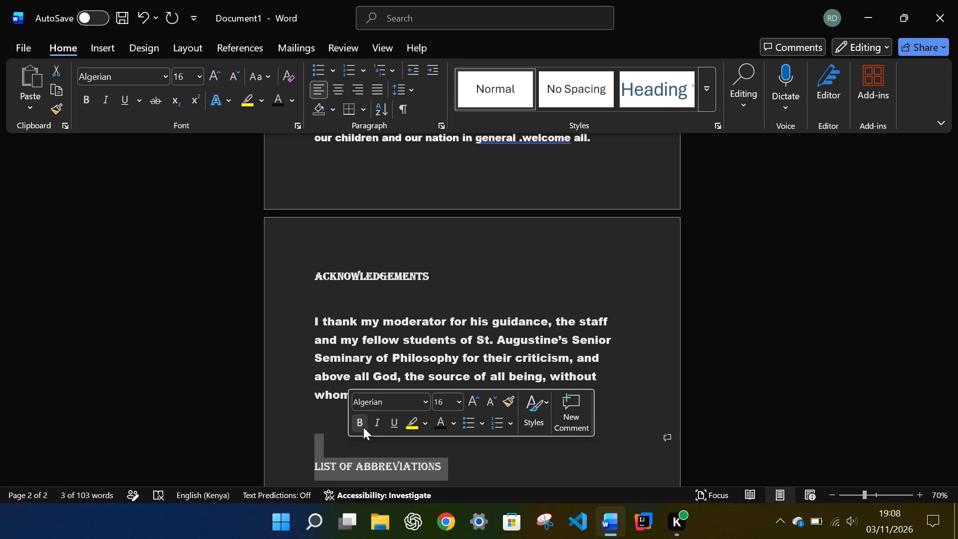
click(363, 426)
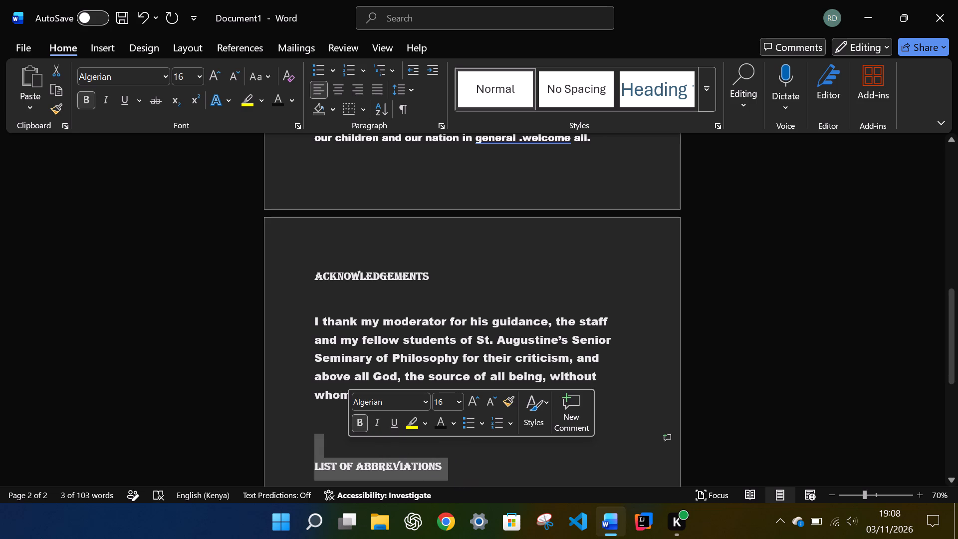
click(483, 480)
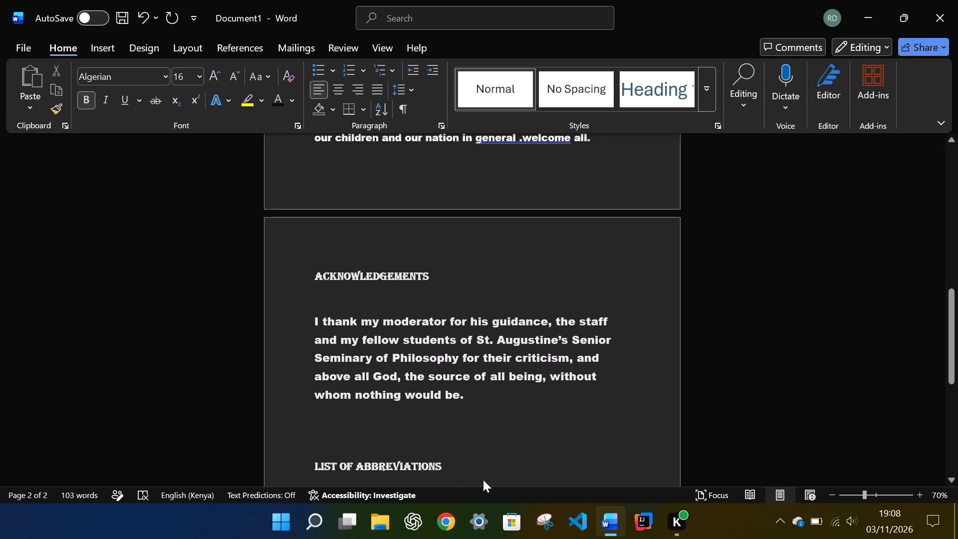
Start an uppercase Roman numeral list (I., II., III.) below the abbreviations heading, leaving one empty paragraph between them.
key(Return)
key(Return)
key(Return)
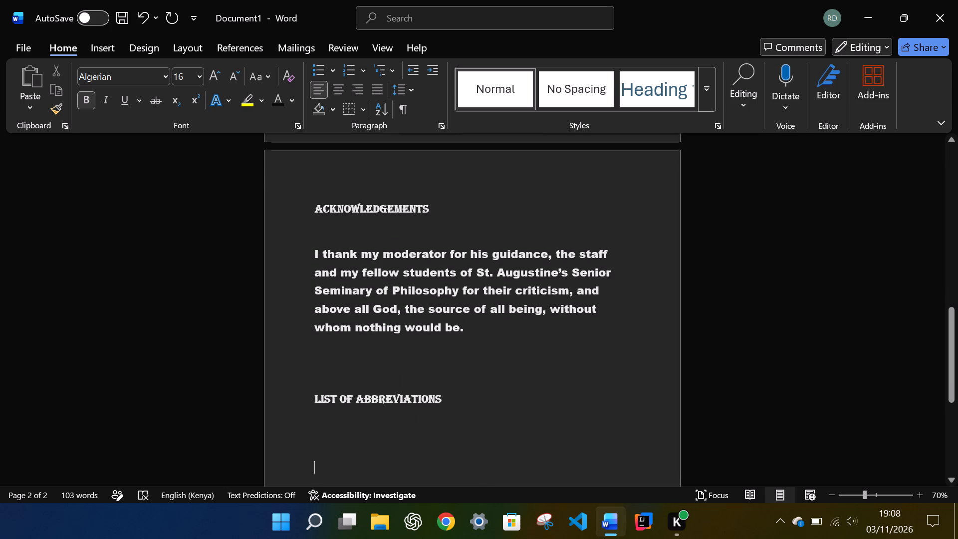
key(BackSpace)
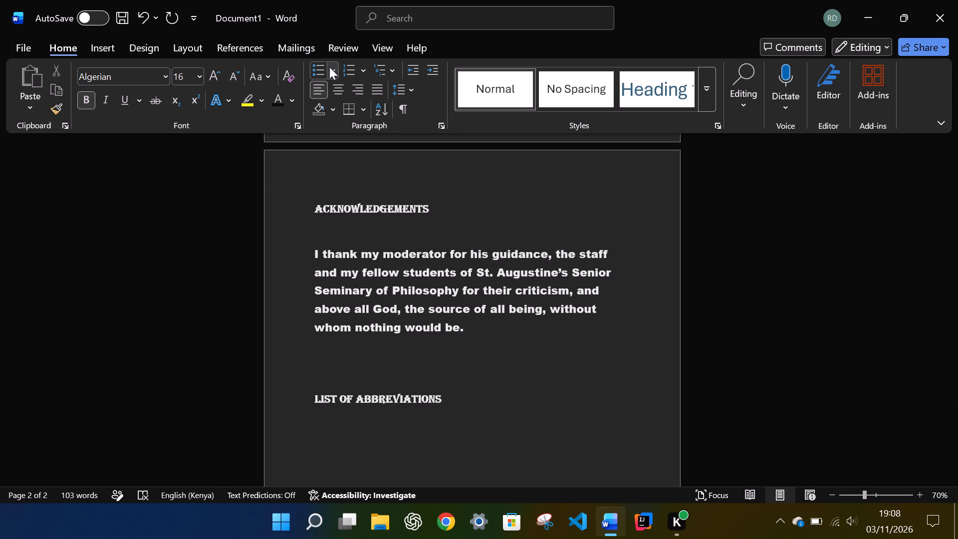
click(360, 70)
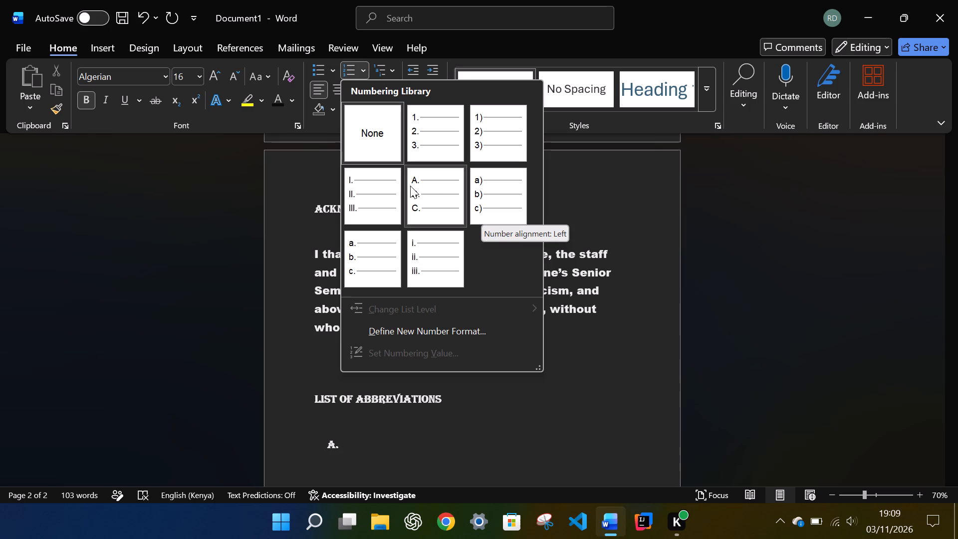
click(363, 190)
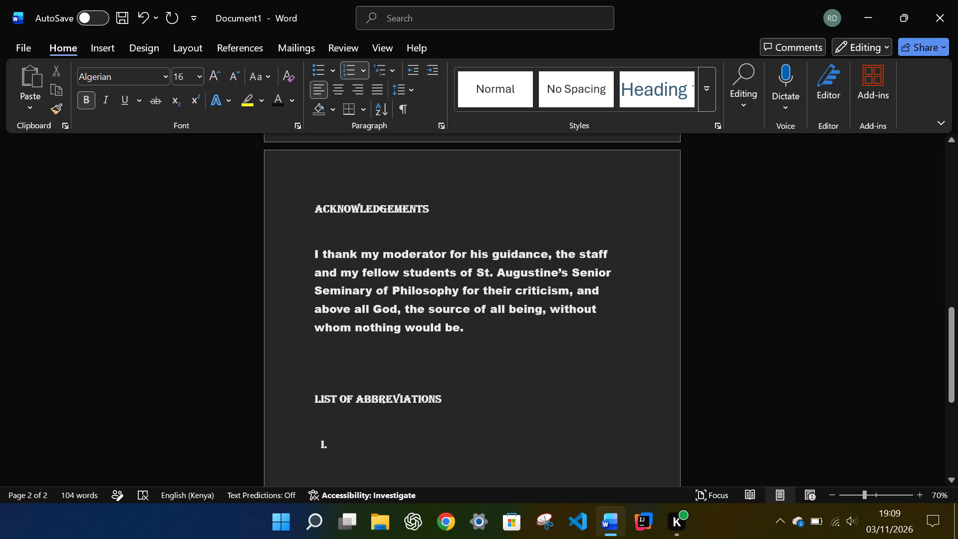
Enter "Article." as the first list item in Arial Black without bold, and start the second item.
click(167, 82)
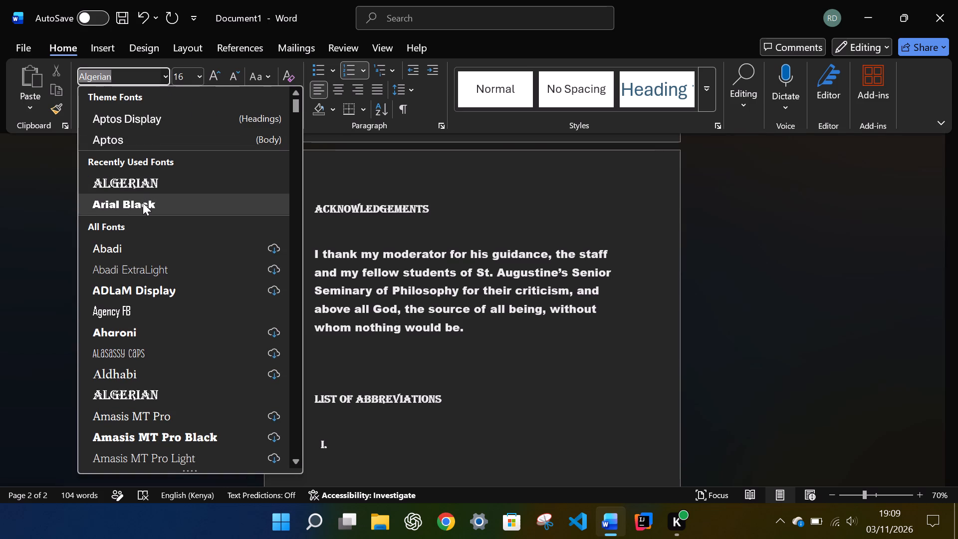
click(143, 203)
click(81, 102)
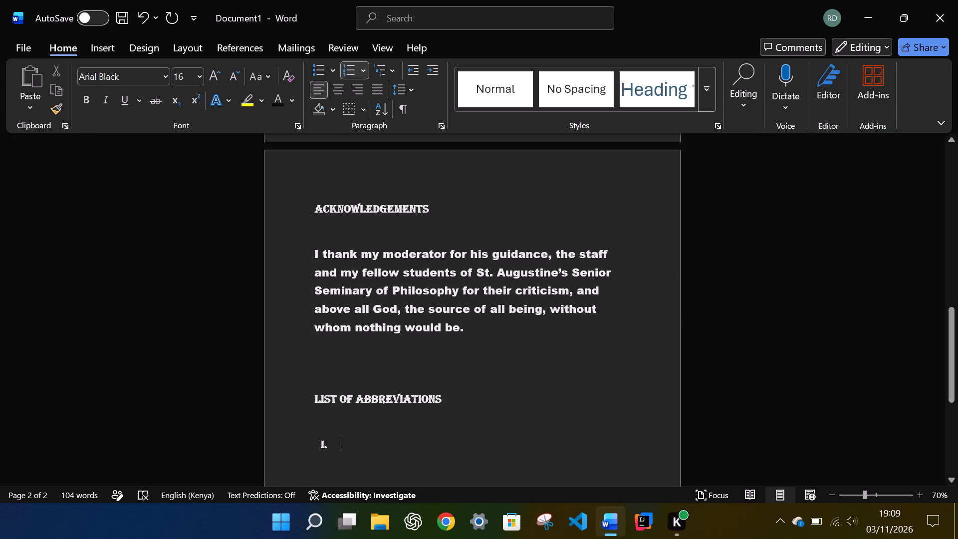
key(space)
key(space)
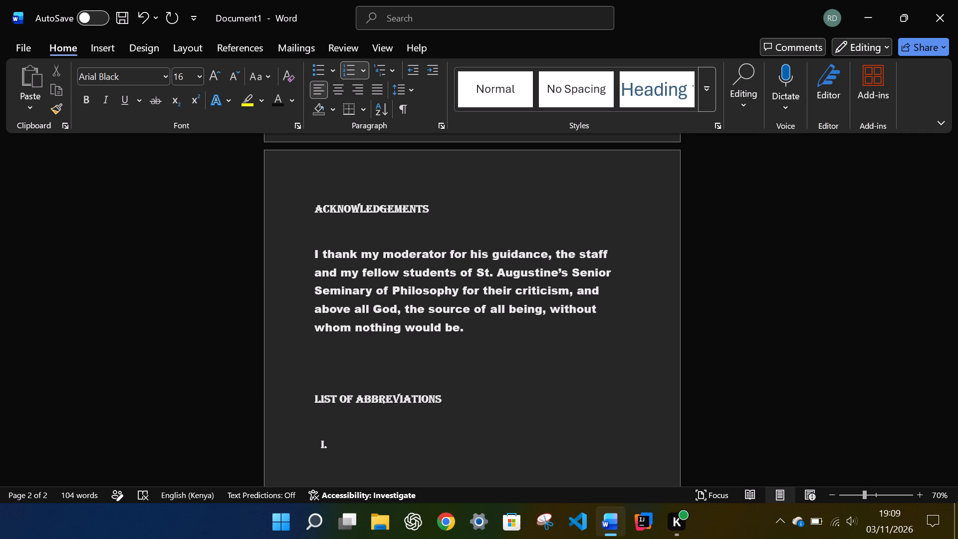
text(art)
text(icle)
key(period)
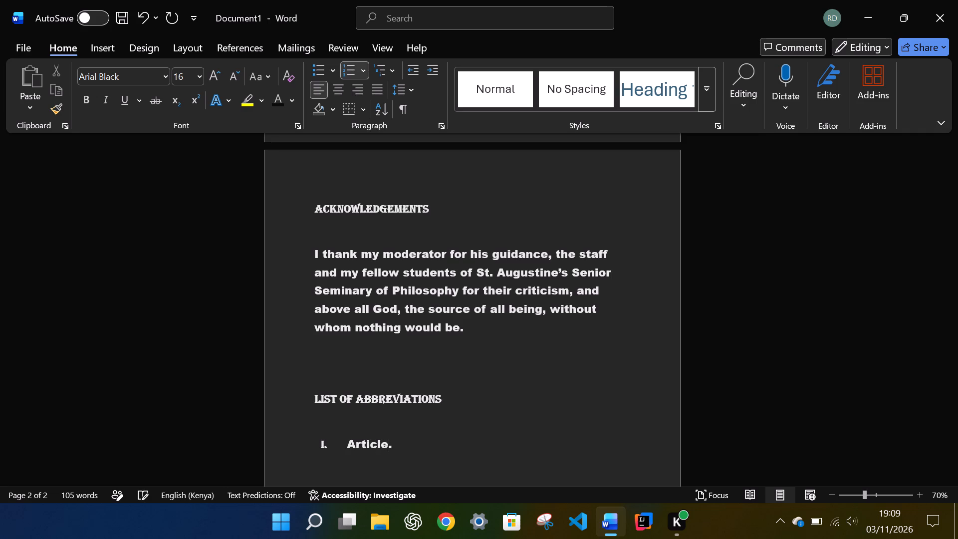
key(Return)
Enter "Chapter,chapters" as the second item of the abbreviations list and start the third item.
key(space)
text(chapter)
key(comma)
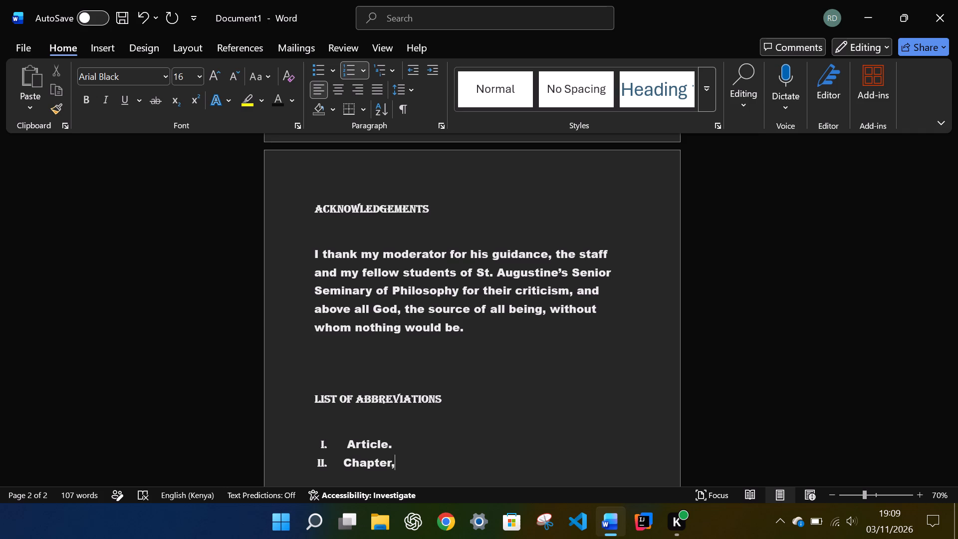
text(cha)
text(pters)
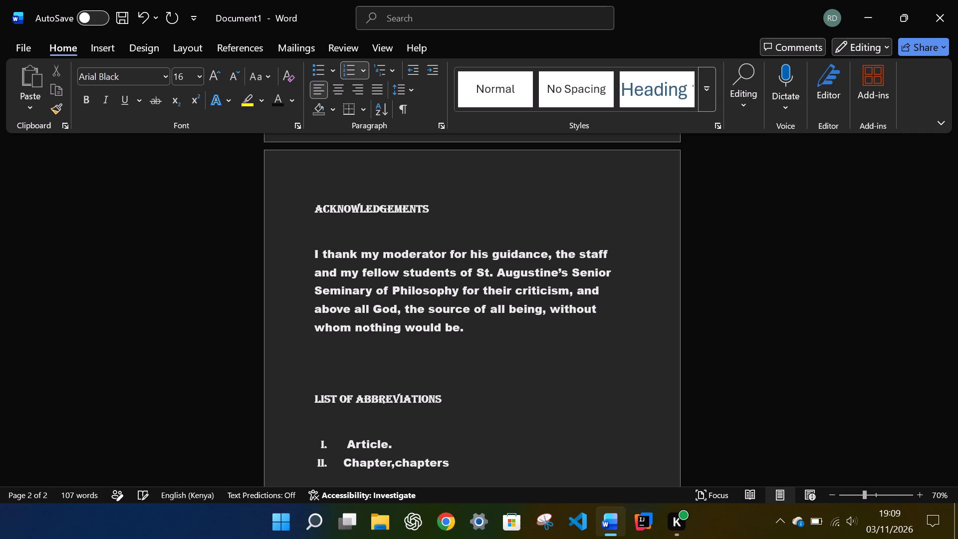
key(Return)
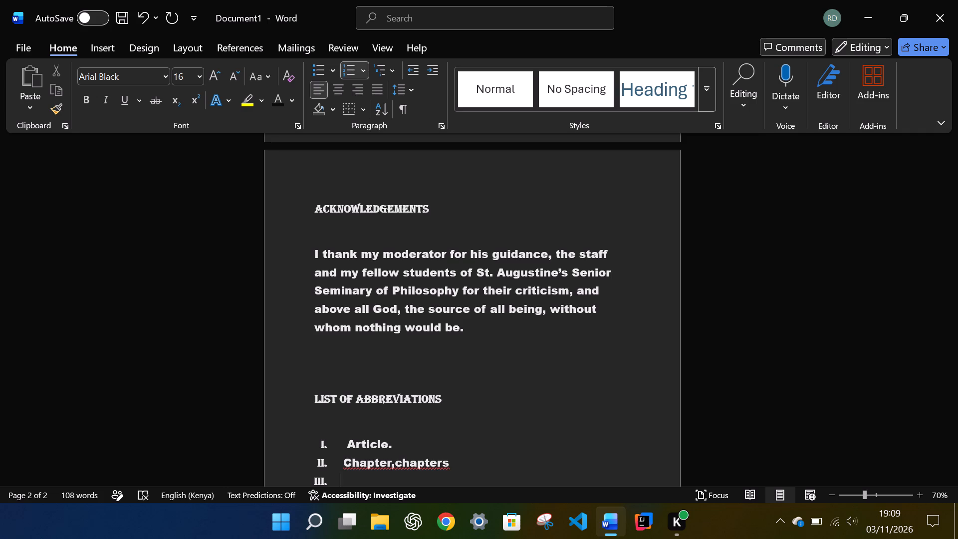
Enter "confer" as the beginning of the third item in the abbreviations list.
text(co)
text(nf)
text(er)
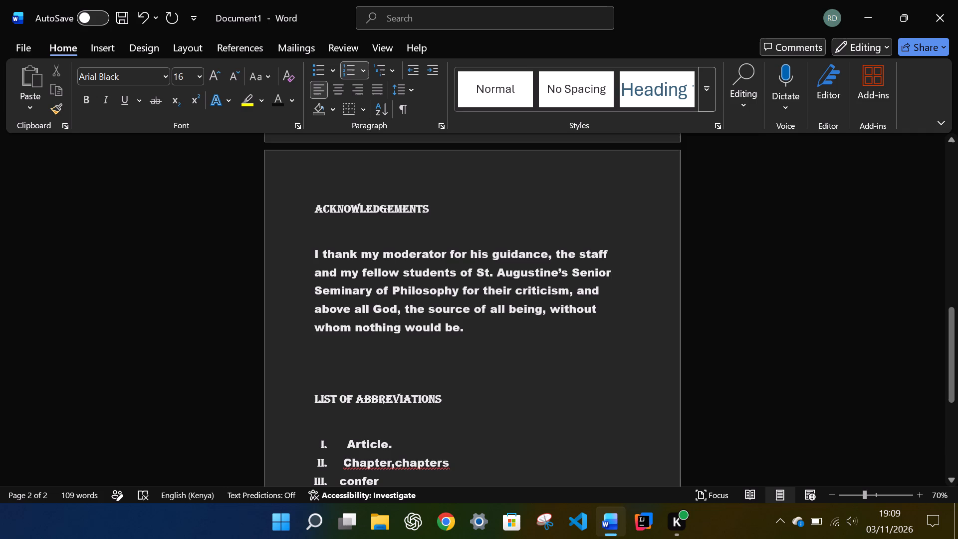
Insert the missing space after the comma in the second list item so it reads "Chapter, chapters".
click(393, 464)
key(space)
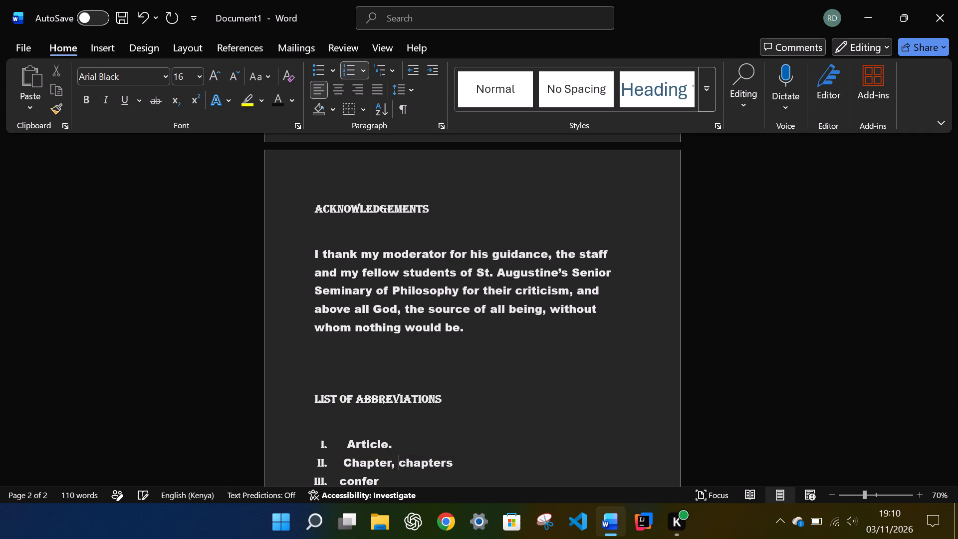
Complete the third list item as "Confer, compare" and start the fourth item.
click(376, 483)
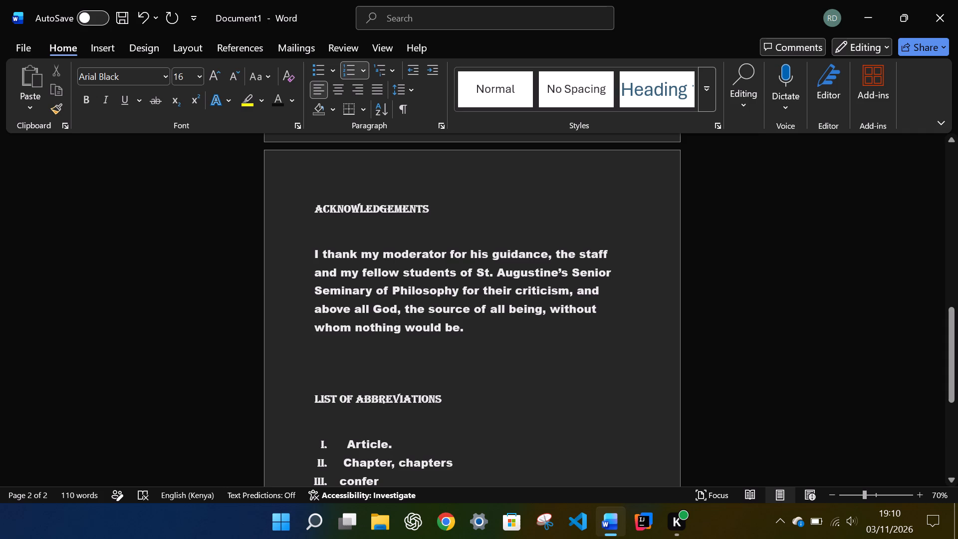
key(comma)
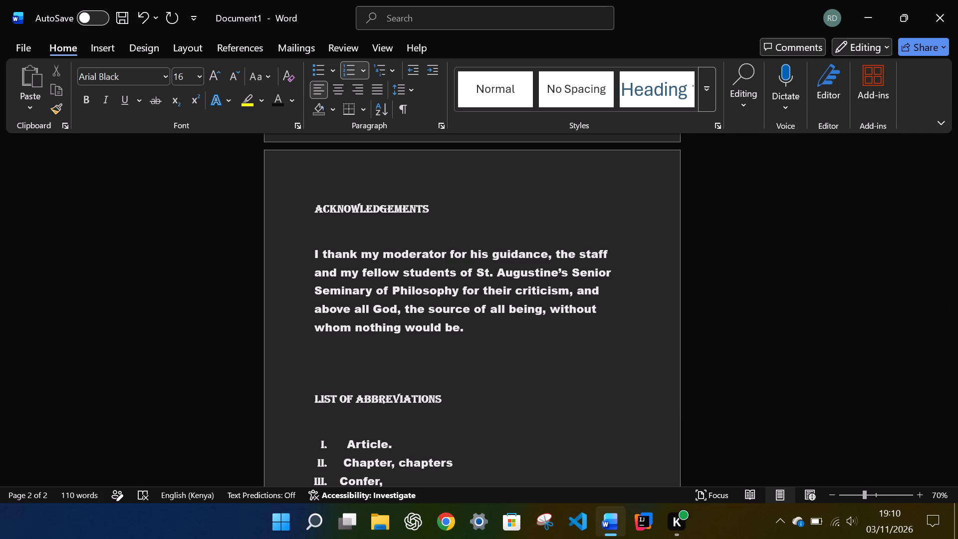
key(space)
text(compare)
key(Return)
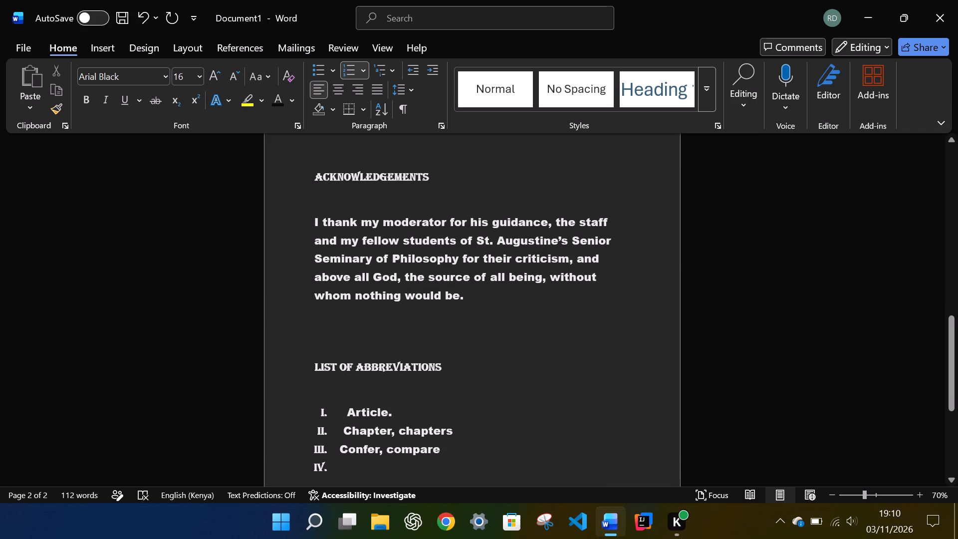
Enter "Editor, editors" as the fourth item of the abbreviations list and start the fifth item.
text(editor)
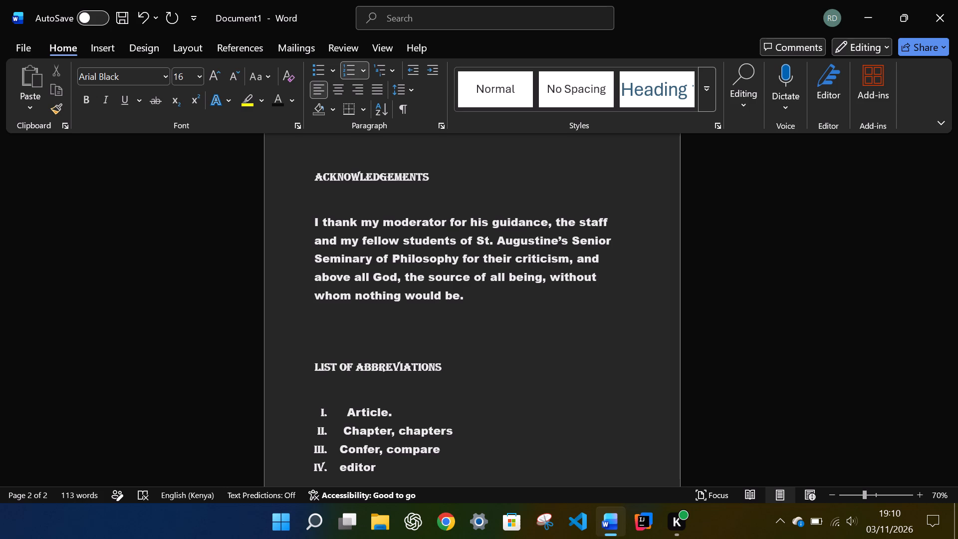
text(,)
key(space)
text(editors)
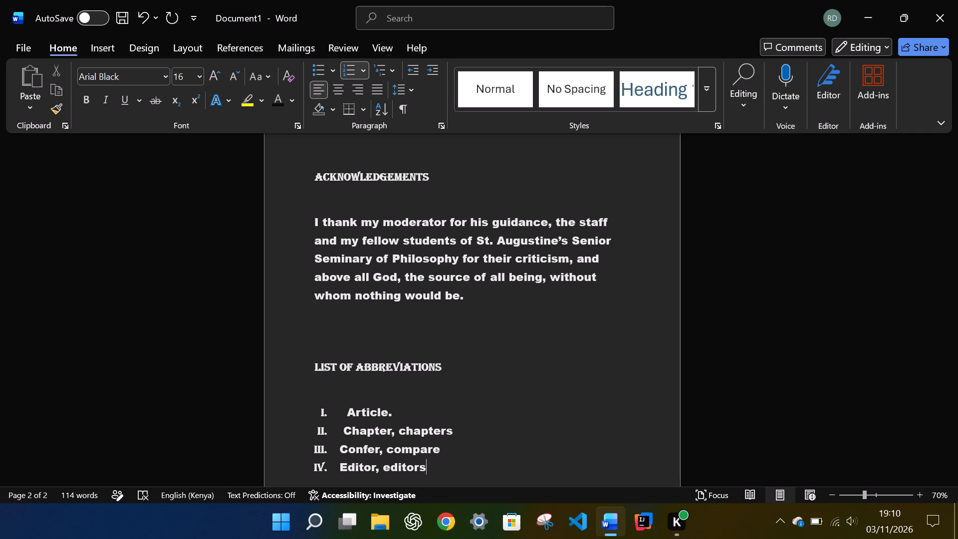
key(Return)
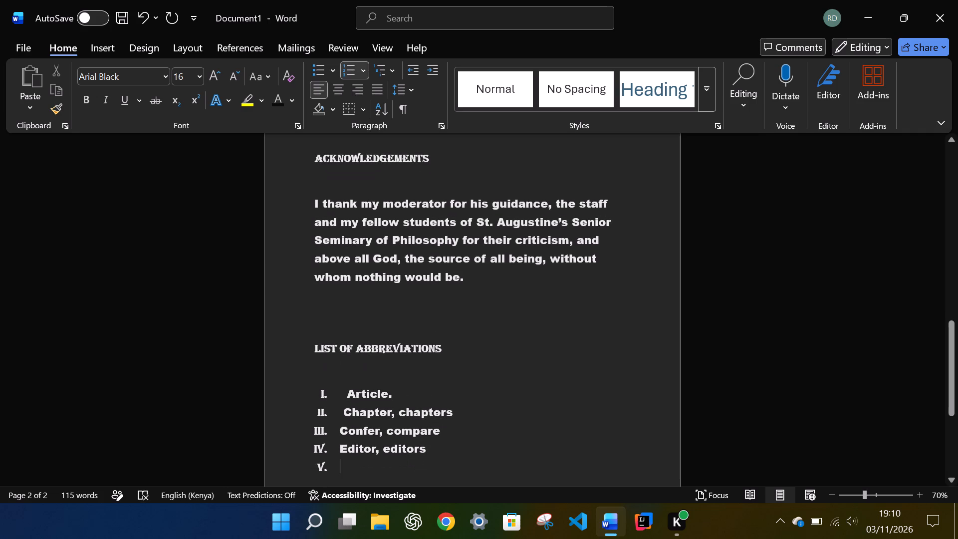
Enter "Ibiden, in the same place" as the fifth item of the abbreviations list and start the sixth item.
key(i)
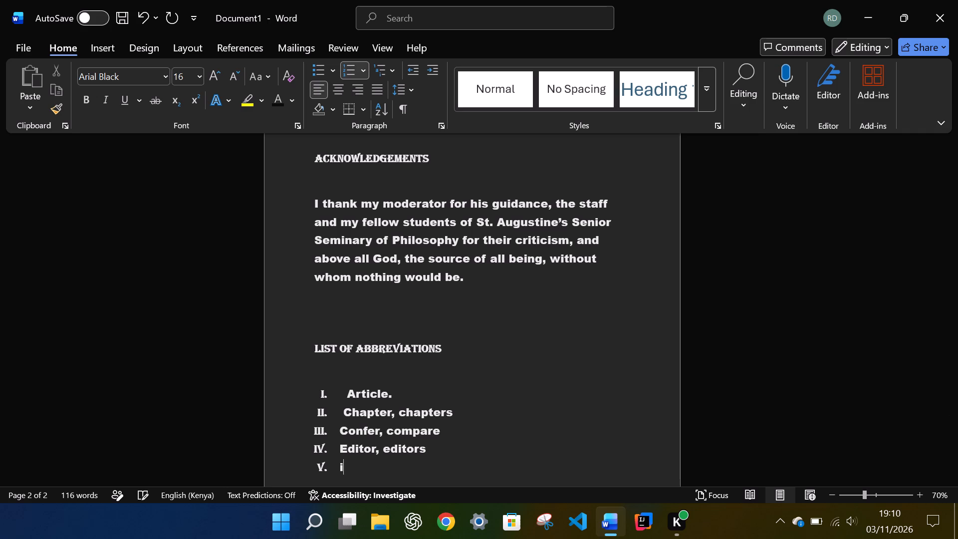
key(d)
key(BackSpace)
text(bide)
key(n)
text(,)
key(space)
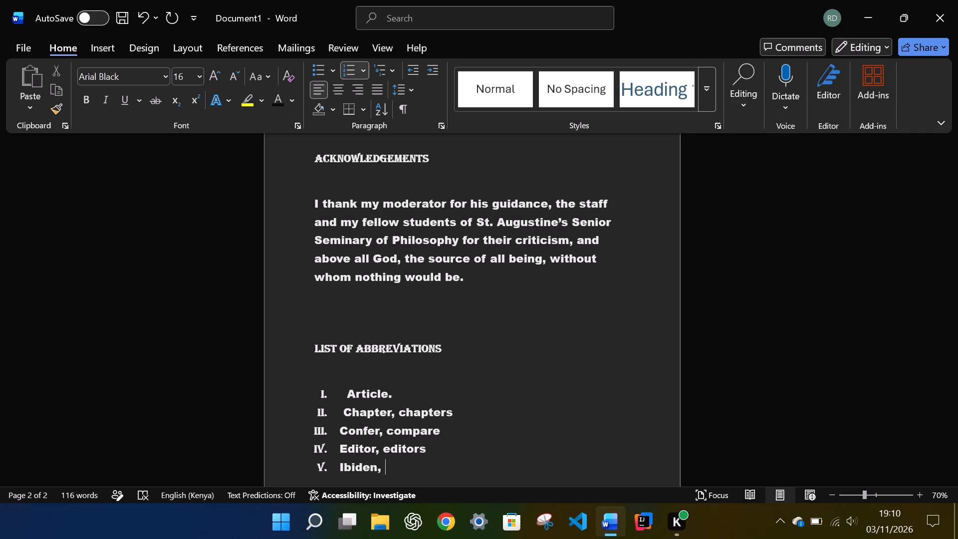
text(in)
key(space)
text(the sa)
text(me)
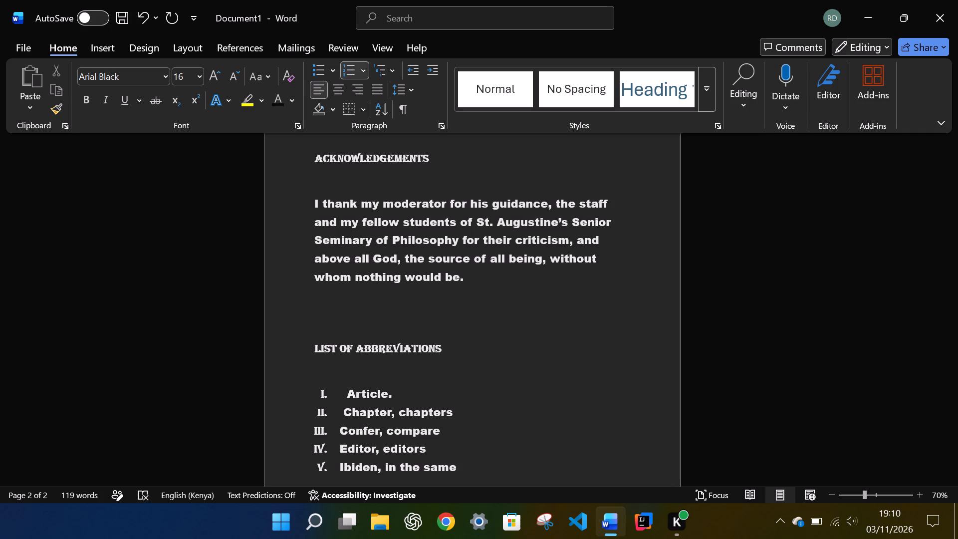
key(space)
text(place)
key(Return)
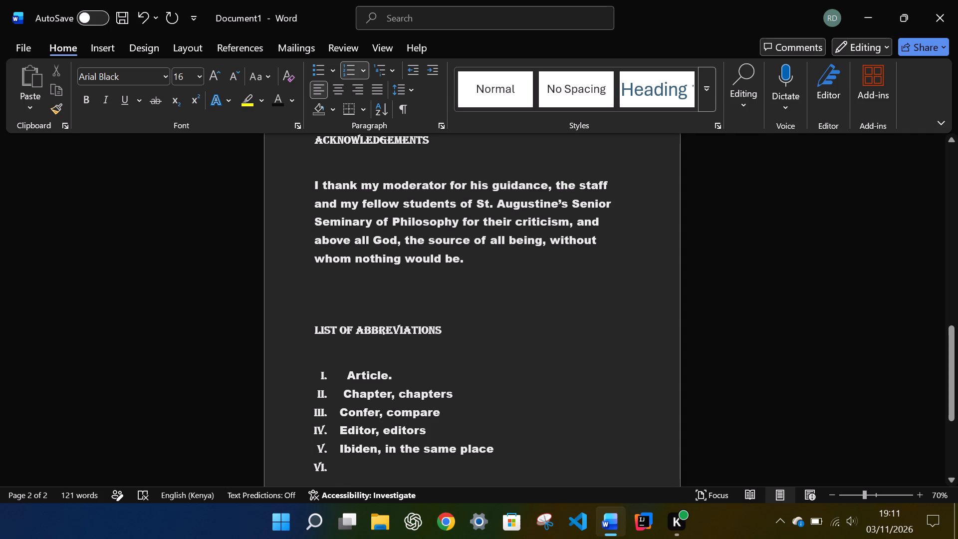
Correct the first word of the fifth list item to "Ibidem".
click(375, 448)
key(BackSpace)
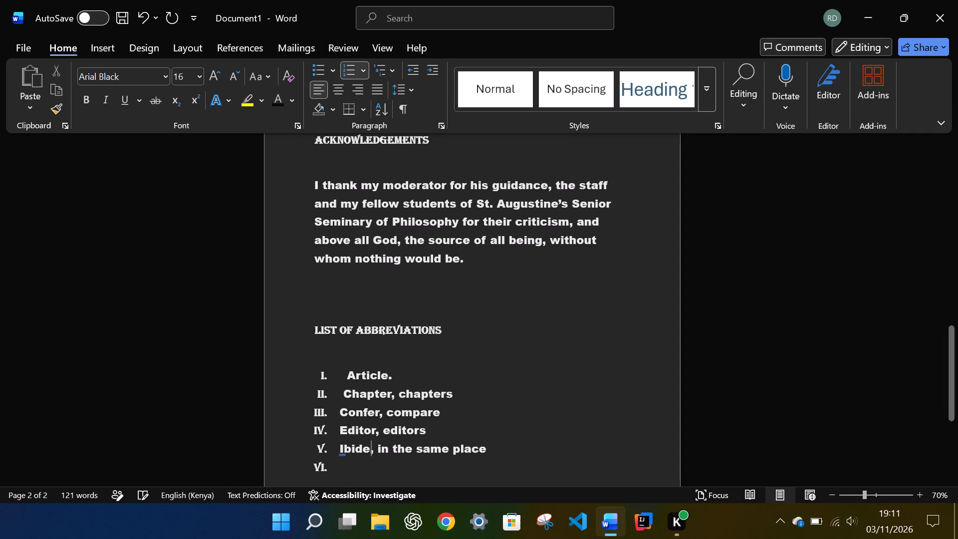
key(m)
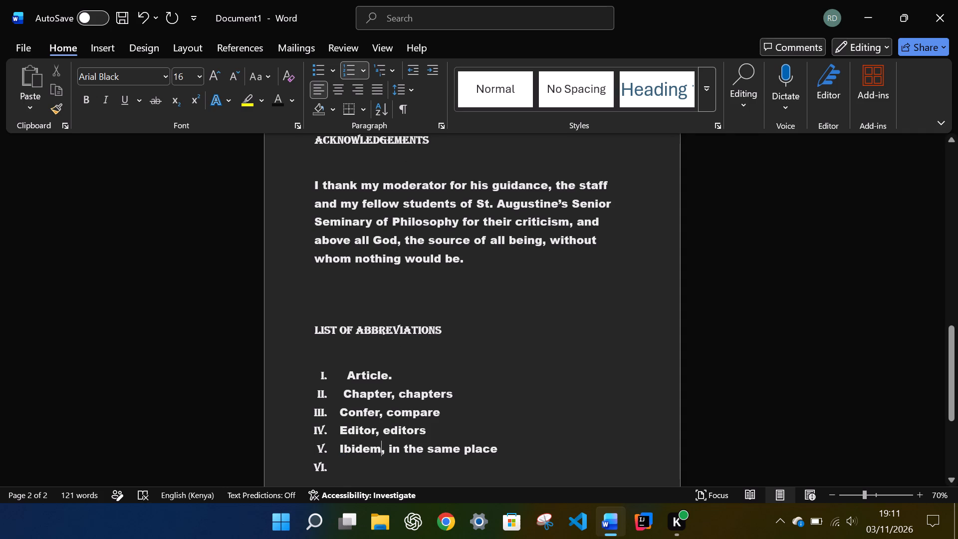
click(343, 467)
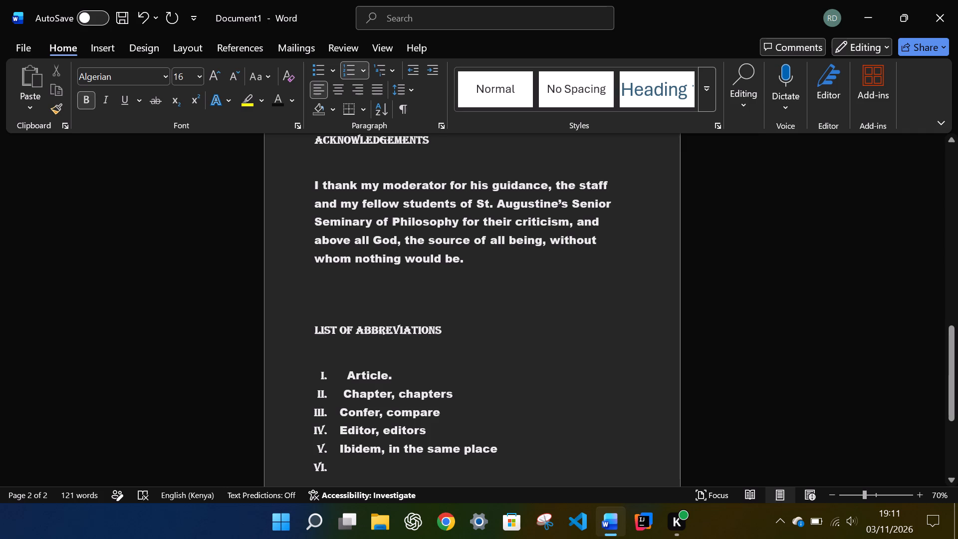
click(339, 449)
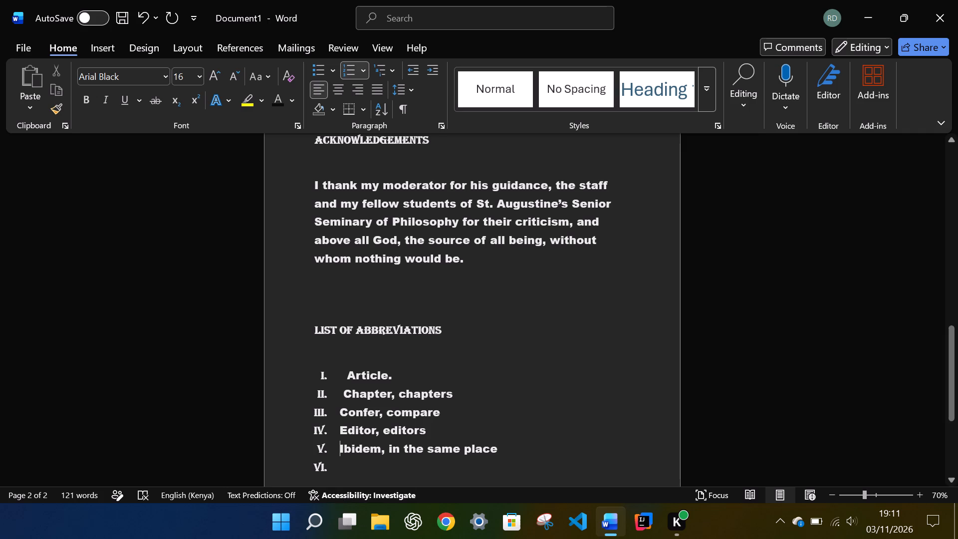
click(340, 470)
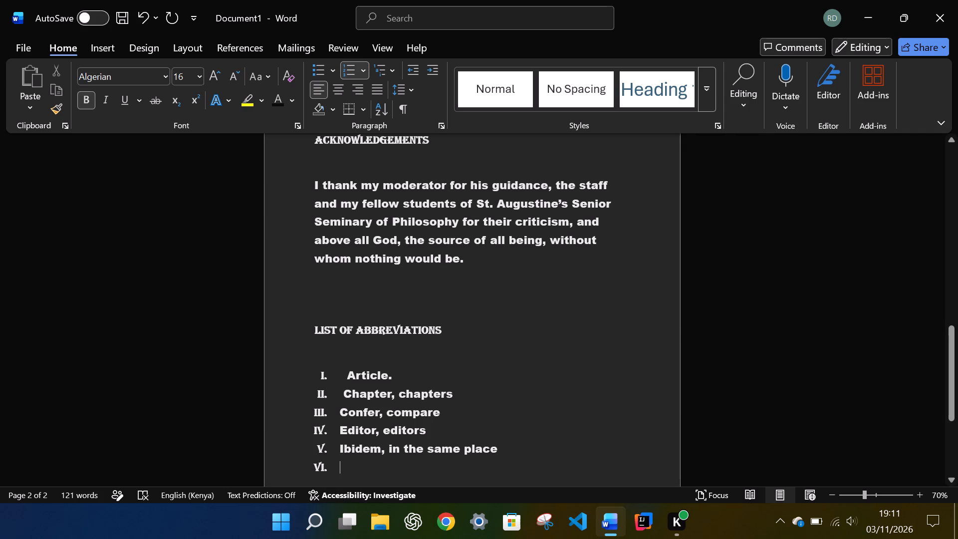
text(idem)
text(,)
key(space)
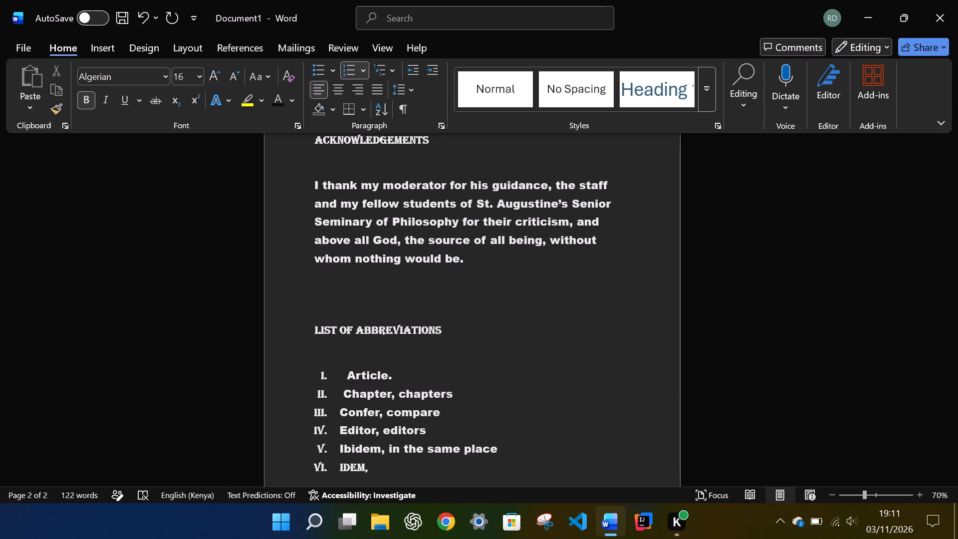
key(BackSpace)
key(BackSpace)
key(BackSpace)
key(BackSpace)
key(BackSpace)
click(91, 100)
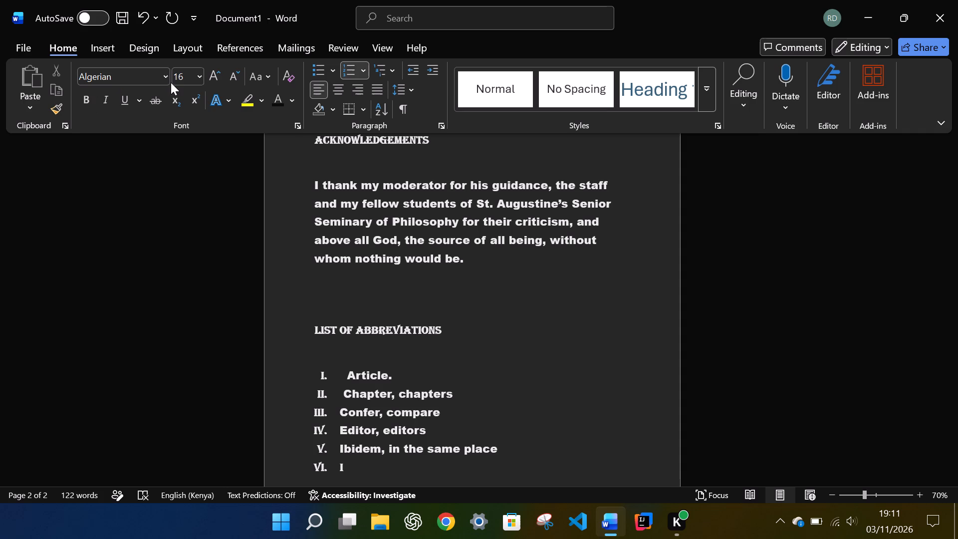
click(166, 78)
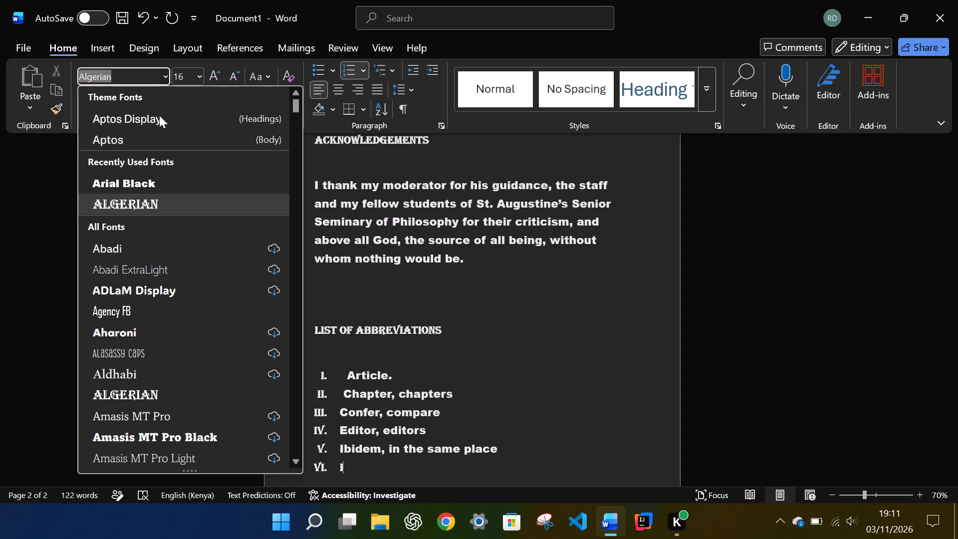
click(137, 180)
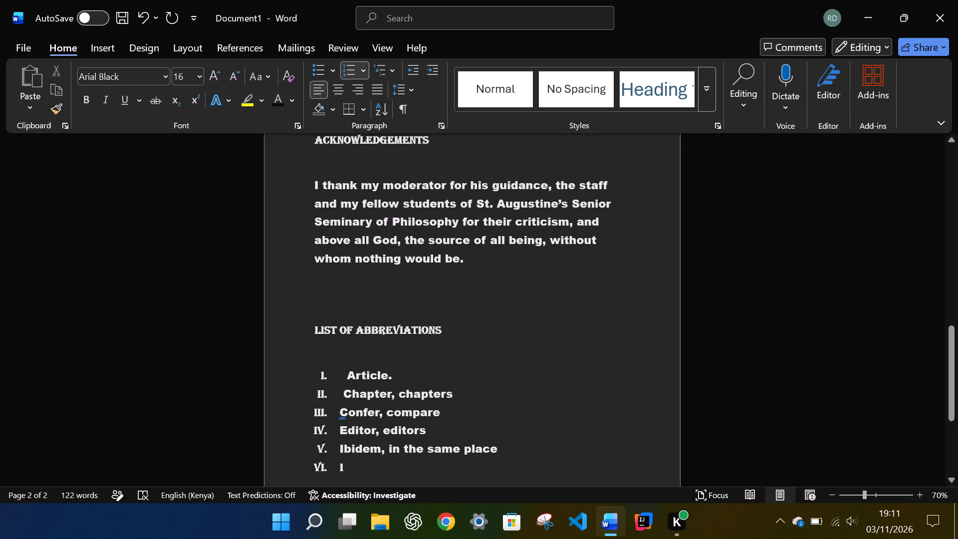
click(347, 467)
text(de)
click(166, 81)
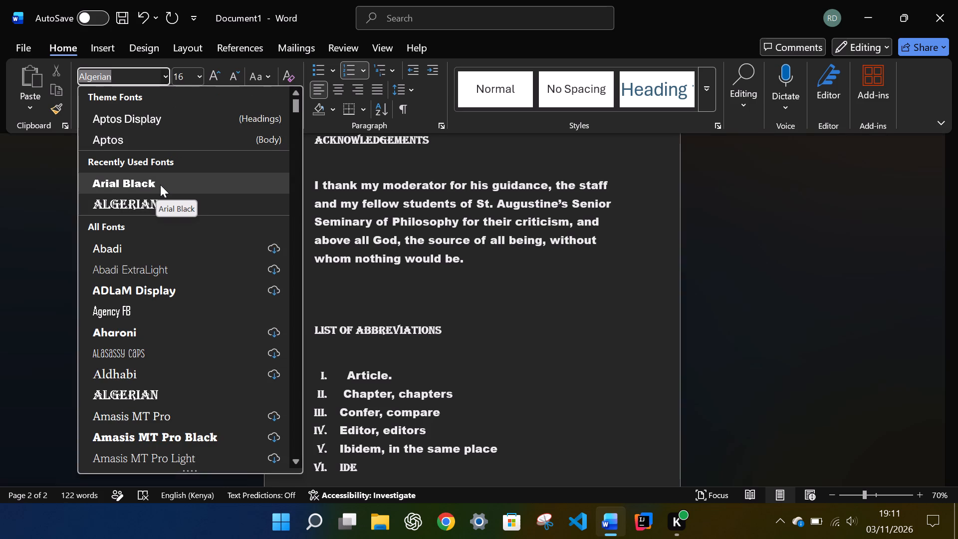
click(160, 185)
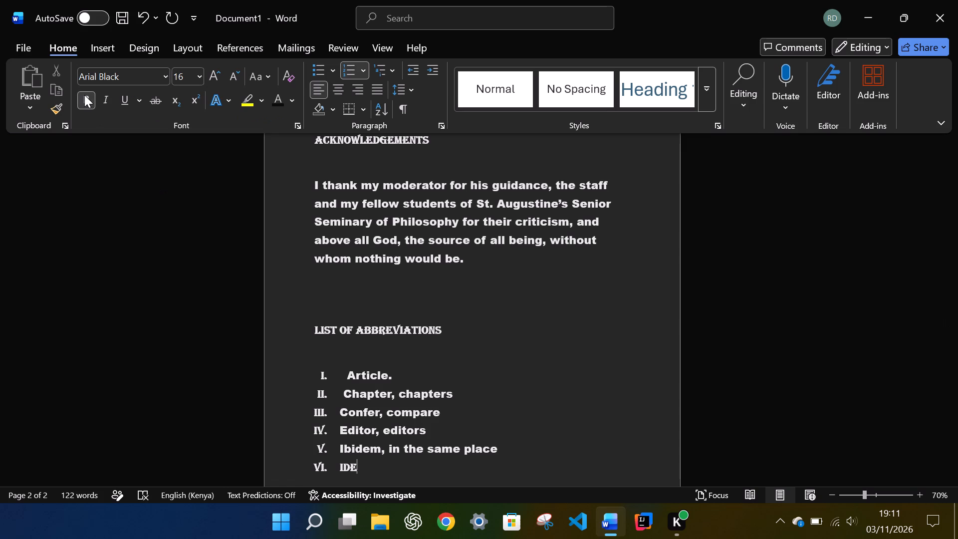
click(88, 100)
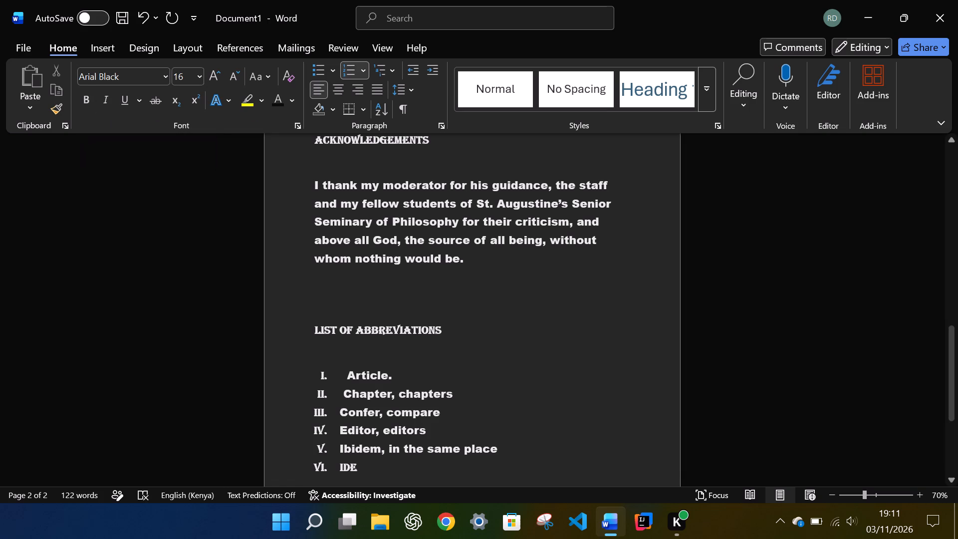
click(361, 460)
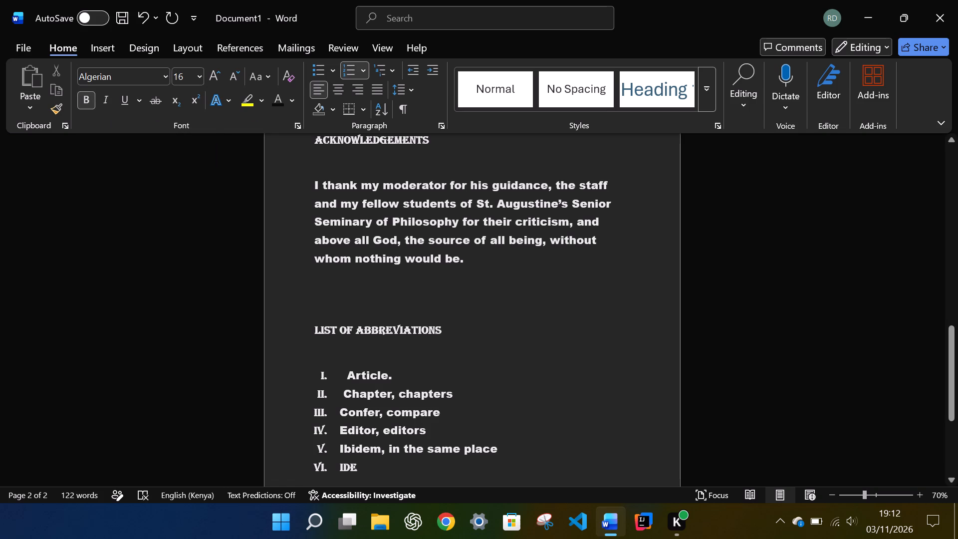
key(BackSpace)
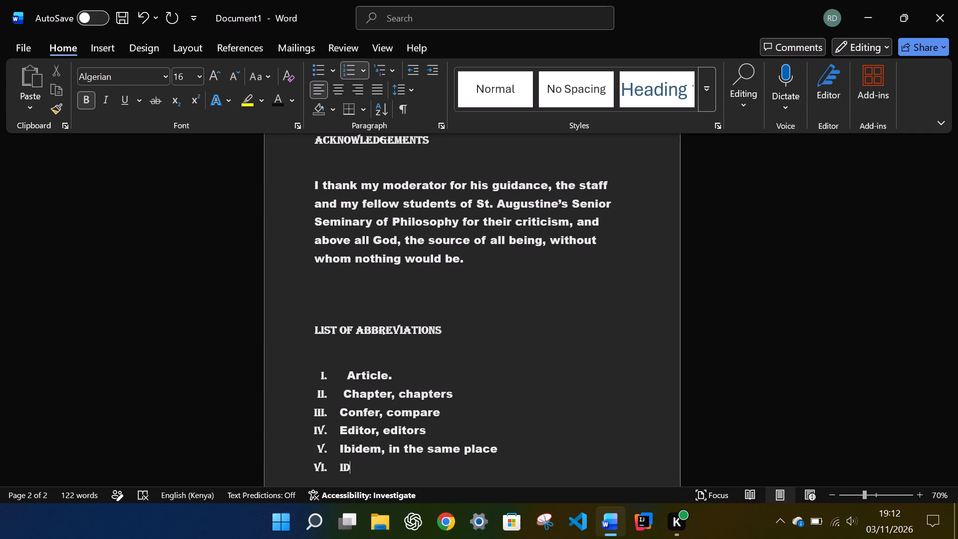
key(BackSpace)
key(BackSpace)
Enter "idem, the same author" as the sixth abbreviations item in Arial Black with bold off, and start the seventh item.
click(162, 77)
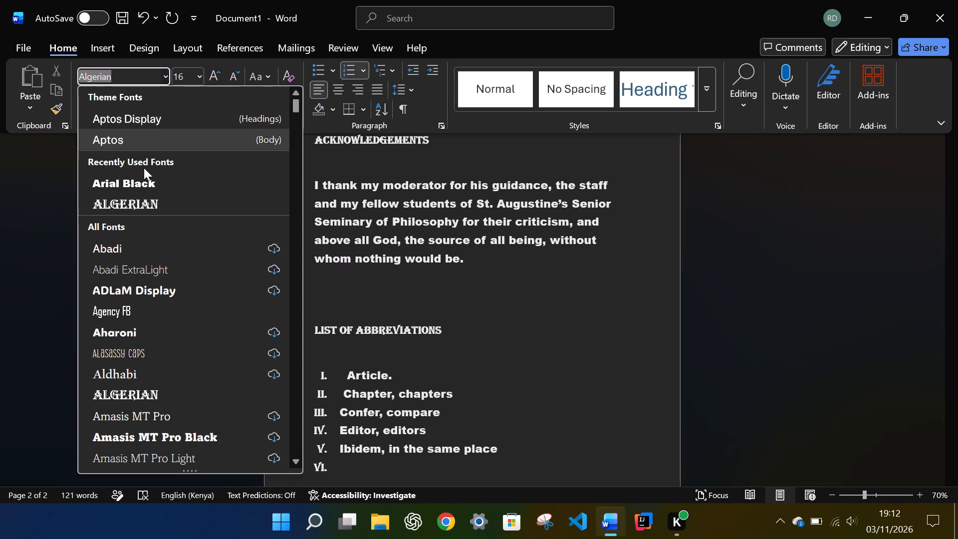
click(138, 188)
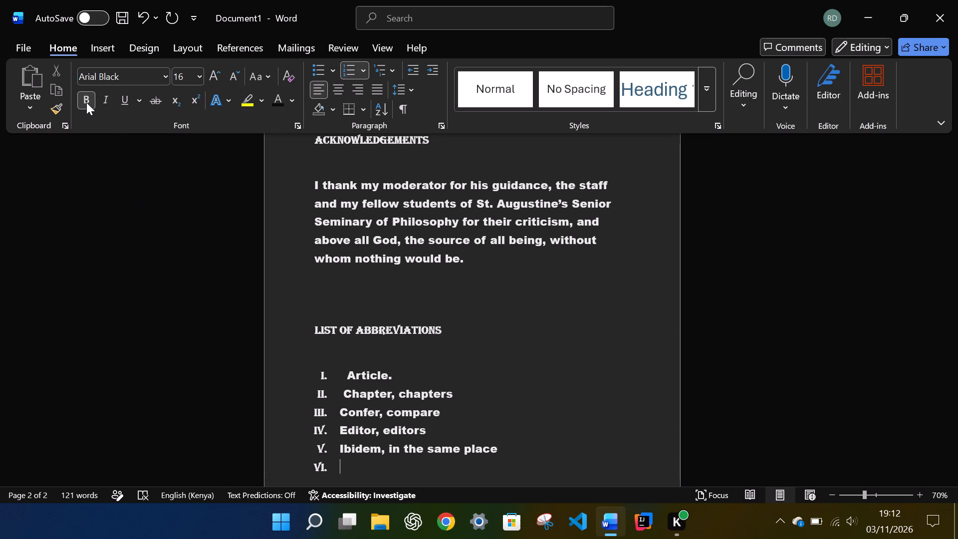
click(86, 102)
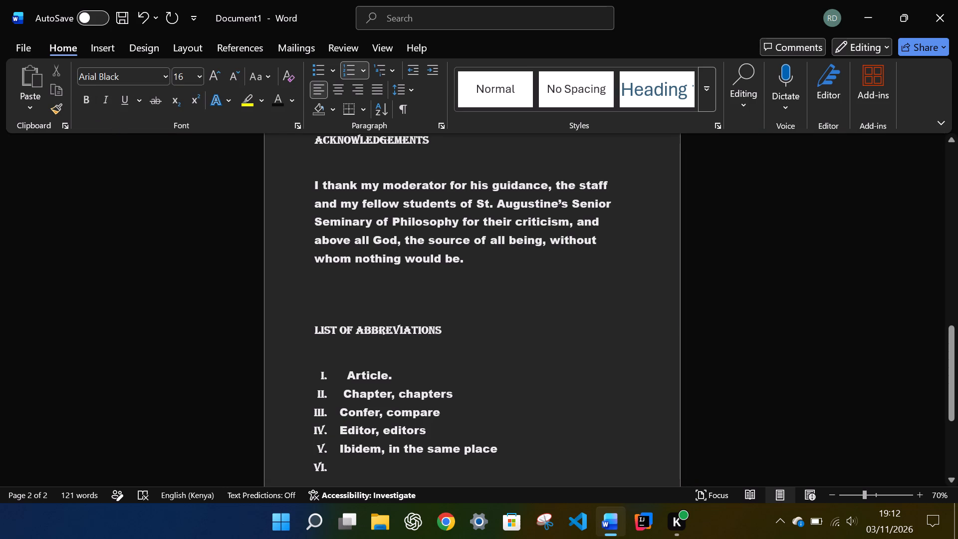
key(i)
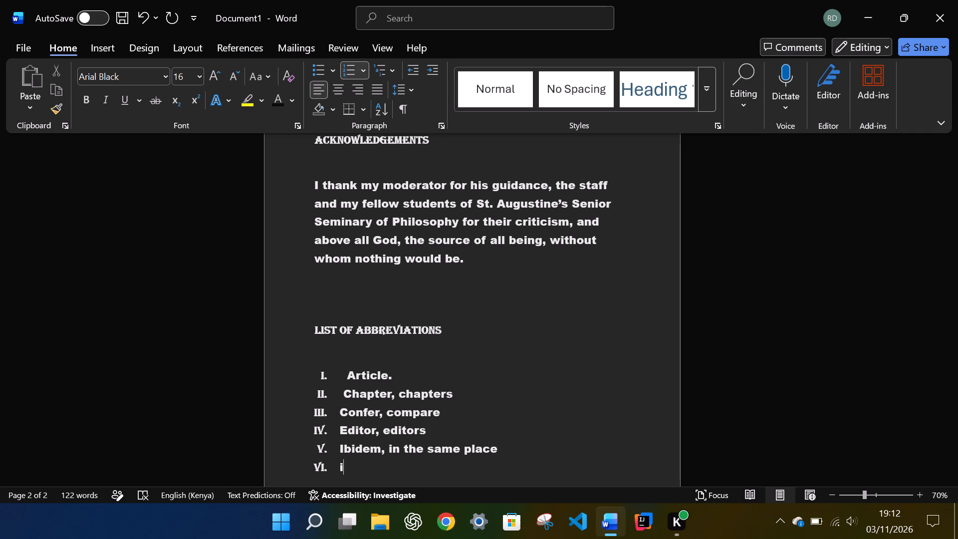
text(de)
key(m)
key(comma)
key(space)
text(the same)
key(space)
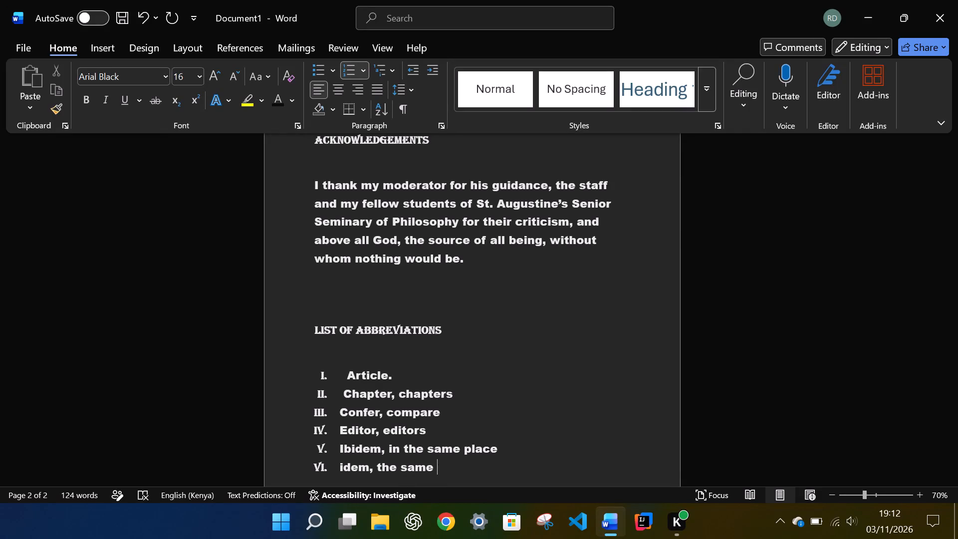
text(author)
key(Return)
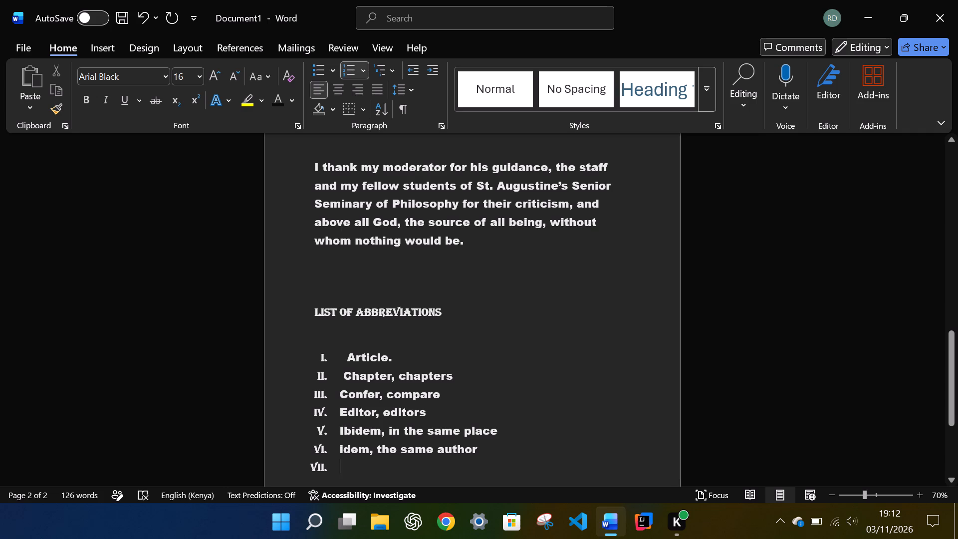
Enter "number, numbers" as the seventh item of the abbreviations list and start the eighth item.
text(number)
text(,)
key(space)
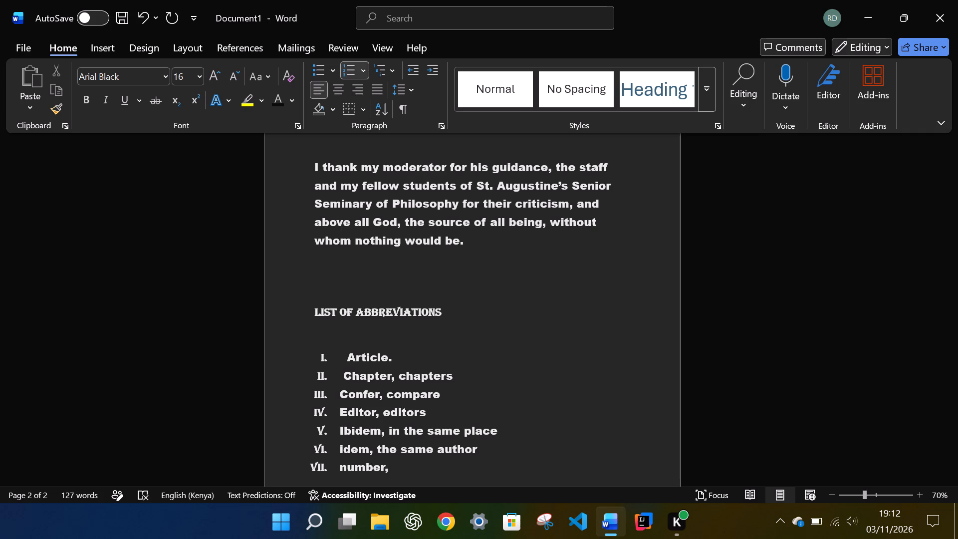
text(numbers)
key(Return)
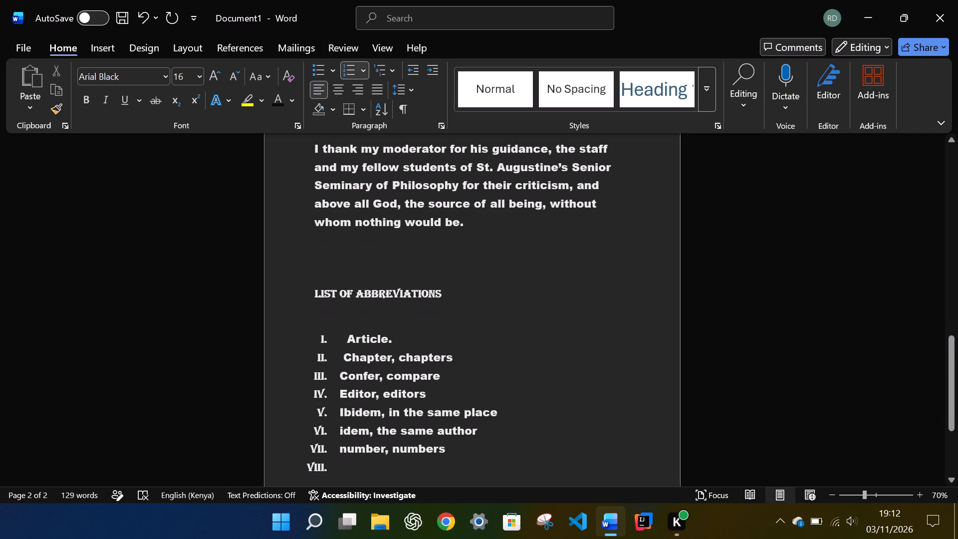
Enter "page,pages" as the eighth item of the abbreviations list and start the ninth item.
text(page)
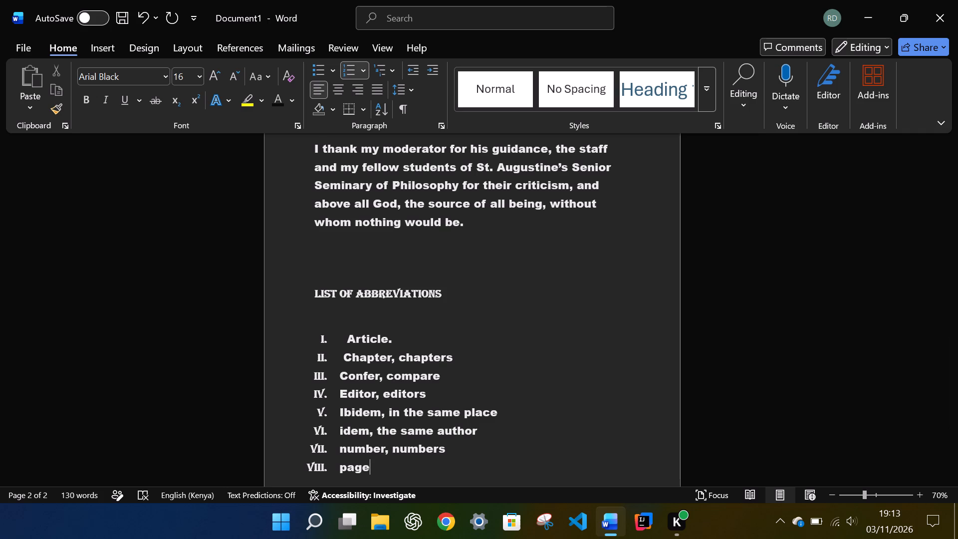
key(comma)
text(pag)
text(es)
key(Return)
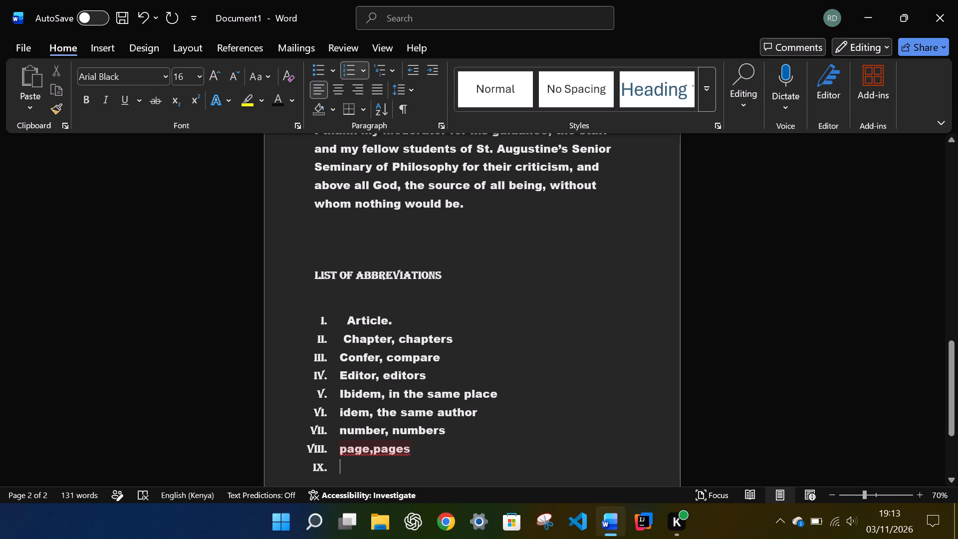
Insert a space after the comma in the eighth list item so it reads "page, pages".
click(372, 451)
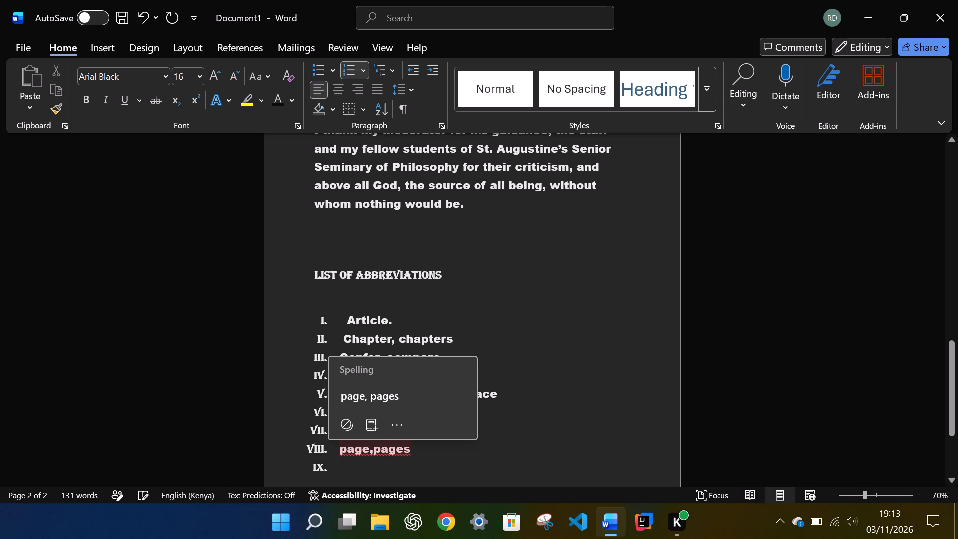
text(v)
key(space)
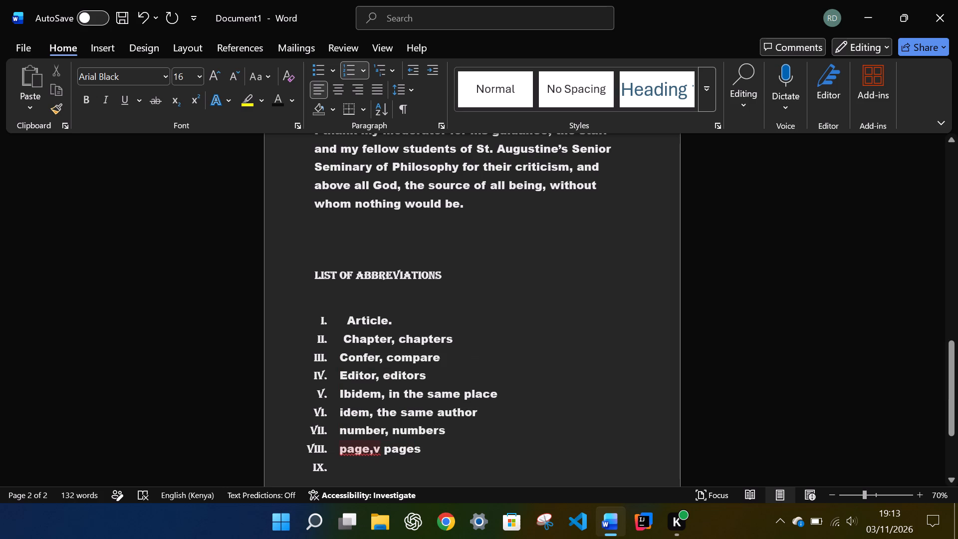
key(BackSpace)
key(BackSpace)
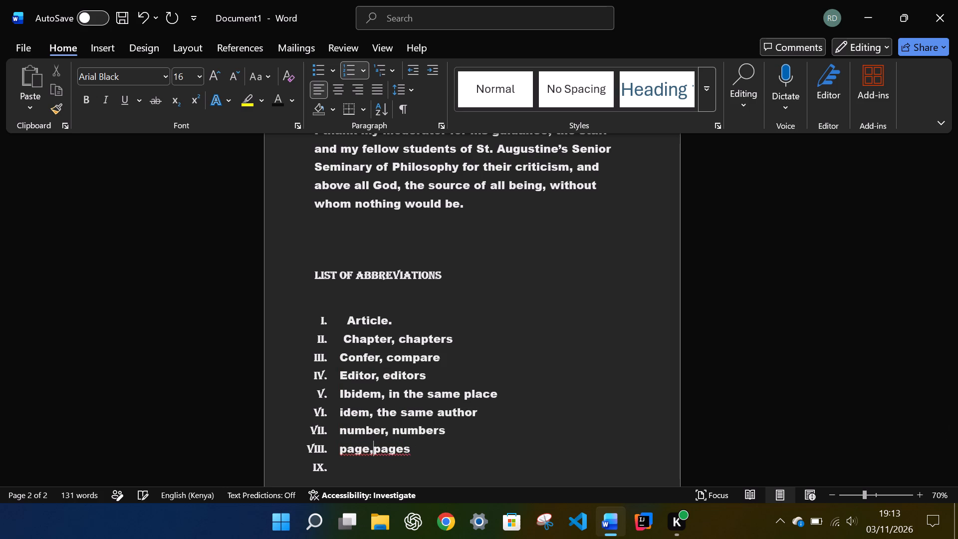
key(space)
Enter "question, questions" as the ninth abbreviations item in Arial Black with bold off, and start the tenth item.
click(340, 467)
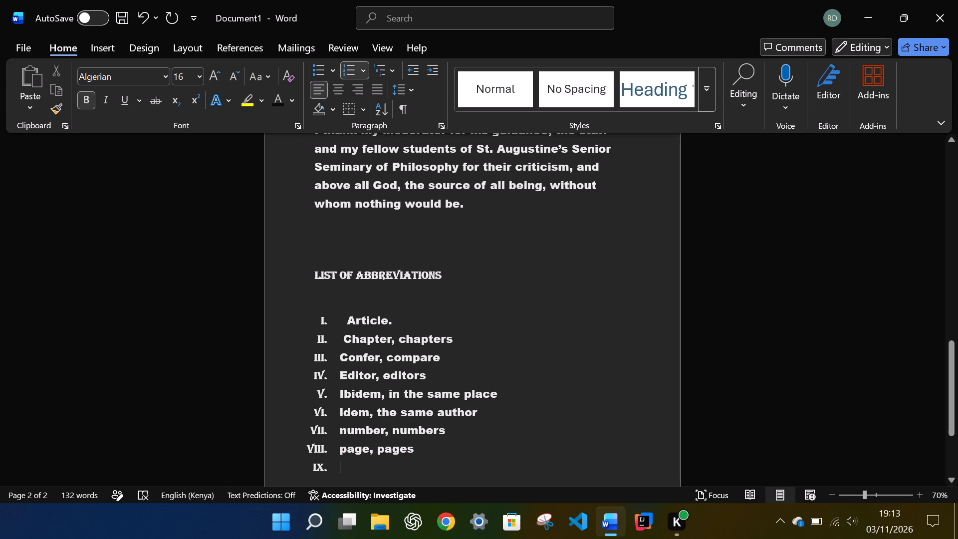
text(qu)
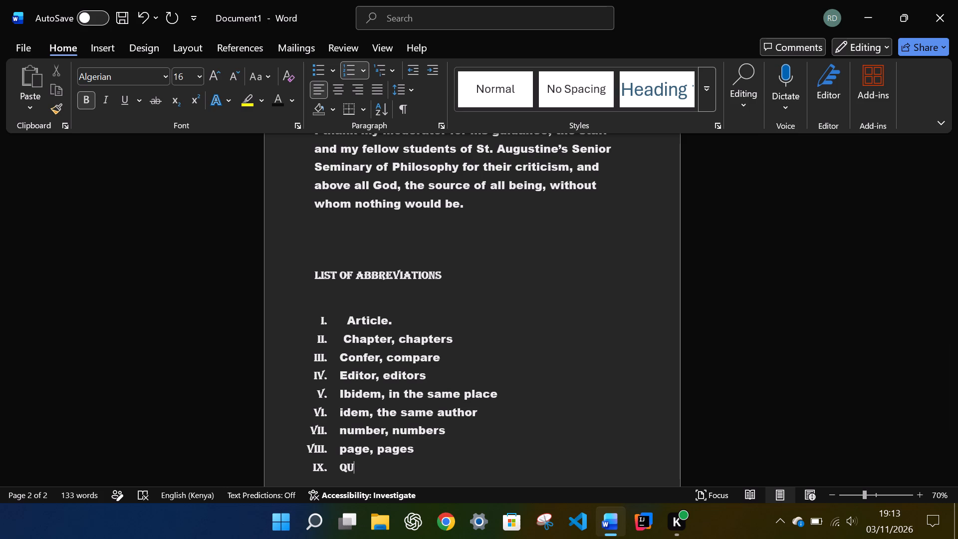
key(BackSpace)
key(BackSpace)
click(165, 77)
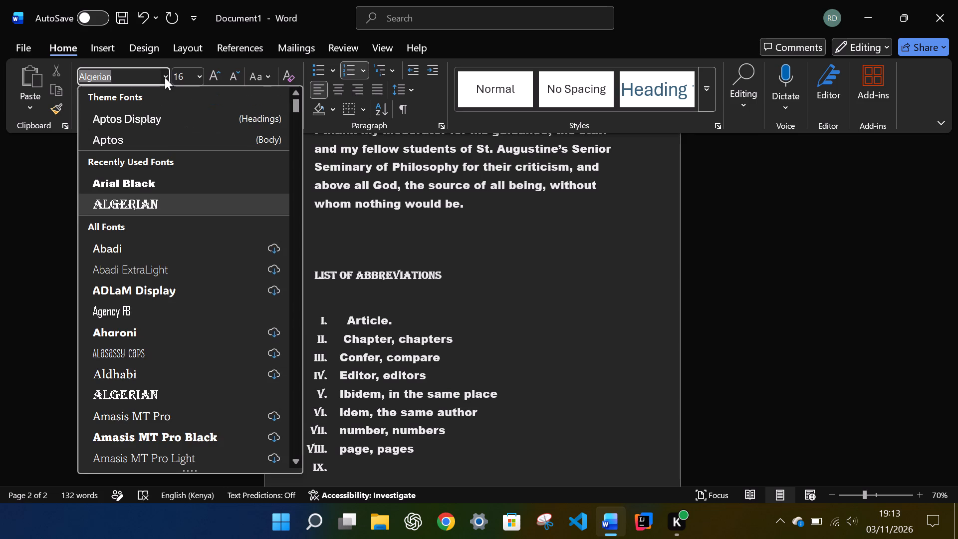
click(137, 178)
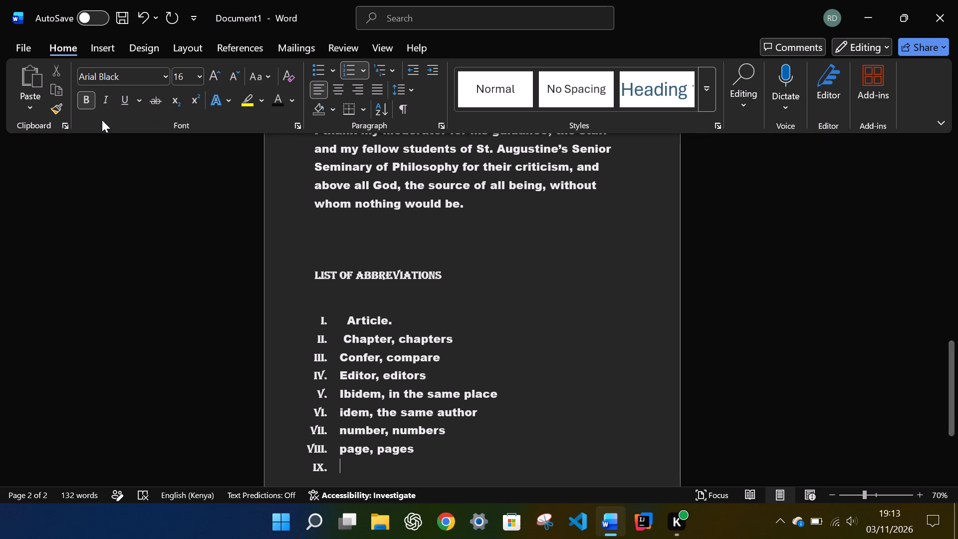
click(91, 109)
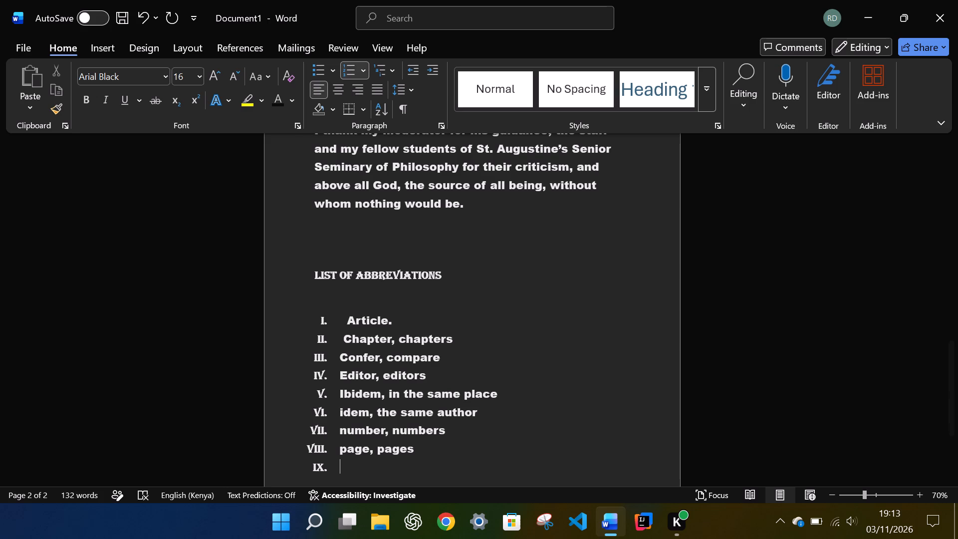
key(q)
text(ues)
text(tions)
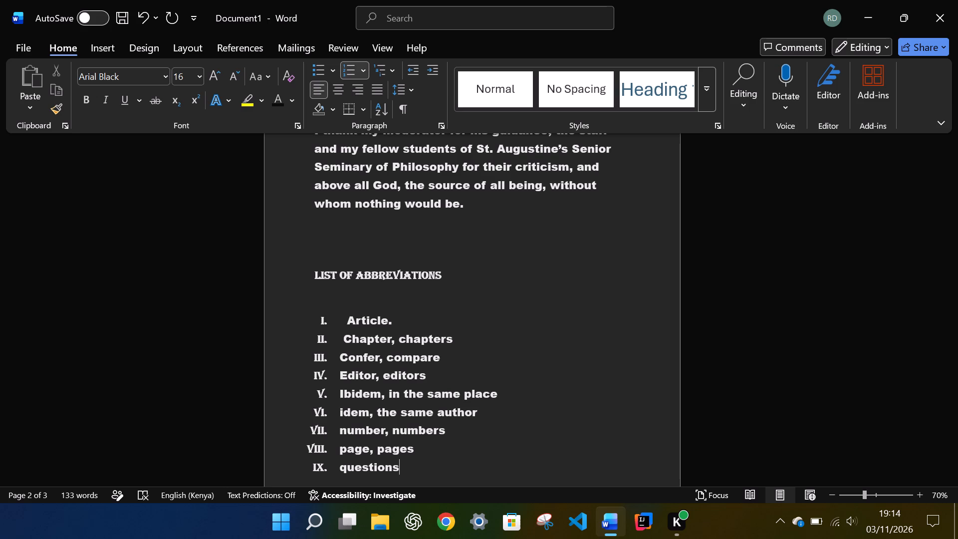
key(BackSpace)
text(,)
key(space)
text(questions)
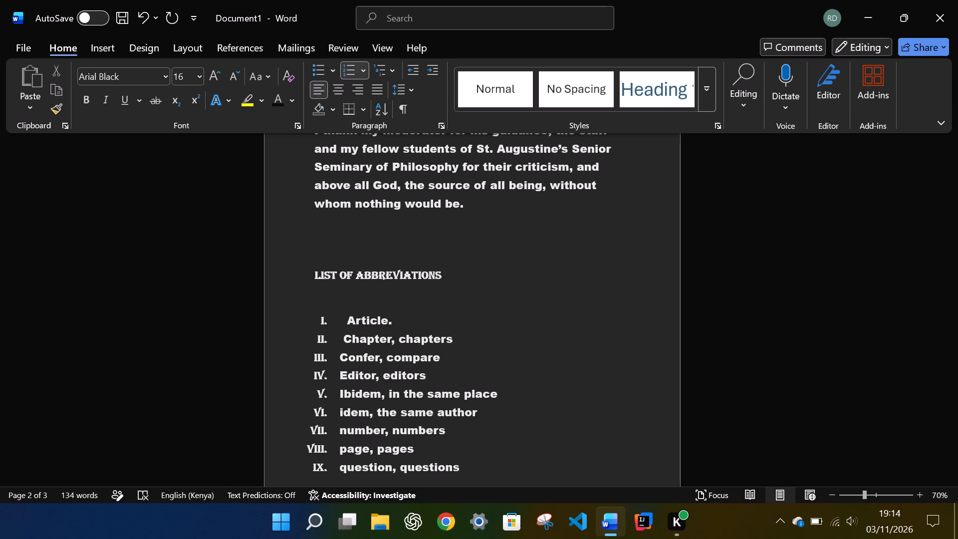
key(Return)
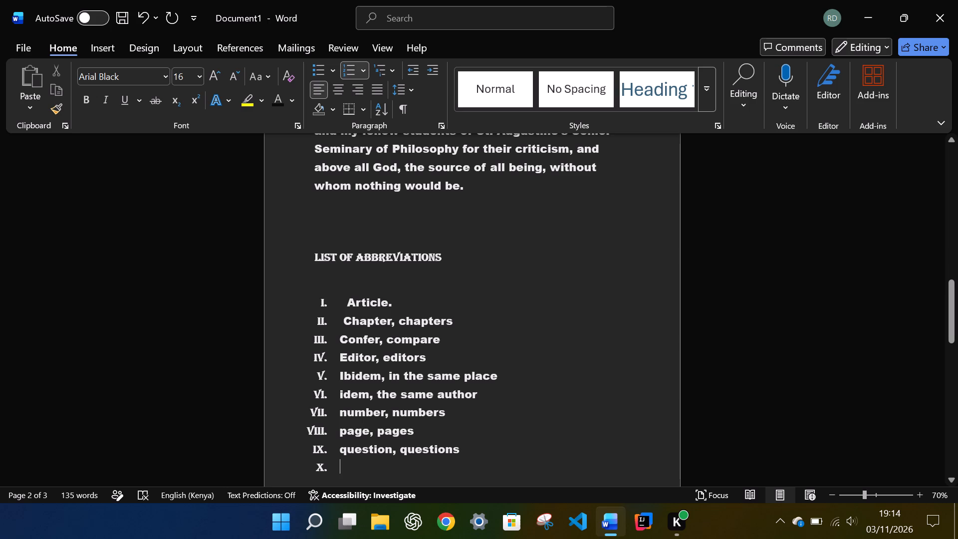
Enter "translator, translated by" as the tenth item of the abbreviations list and start the eleventh item.
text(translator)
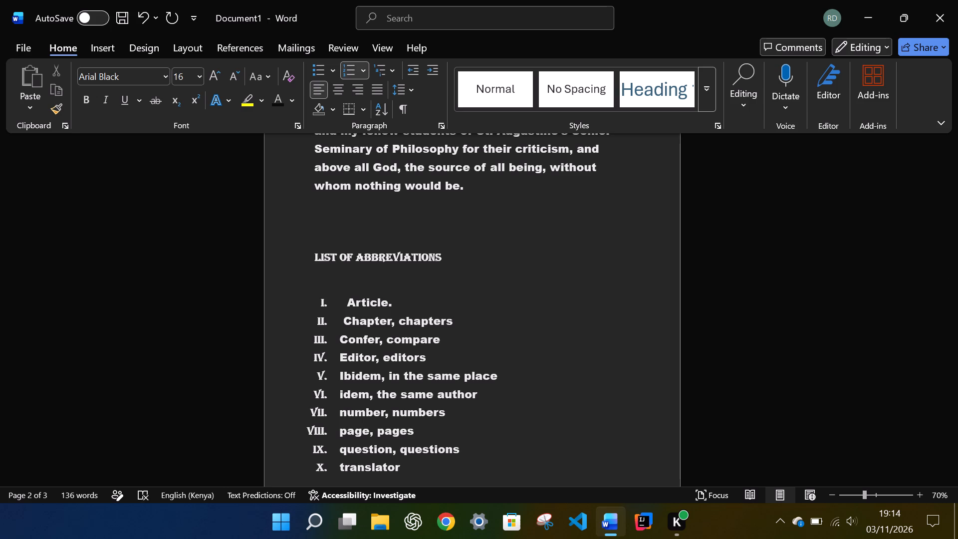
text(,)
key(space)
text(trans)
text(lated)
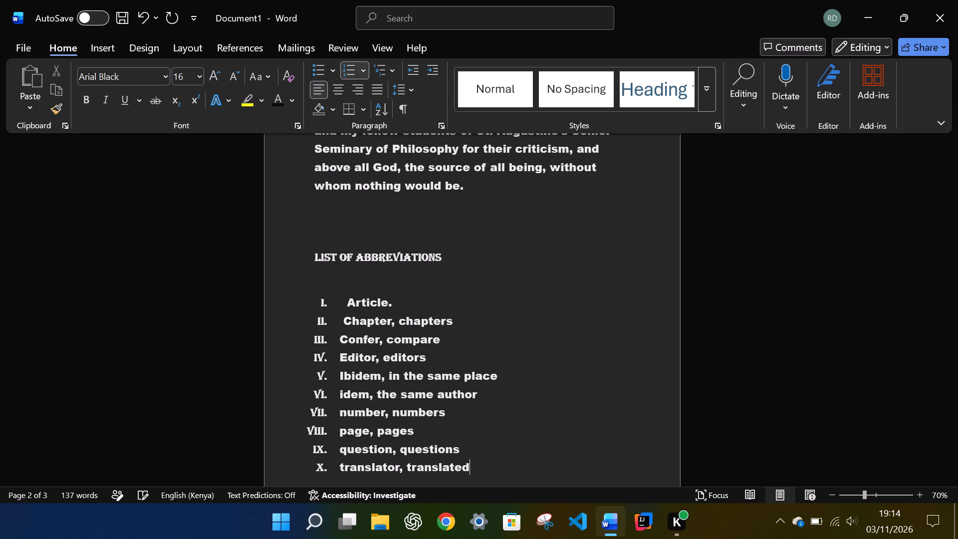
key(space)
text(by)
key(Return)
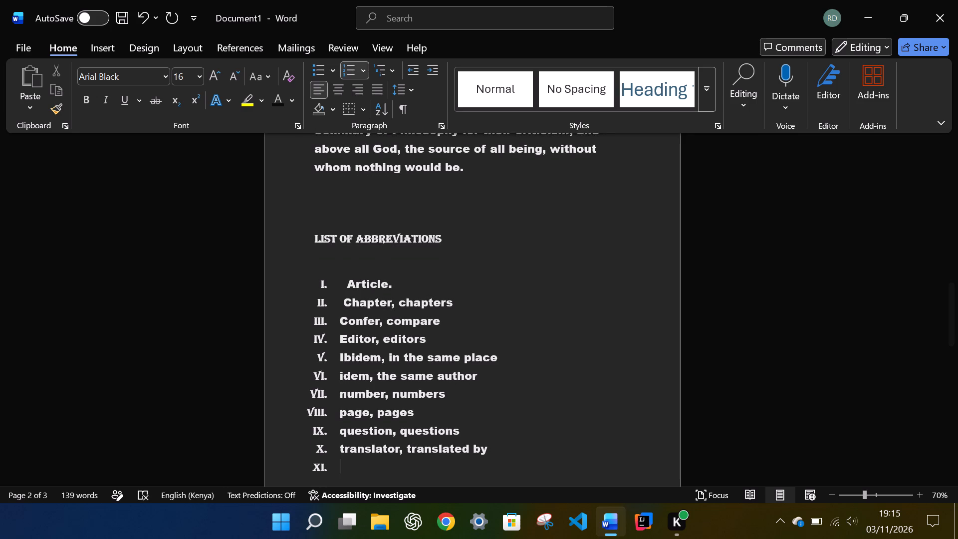
Enter "volume" as the eleventh item of the abbreviations list.
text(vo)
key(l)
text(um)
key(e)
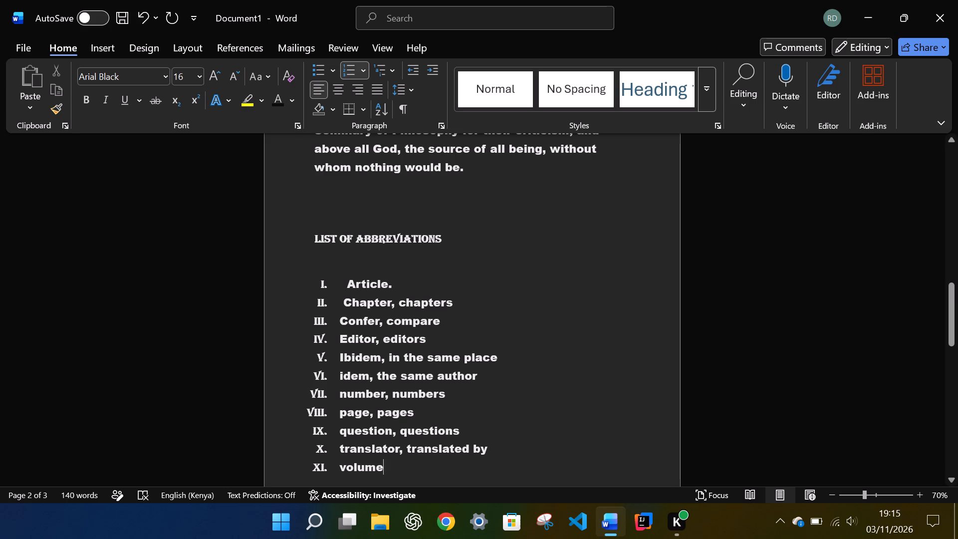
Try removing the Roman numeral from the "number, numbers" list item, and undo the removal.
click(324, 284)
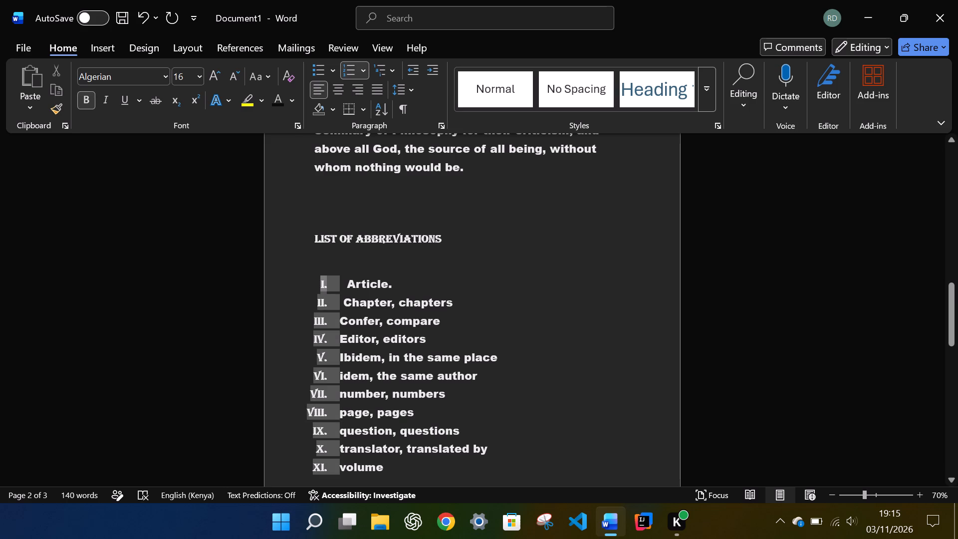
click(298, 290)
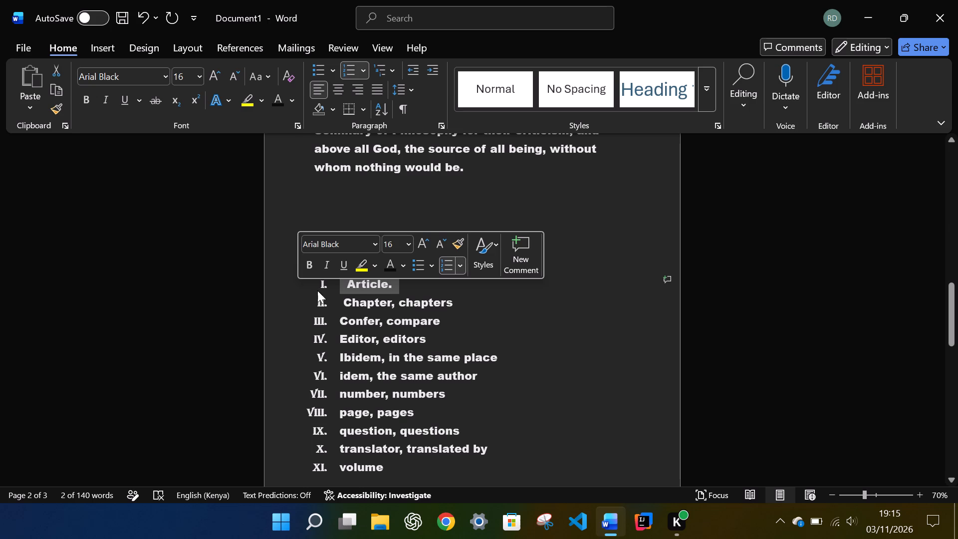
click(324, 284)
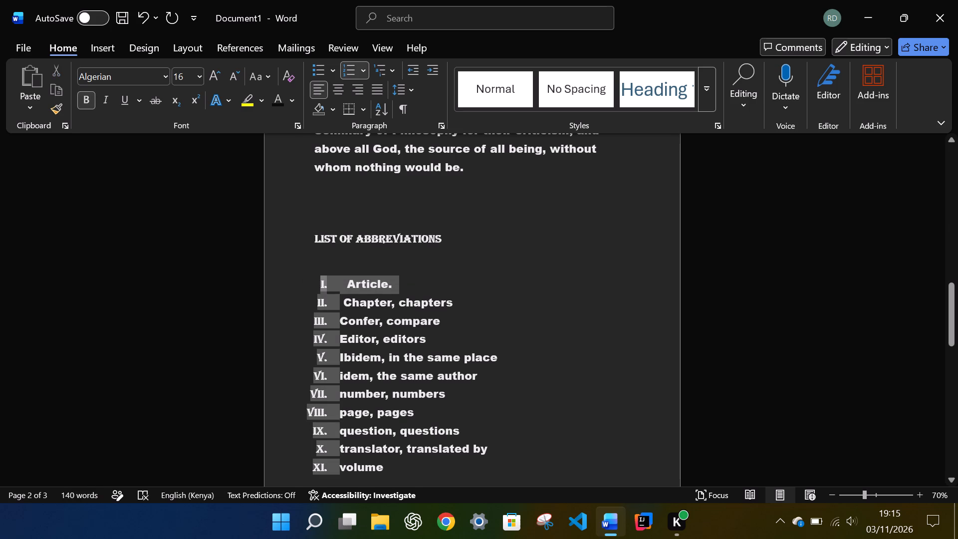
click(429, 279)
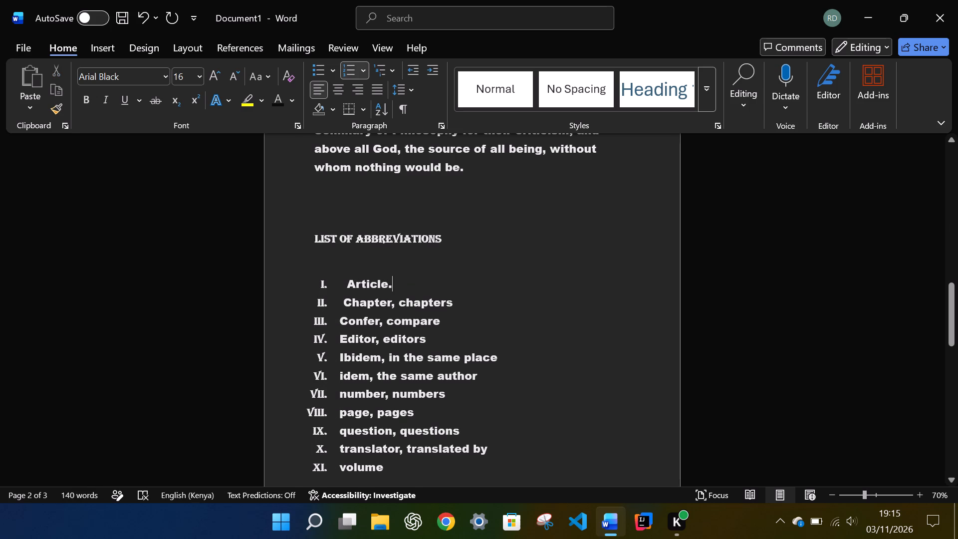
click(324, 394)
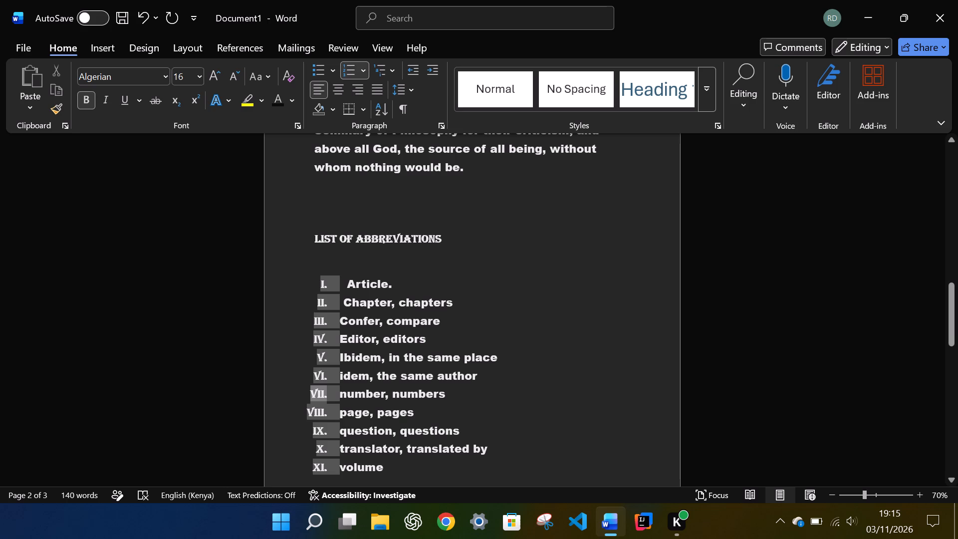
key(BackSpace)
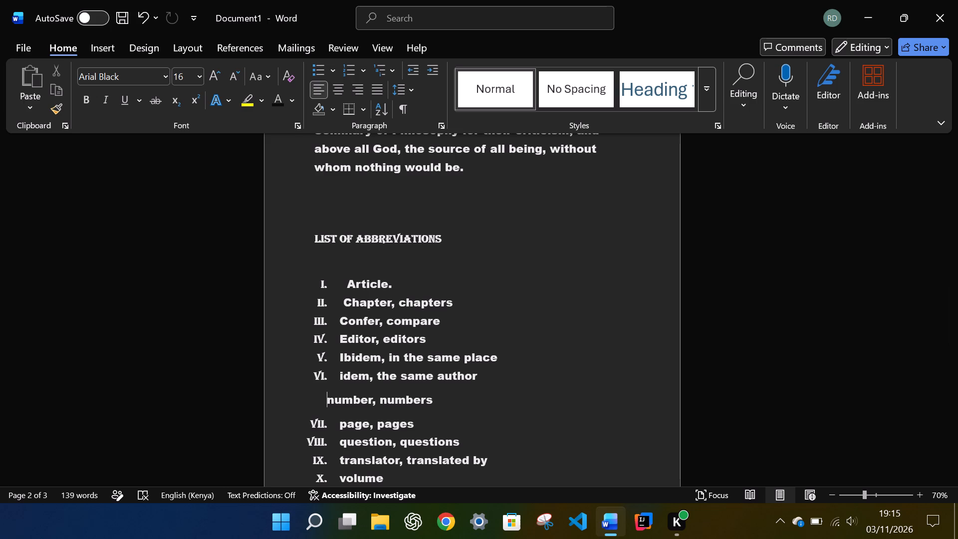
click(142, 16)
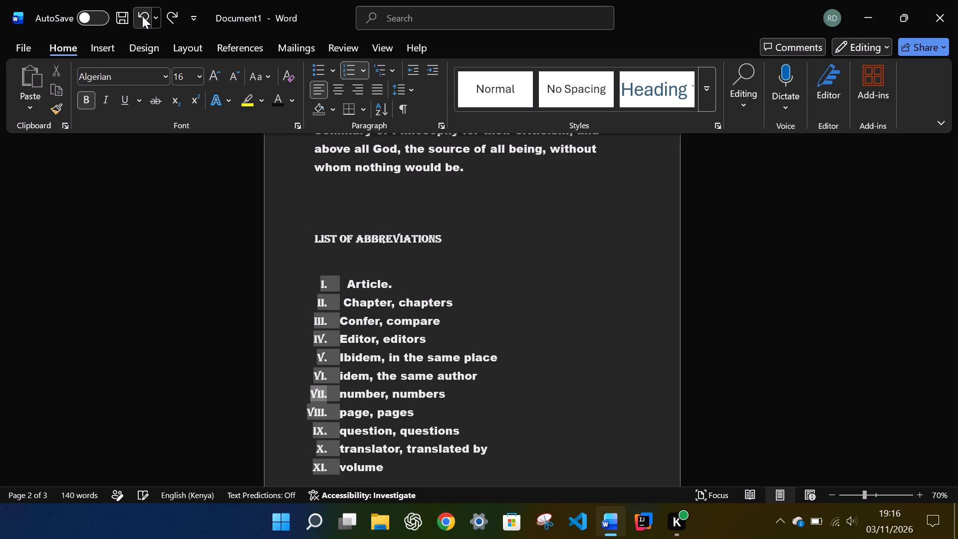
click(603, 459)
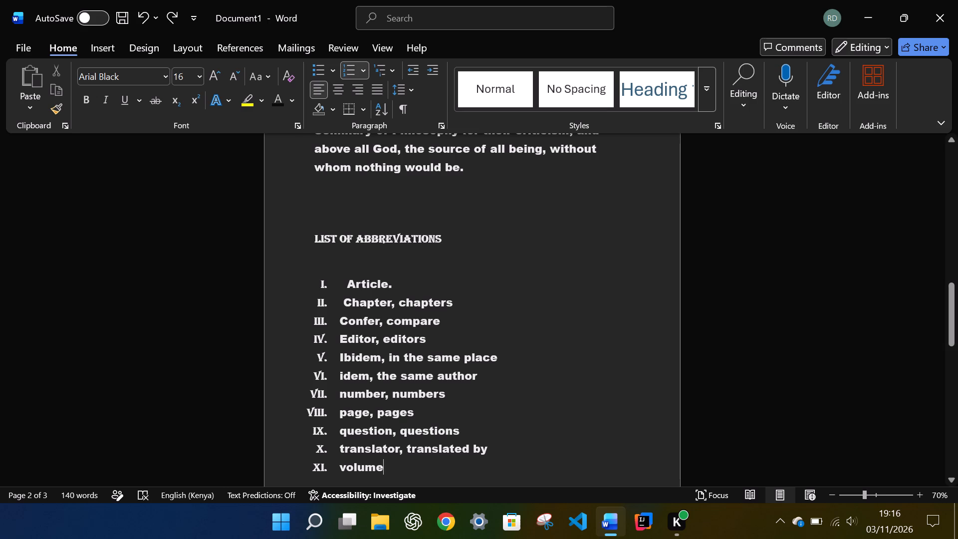
Colour the whole "LIST OF ABBREVIATIONS" heading with the orange theme colour.
click(951, 480)
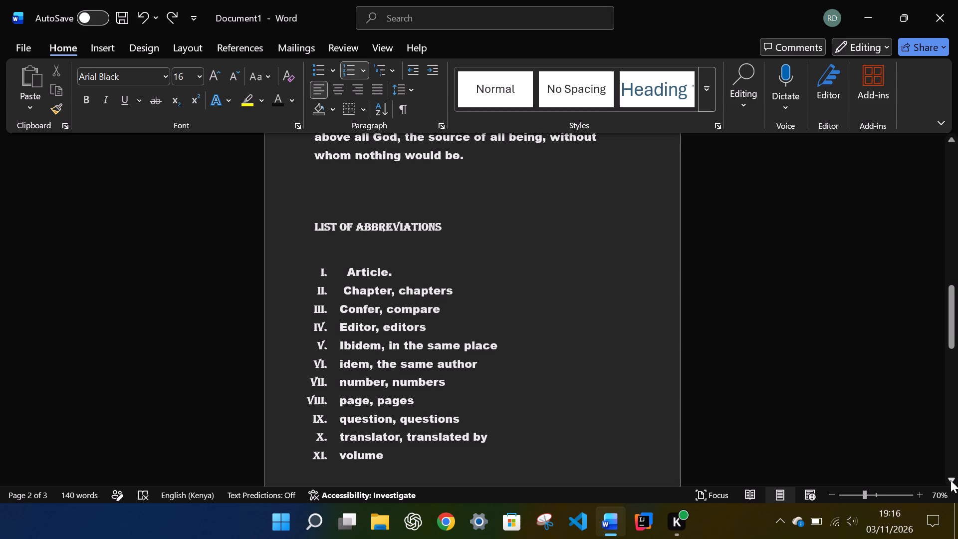
click(447, 228)
drag(447, 228, 340, 220)
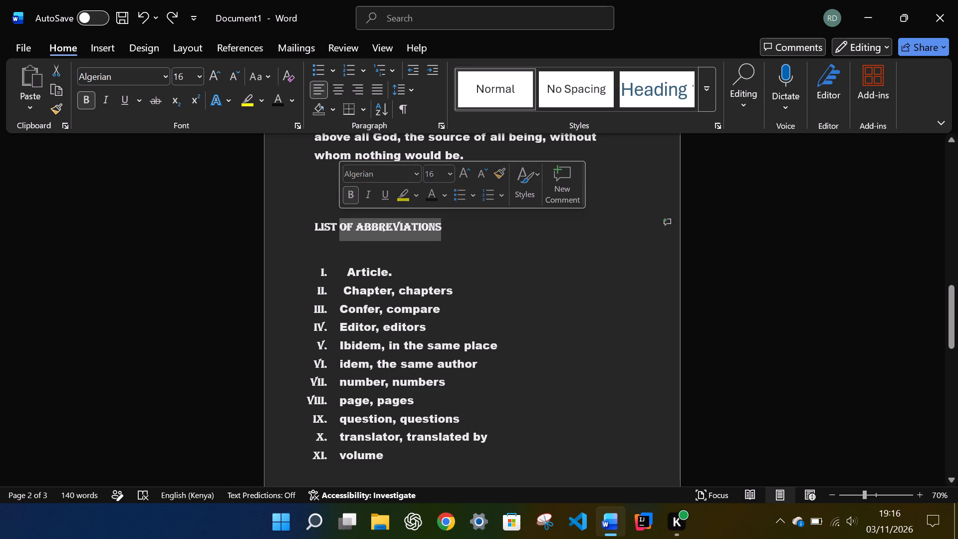
click(469, 250)
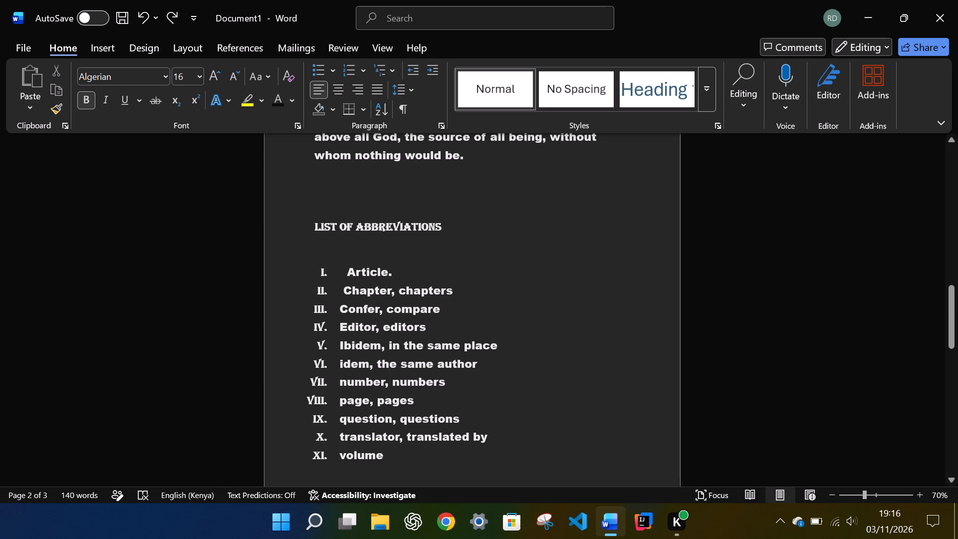
click(441, 225)
drag(441, 225, 432, 225)
drag(432, 225, 306, 224)
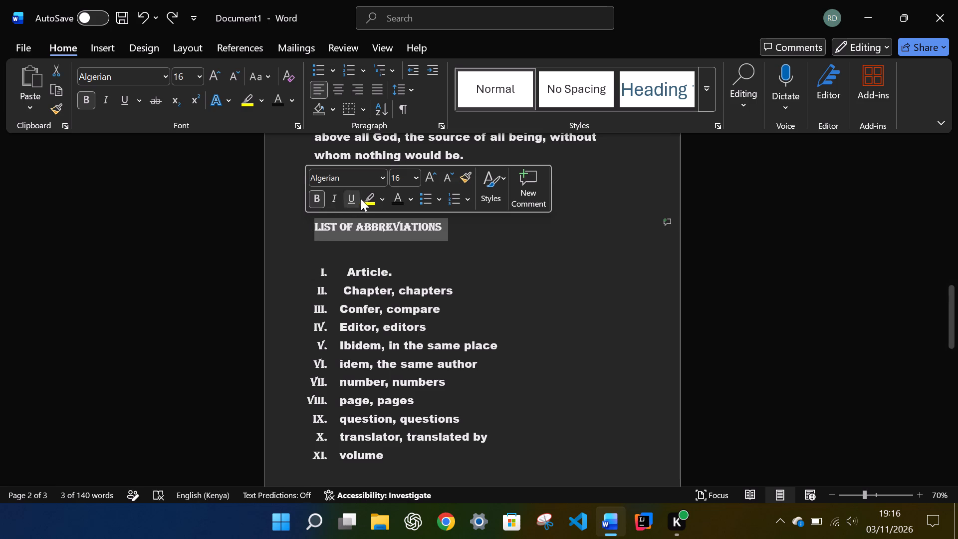
click(410, 199)
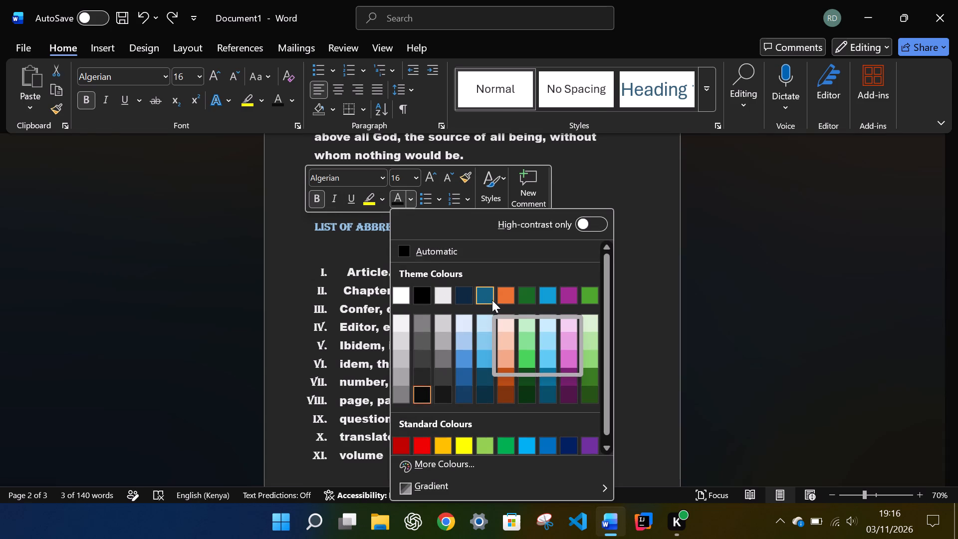
click(505, 298)
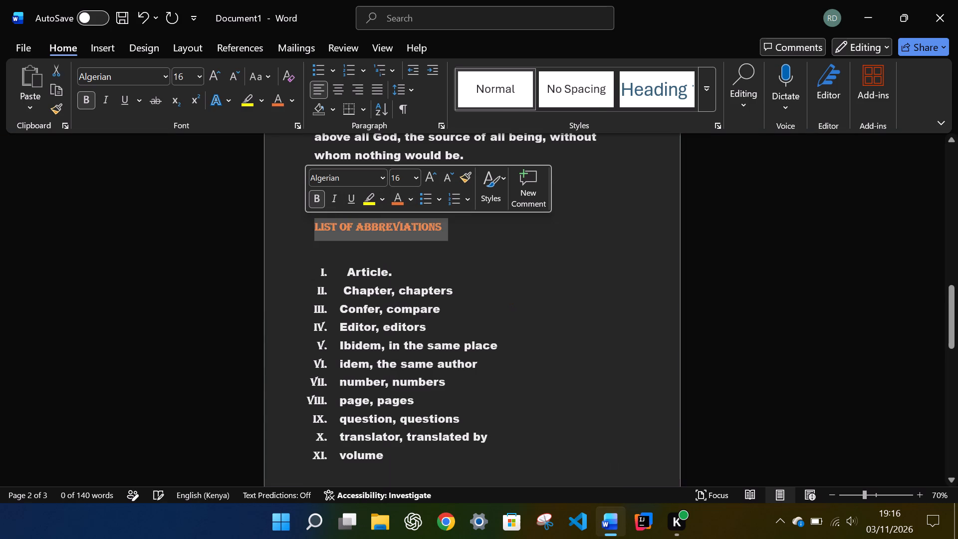
click(524, 296)
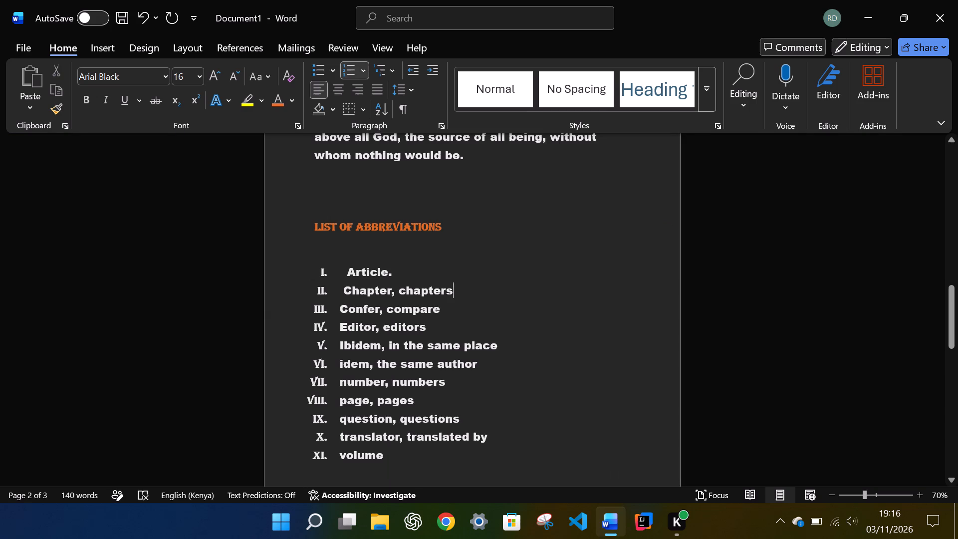
Apply the same orange font colour to the "ACKNOWLEDGEMENTS" heading.
triple_click(953, 141)
triple_click(953, 141)
triple_click(953, 141)
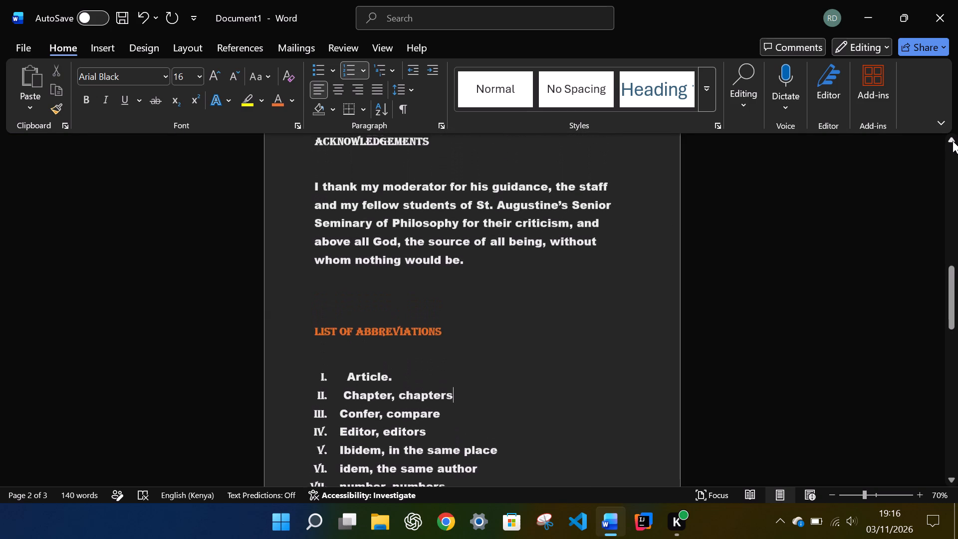
triple_click(953, 141)
triple_click(953, 141)
click(953, 141)
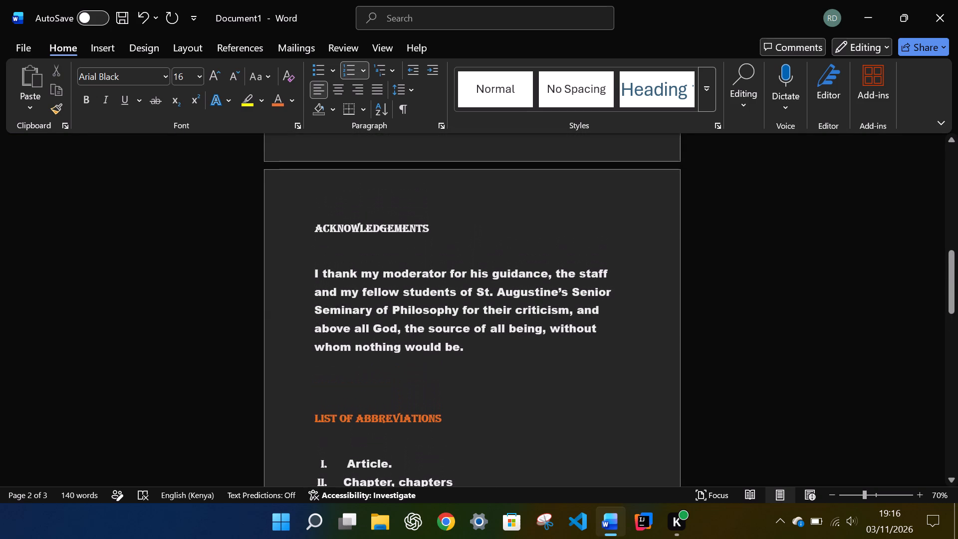
click(433, 228)
drag(433, 228, 350, 228)
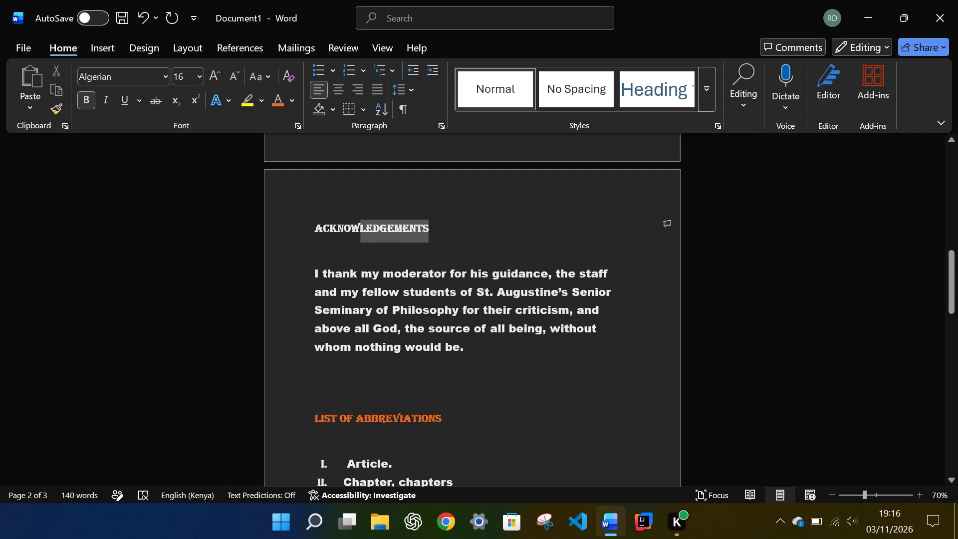
drag(350, 228, 314, 229)
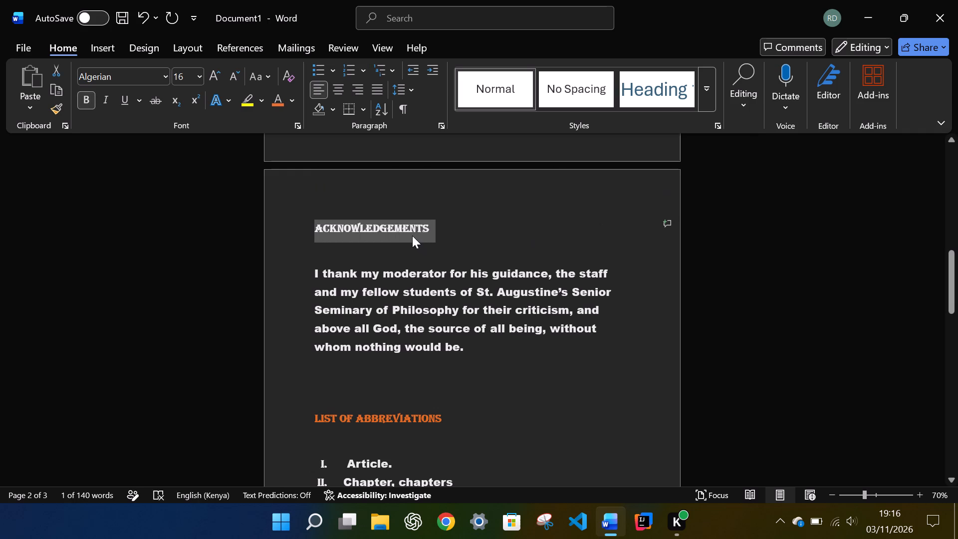
click(280, 104)
click(548, 226)
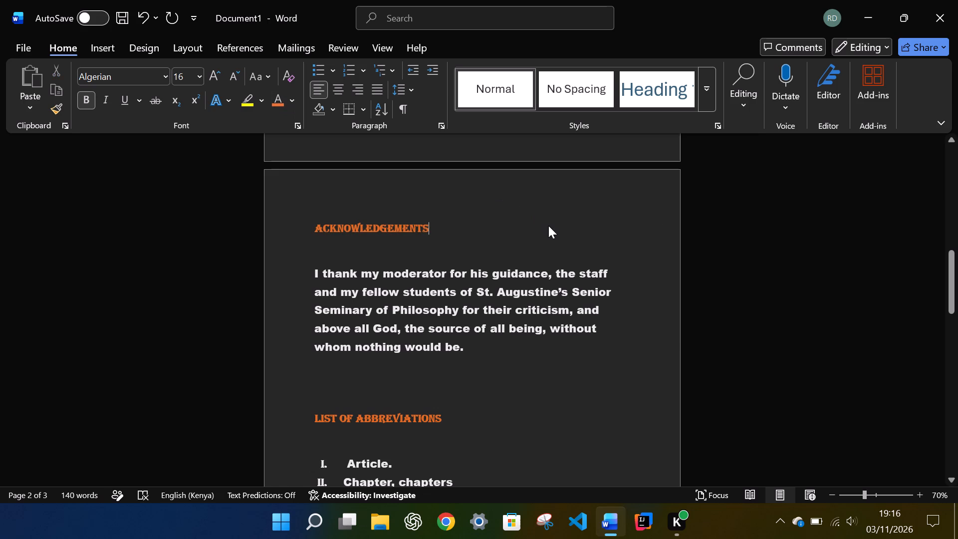
Enter the heading "TABLE OF CONTENTS" at the top of page 3 and start a new paragraph two lines below it.
click(954, 480)
triple_click(954, 480)
triple_click(954, 480)
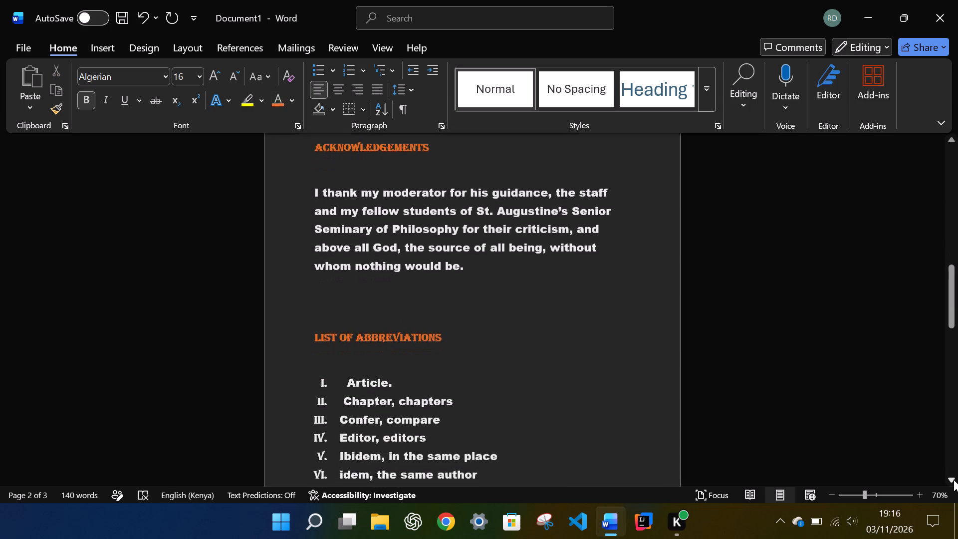
triple_click(954, 480)
triple_click(954, 480)
triple_click(954, 480)
triple_click(954, 480)
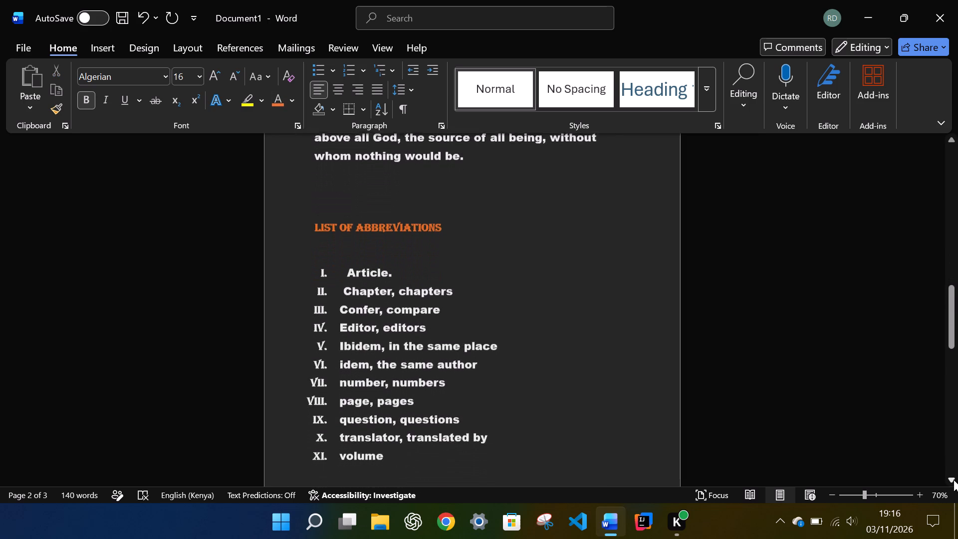
triple_click(954, 480)
triple_click(954, 480)
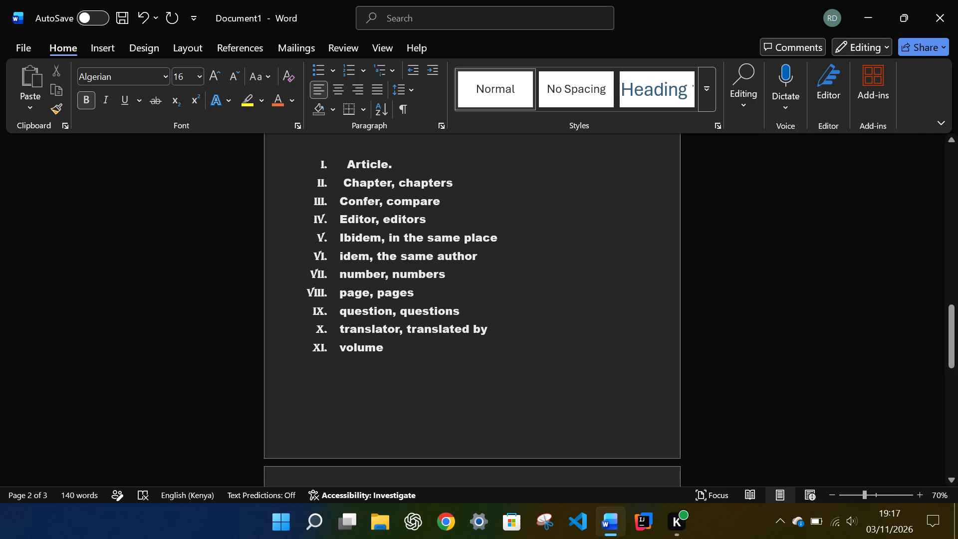
triple_click(950, 481)
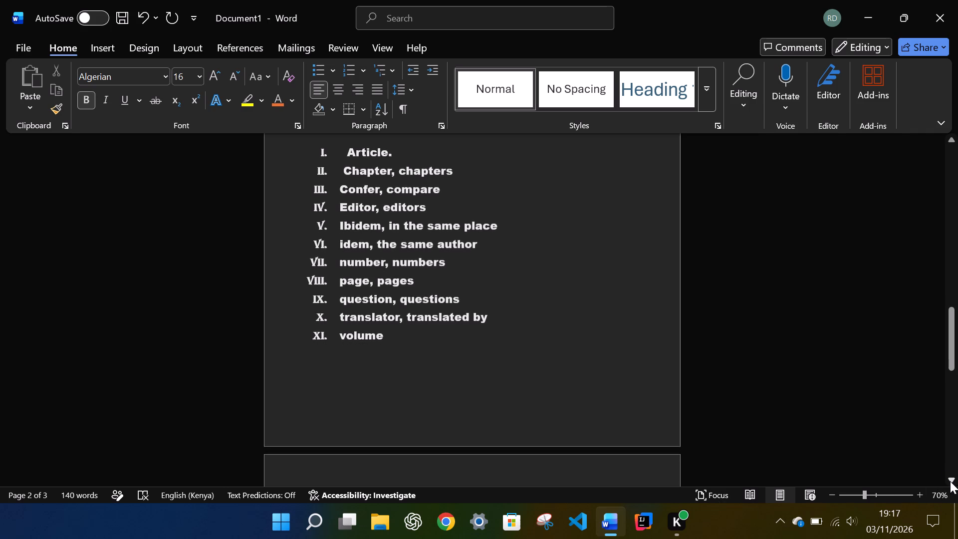
triple_click(950, 481)
triple_click(950, 481)
triple_click(950, 481)
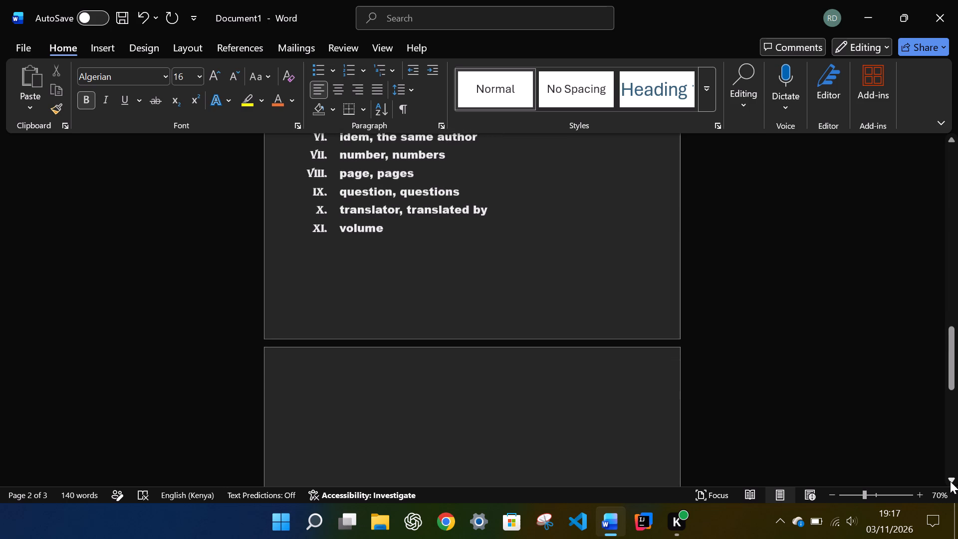
click(376, 355)
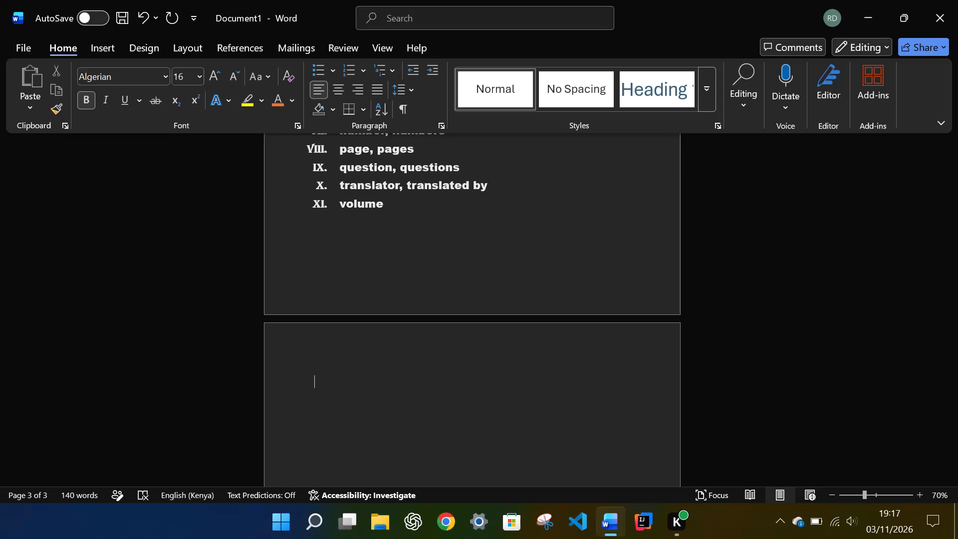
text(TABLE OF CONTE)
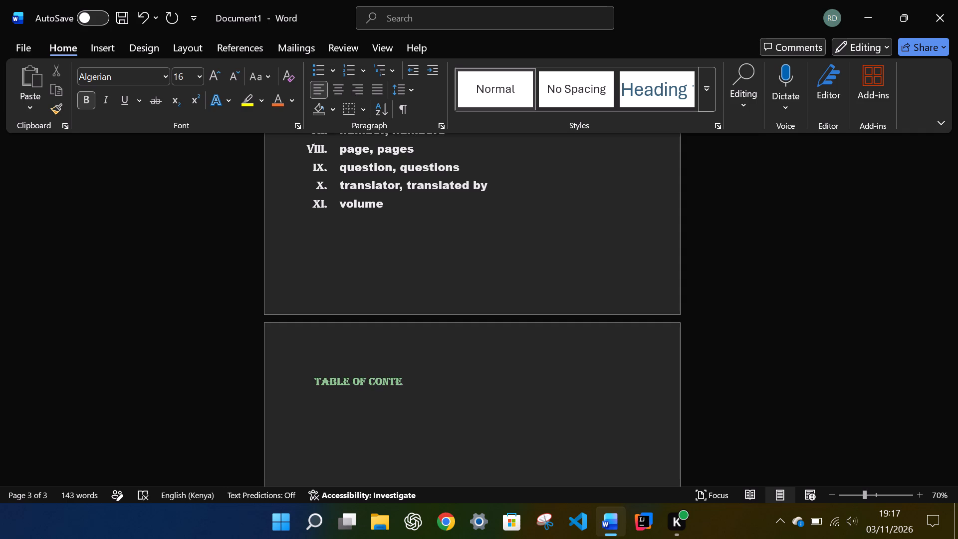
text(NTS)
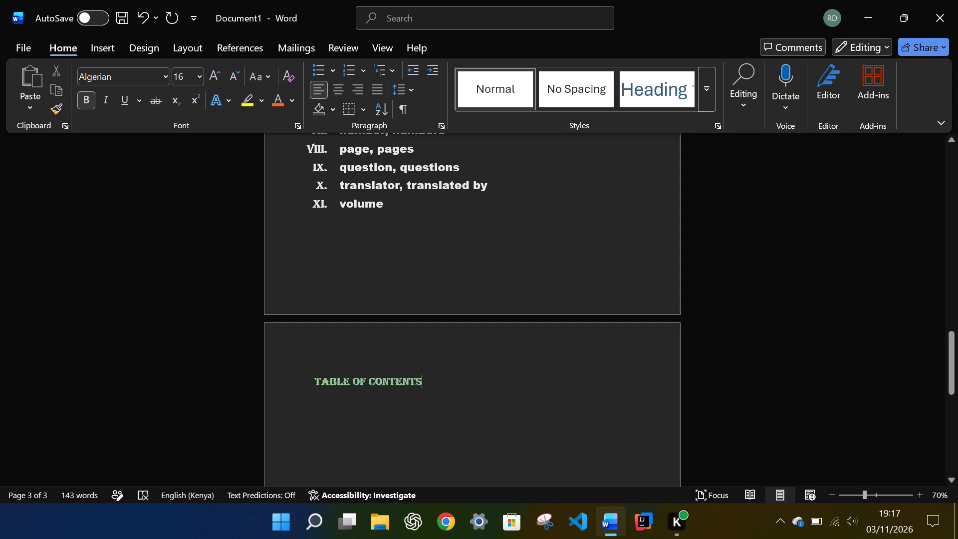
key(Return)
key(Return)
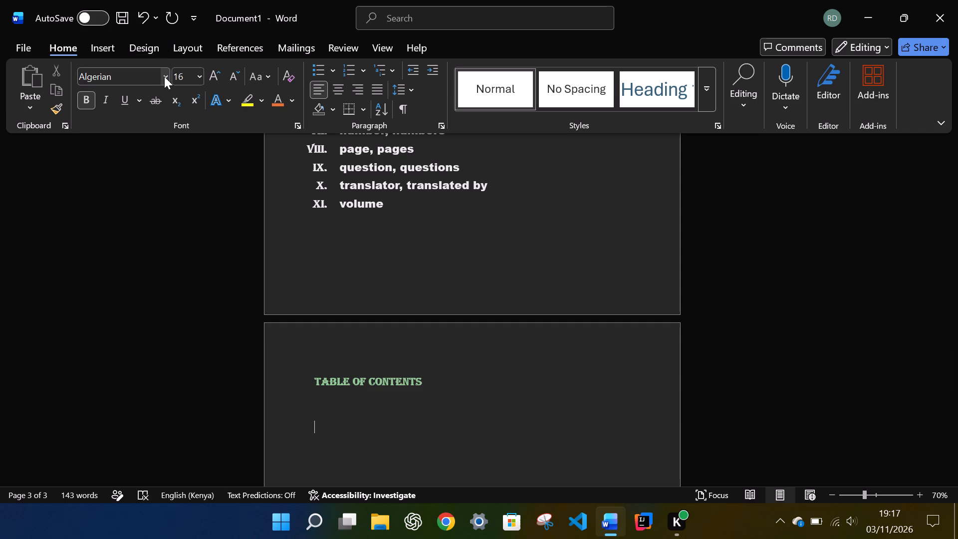
Enter "GENERAL INTRODUCTION" below the TABLE OF CONTENTS heading in black, non-bold Arial Black.
click(291, 102)
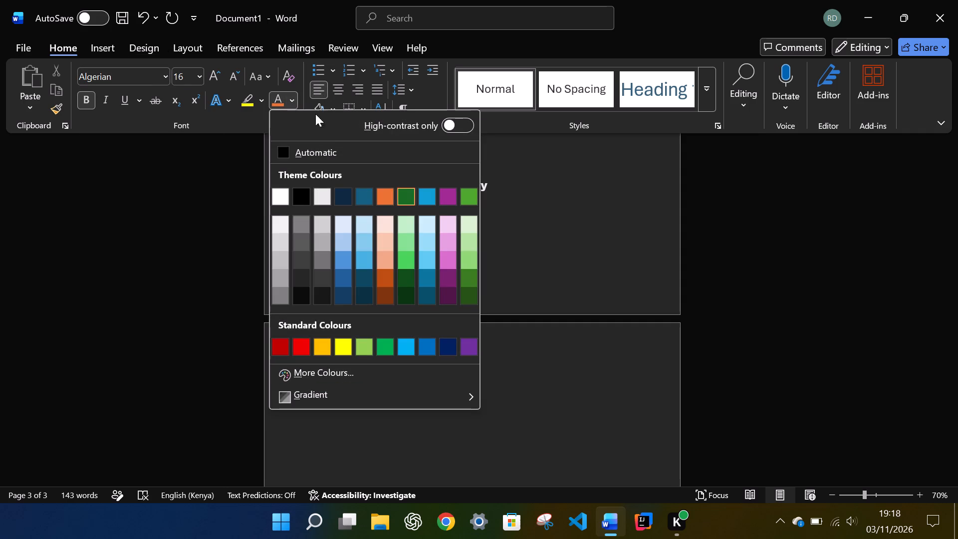
click(299, 191)
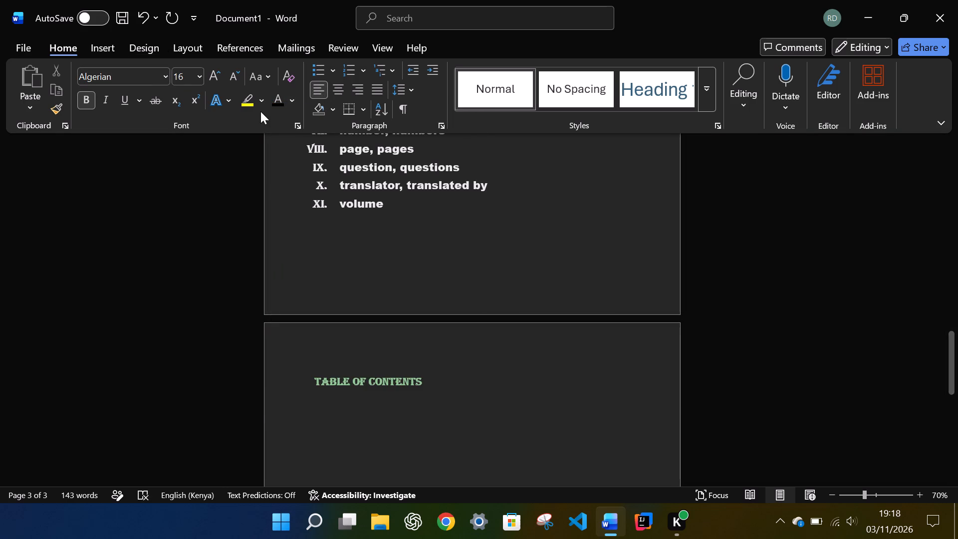
click(165, 81)
click(130, 191)
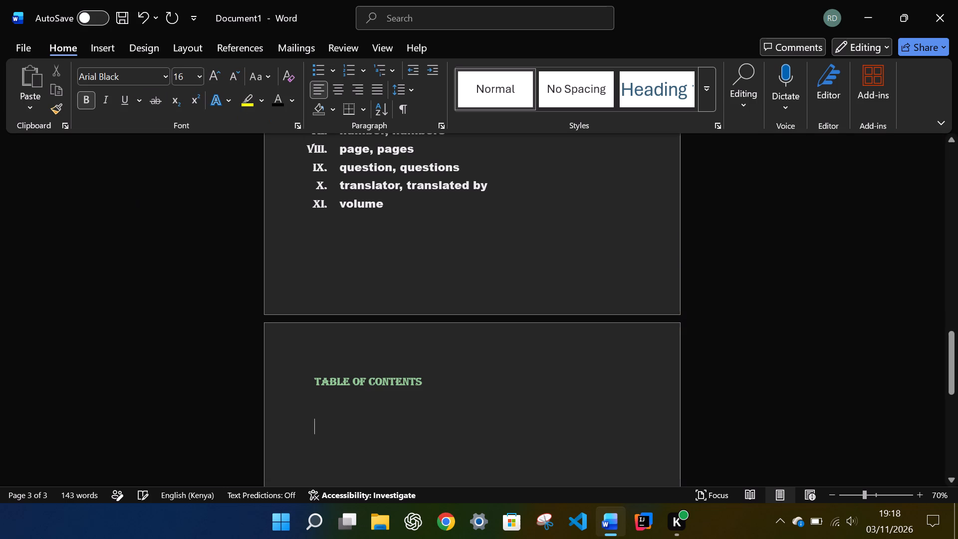
click(87, 106)
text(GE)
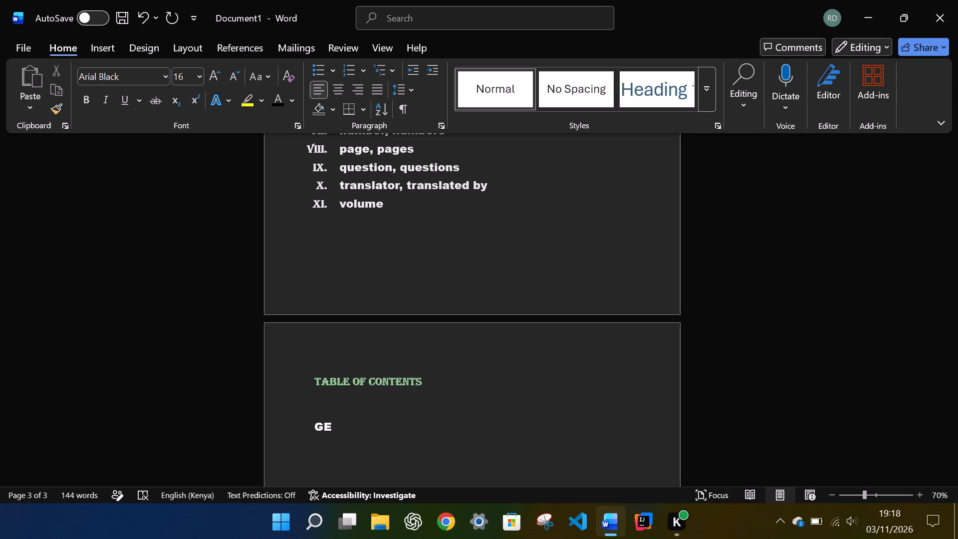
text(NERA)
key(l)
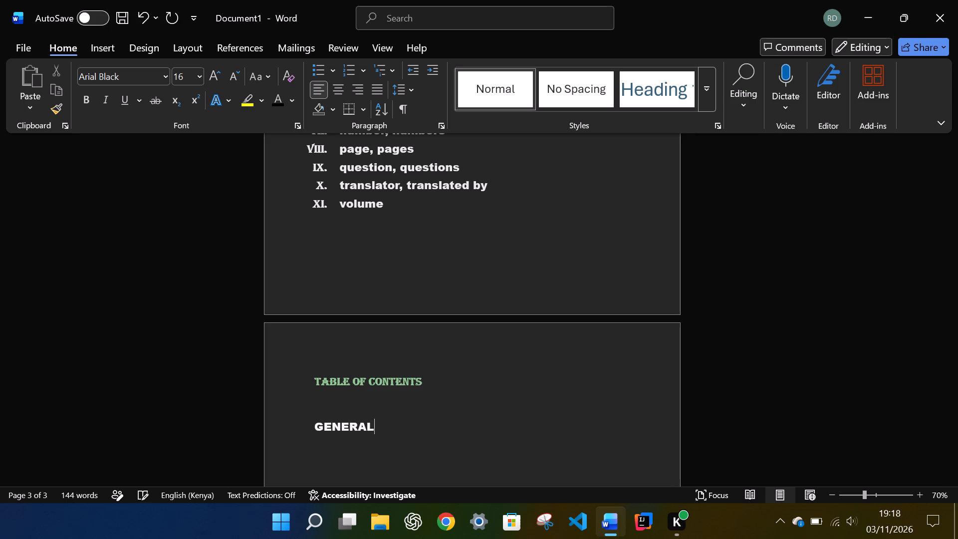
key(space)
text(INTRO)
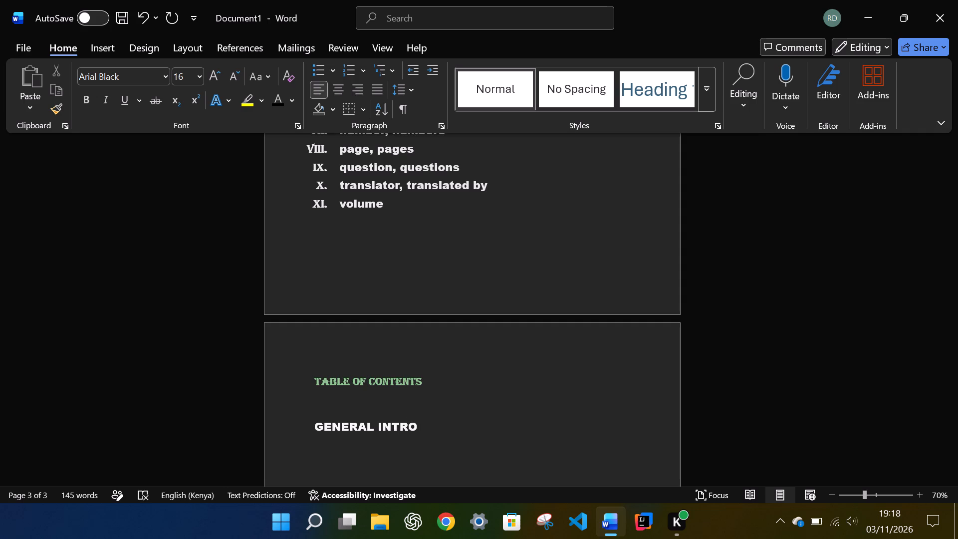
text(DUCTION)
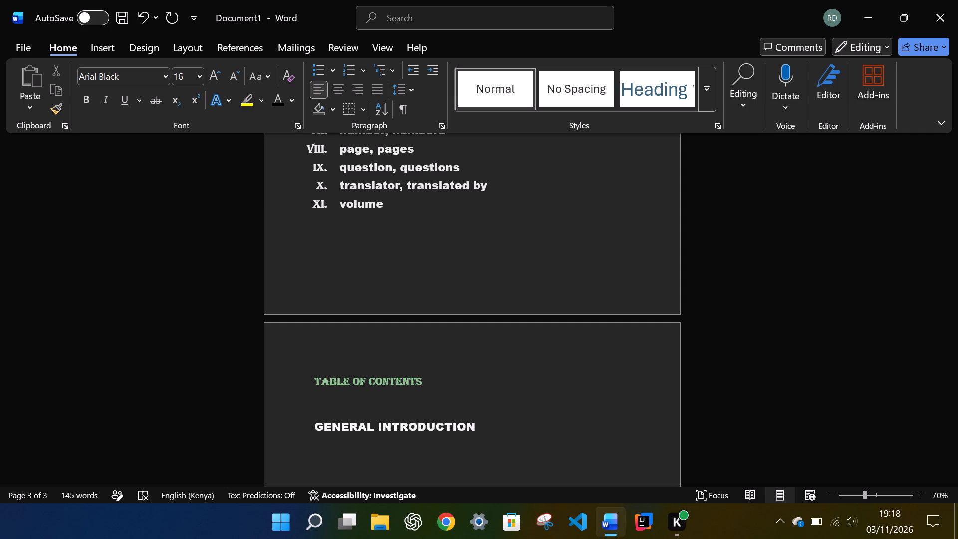
Add the page number 1 after "GENERAL INTRODUCTION", separated by two spaces.
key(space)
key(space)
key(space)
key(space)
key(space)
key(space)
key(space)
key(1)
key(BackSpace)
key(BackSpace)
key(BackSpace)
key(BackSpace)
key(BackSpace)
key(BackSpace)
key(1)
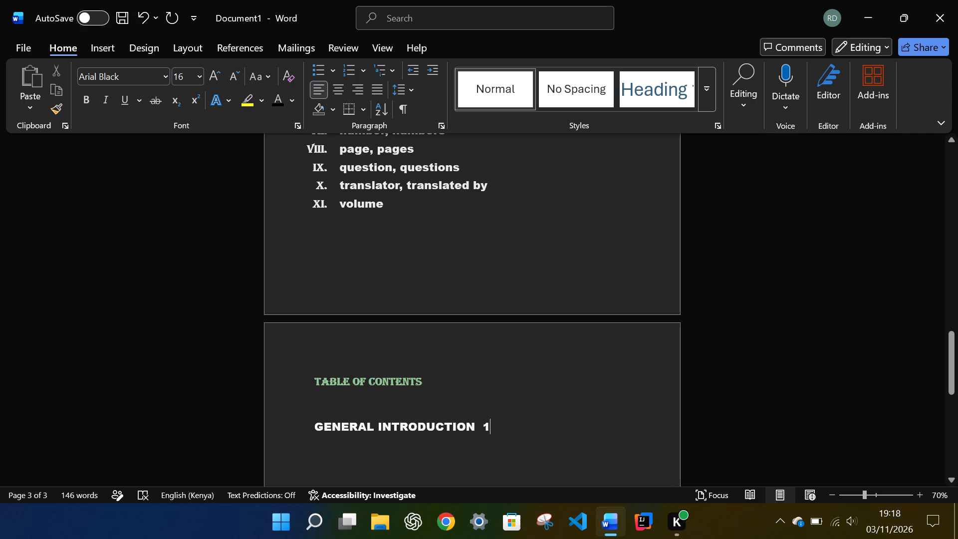
Colour the whole "GENERAL INTRODUCTION 1" line with the standard dark red font colour.
click(493, 430)
drag(485, 430, 385, 419)
click(499, 441)
drag(490, 420, 340, 423)
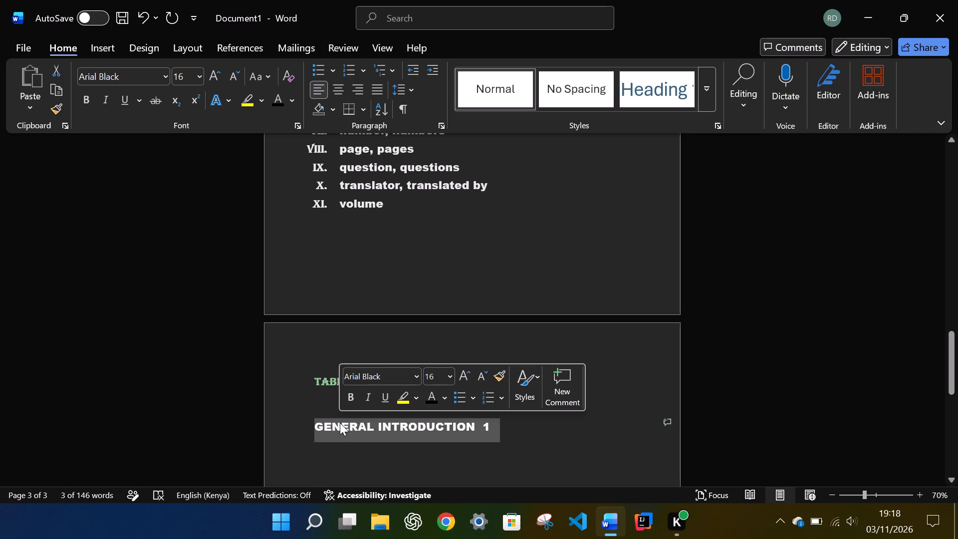
click(444, 398)
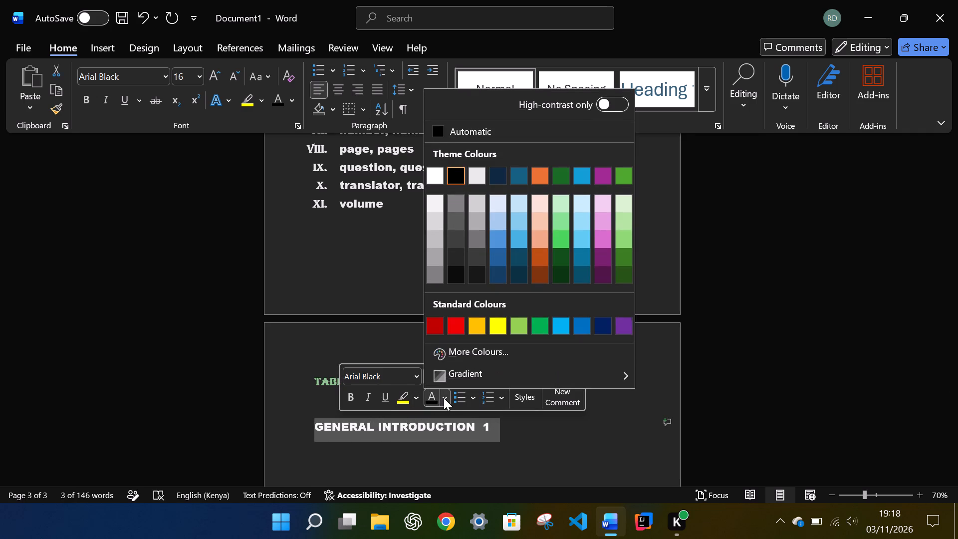
click(435, 326)
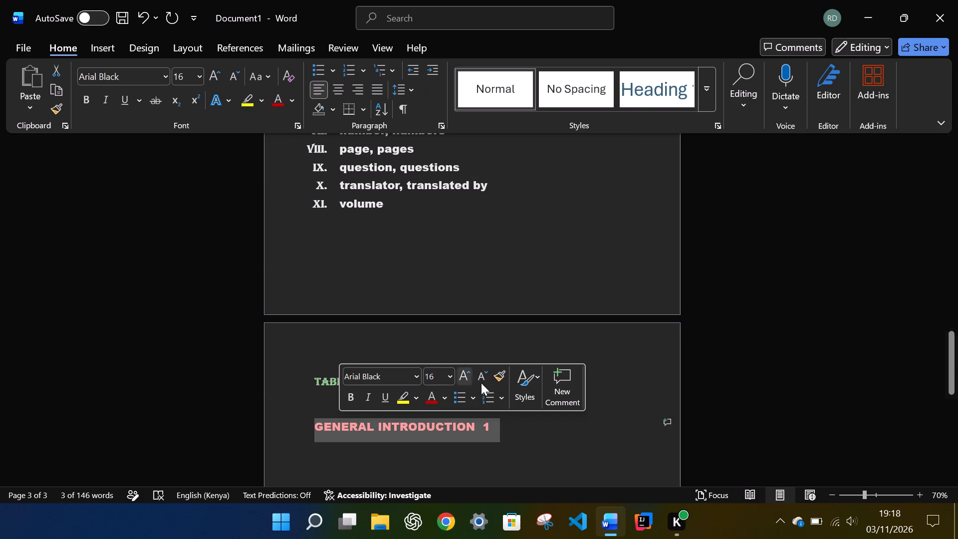
Delete the leading blank space on the empty line below "GENERAL INTRODUCTION 1".
click(536, 458)
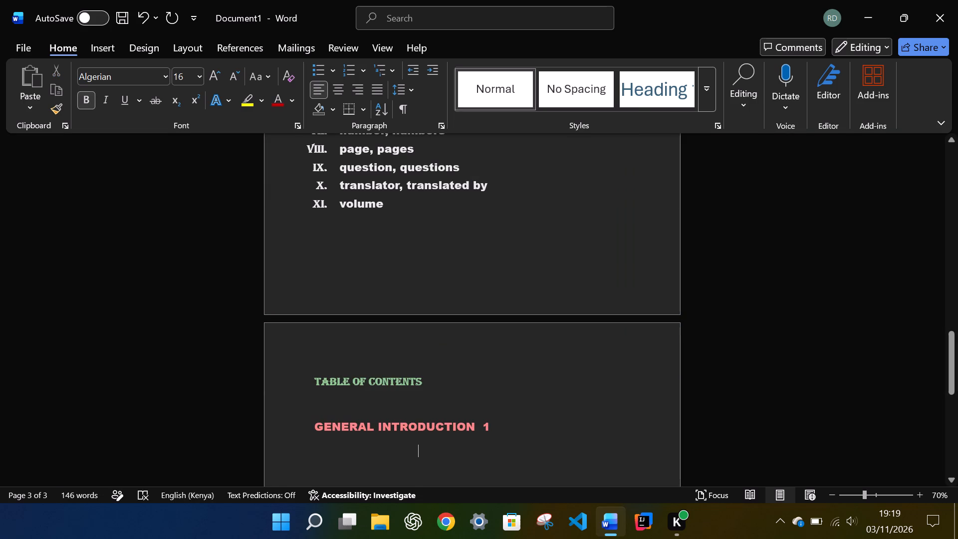
key(BackSpace)
key(BackSpace)
key(BackSpace)
key(BackSpace)
key(BackSpace)
key(BackSpace)
key(BackSpace)
key(BackSpace)
key(BackSpace)
key(BackSpace)
key(BackSpace)
key(BackSpace)
key(BackSpace)
key(BackSpace)
key(BackSpace)
key(BackSpace)
key(BackSpace)
key(BackSpace)
key(BackSpace)
key(BackSpace)
key(BackSpace)
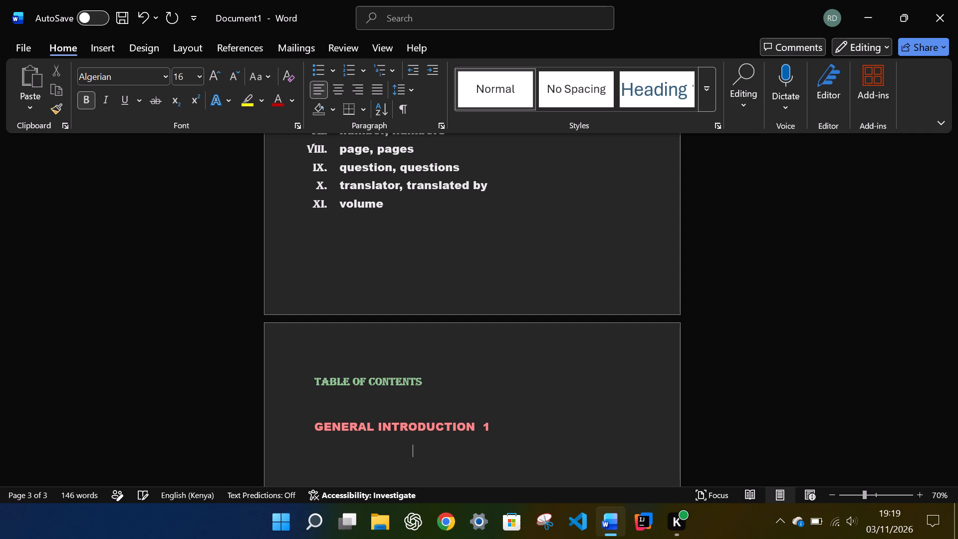
key(BackSpace)
key(BackSpace)
key(BackSpace)
key(BackSpace)
key(BackSpace)
key(BackSpace)
key(BackSpace)
key(BackSpace)
key(BackSpace)
key(BackSpace)
key(BackSpace)
key(BackSpace)
key(BackSpace)
key(BackSpace)
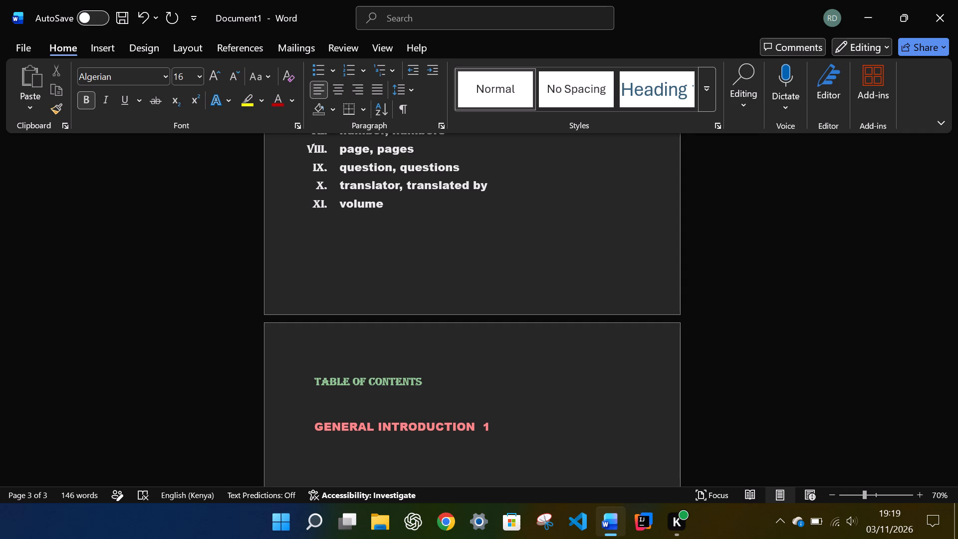
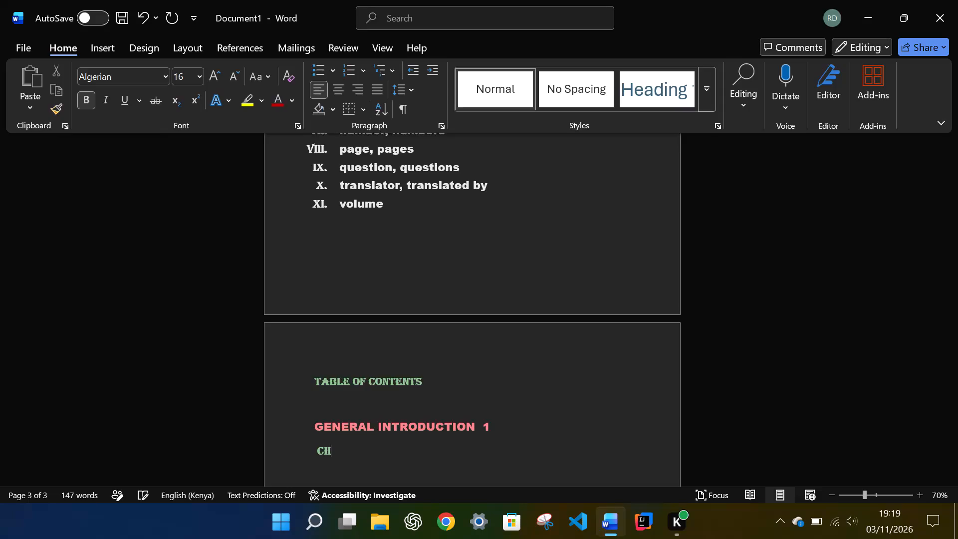
Complete the word "CHAPTER" on the line below "GENERAL INTRODUCTION 1" in the table of contents.
text(PTER)
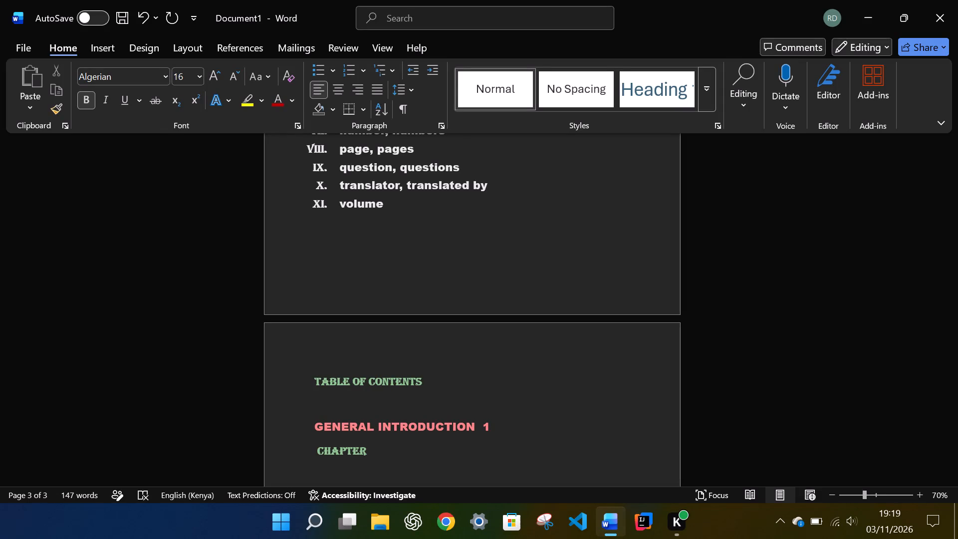
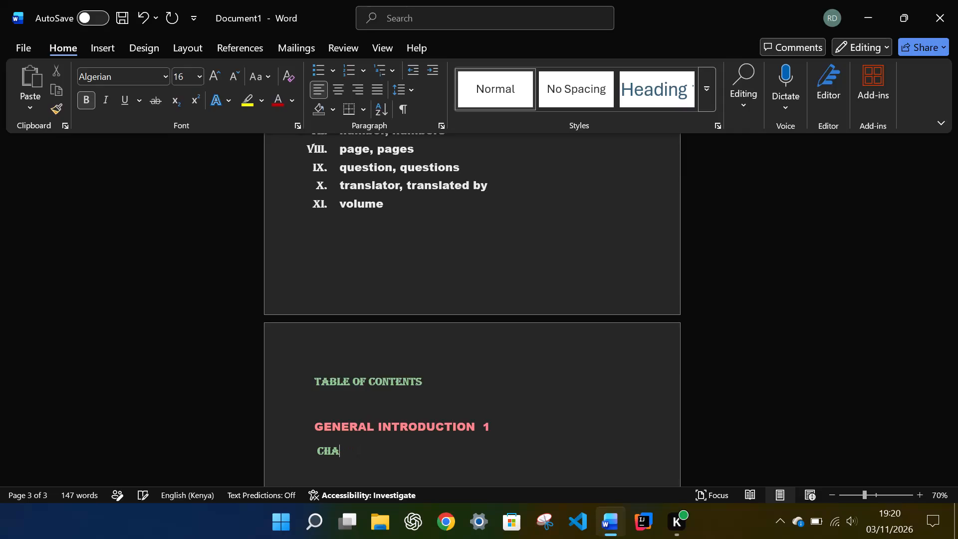
Delete the partial word "CHA" from the line below "GENERAL INTRODUCTION 1" in the table of contents.
key(BackSpace)
key(BackSpace)
key(BackSpace)
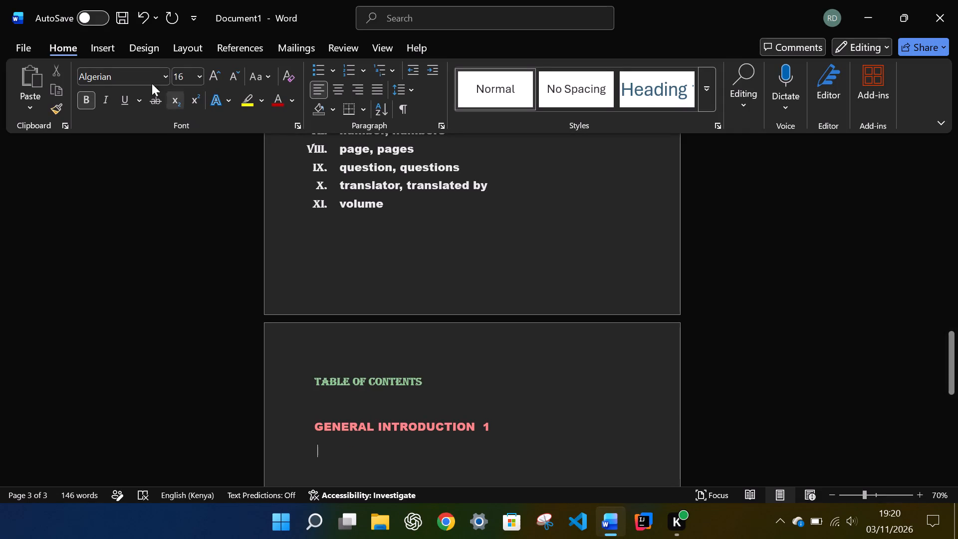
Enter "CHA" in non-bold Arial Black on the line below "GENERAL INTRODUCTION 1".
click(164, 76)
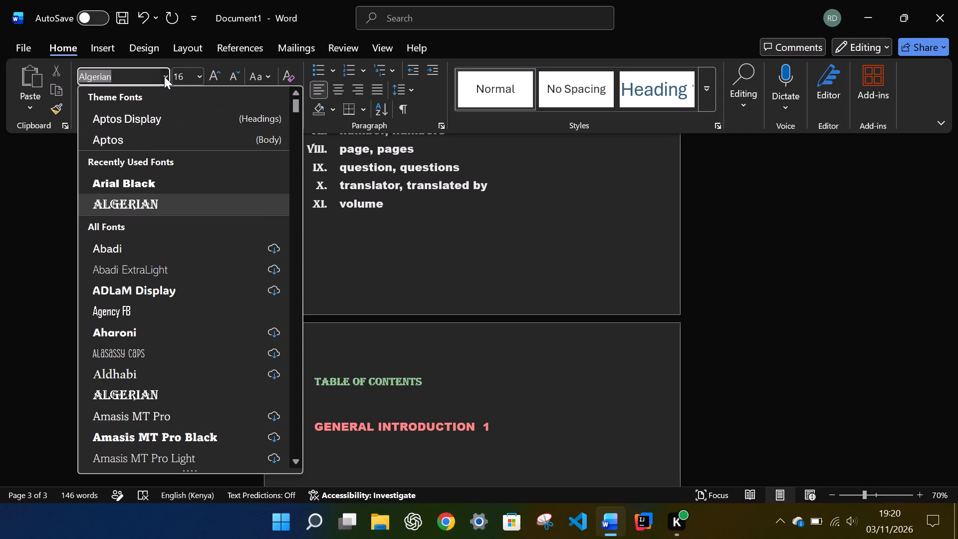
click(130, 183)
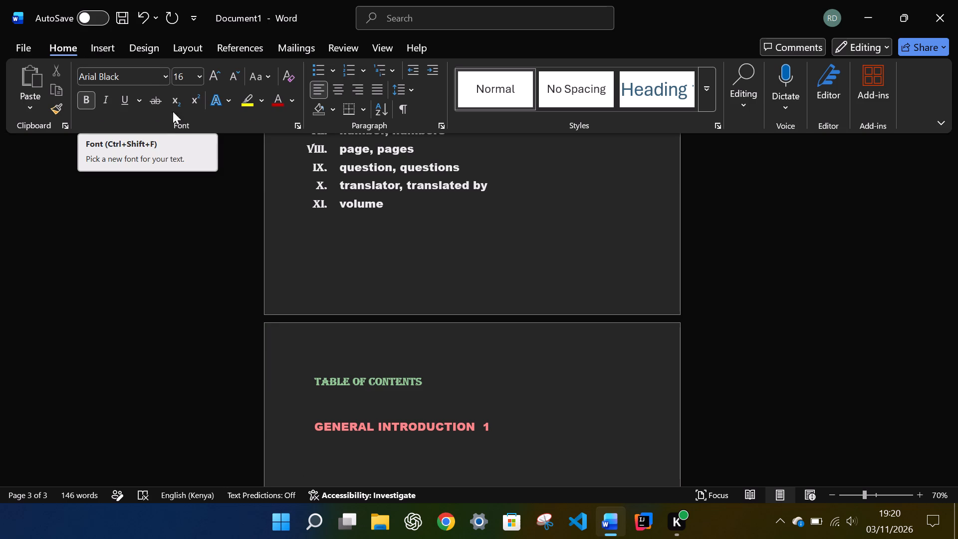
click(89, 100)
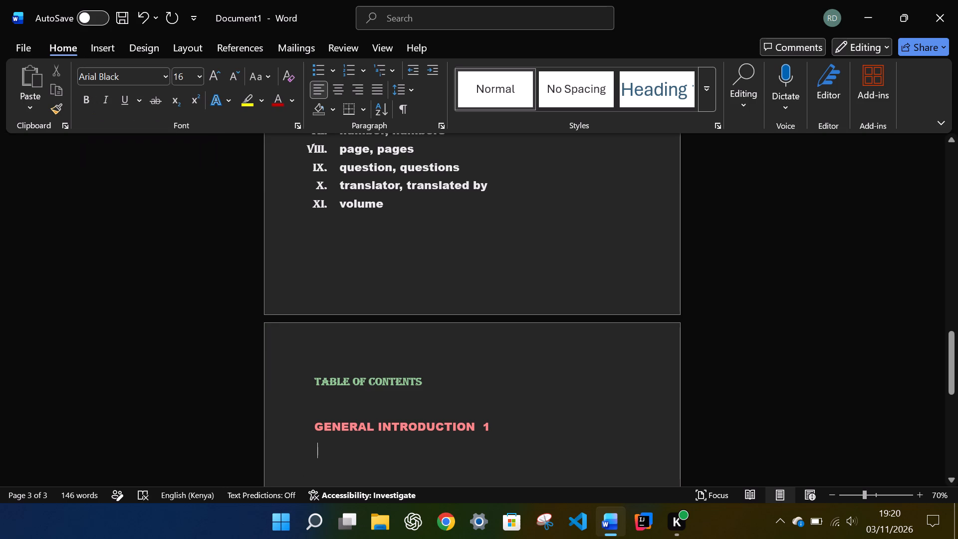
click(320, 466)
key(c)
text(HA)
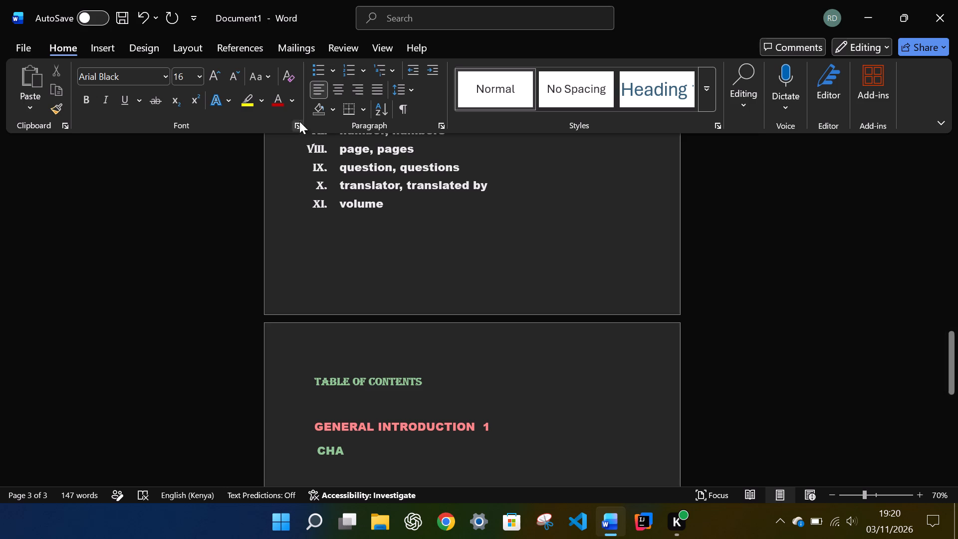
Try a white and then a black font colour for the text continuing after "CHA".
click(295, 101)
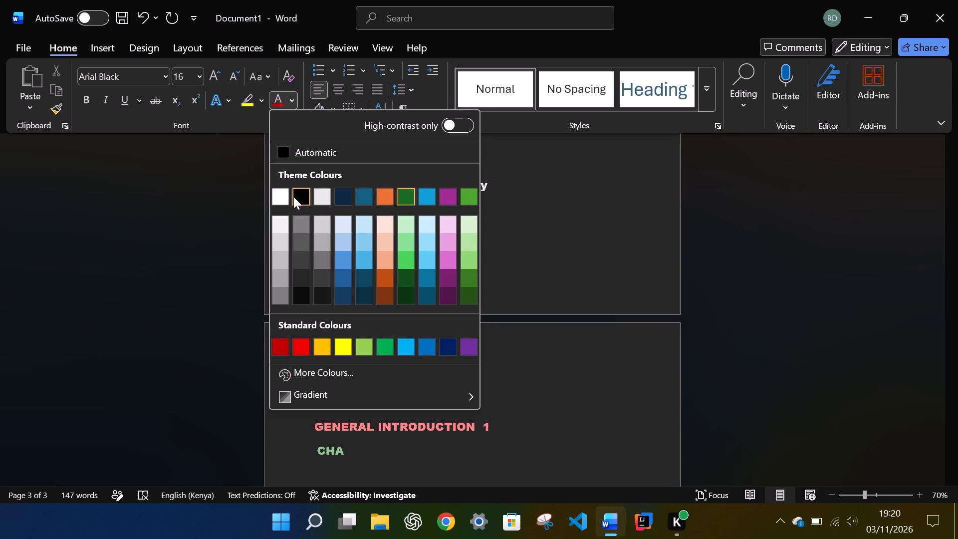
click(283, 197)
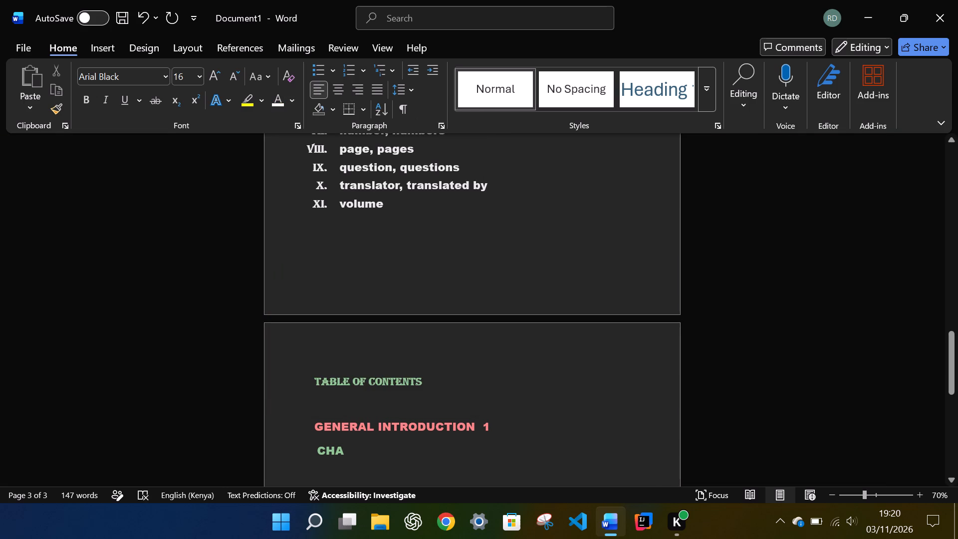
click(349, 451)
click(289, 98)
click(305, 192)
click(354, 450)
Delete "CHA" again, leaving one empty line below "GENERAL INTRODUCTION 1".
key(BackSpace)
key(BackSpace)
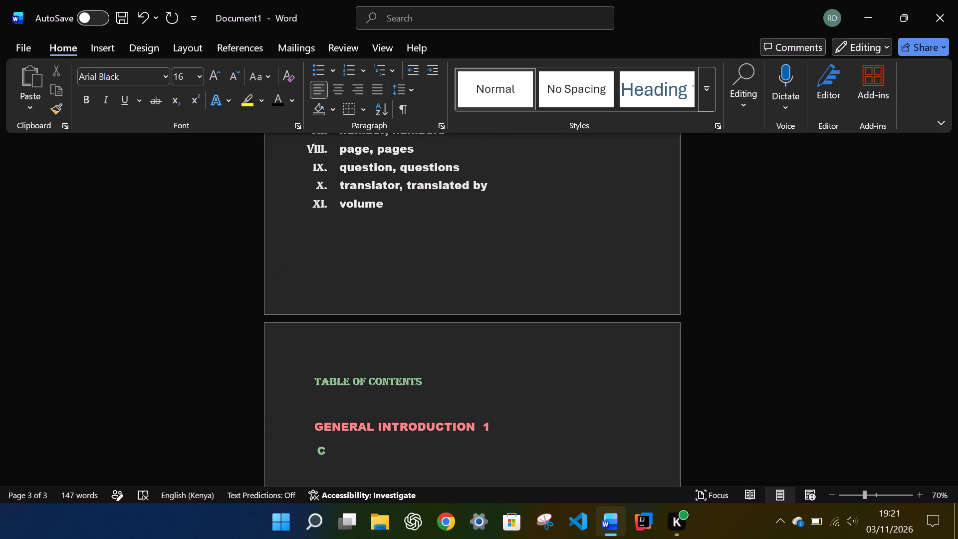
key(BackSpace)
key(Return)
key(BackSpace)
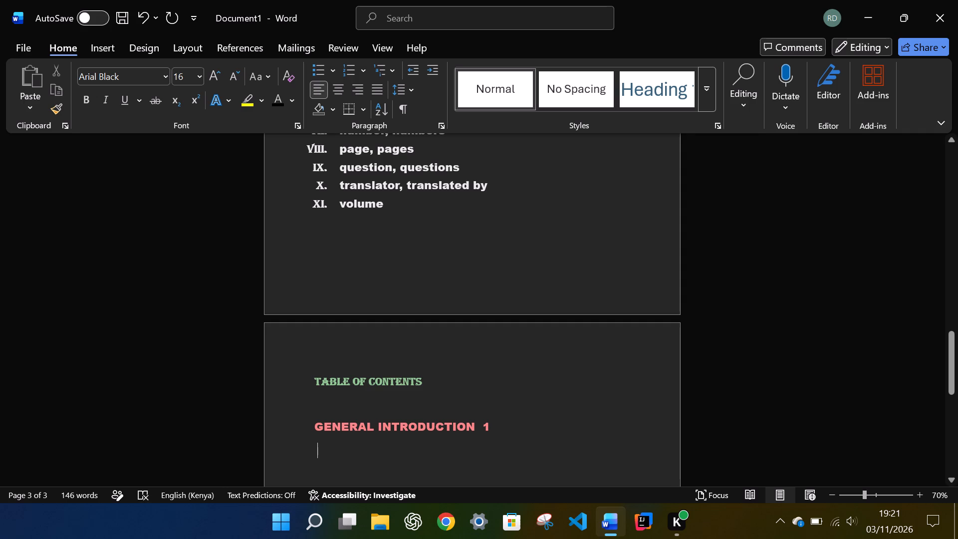
Change the font of the "GENERAL INTRODUCTION 1" entry to Algerian.
click(491, 425)
drag(491, 425, 377, 429)
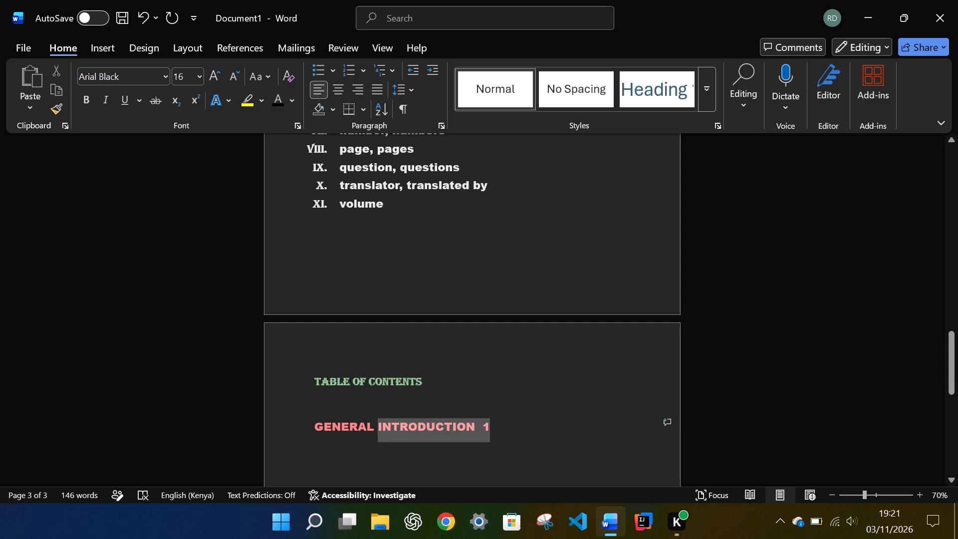
drag(377, 429, 328, 427)
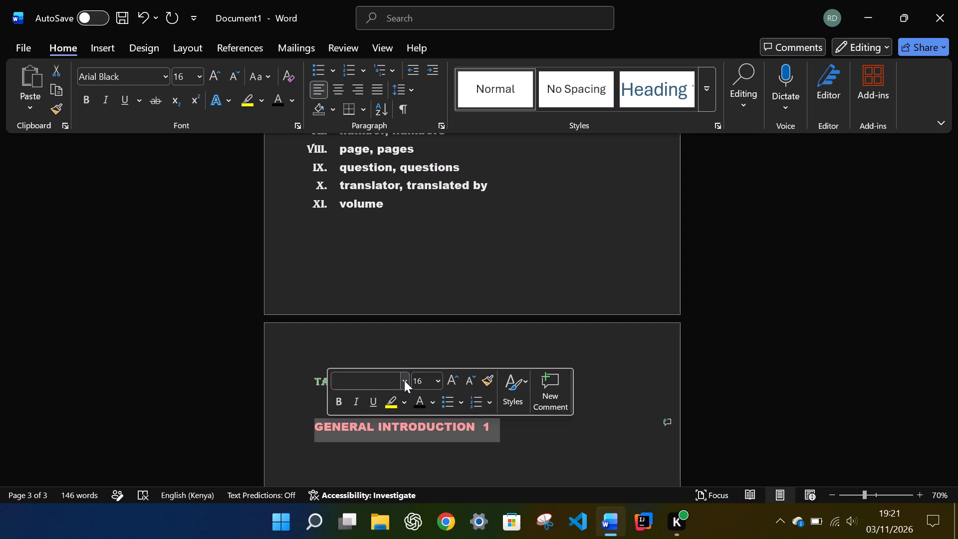
click(404, 380)
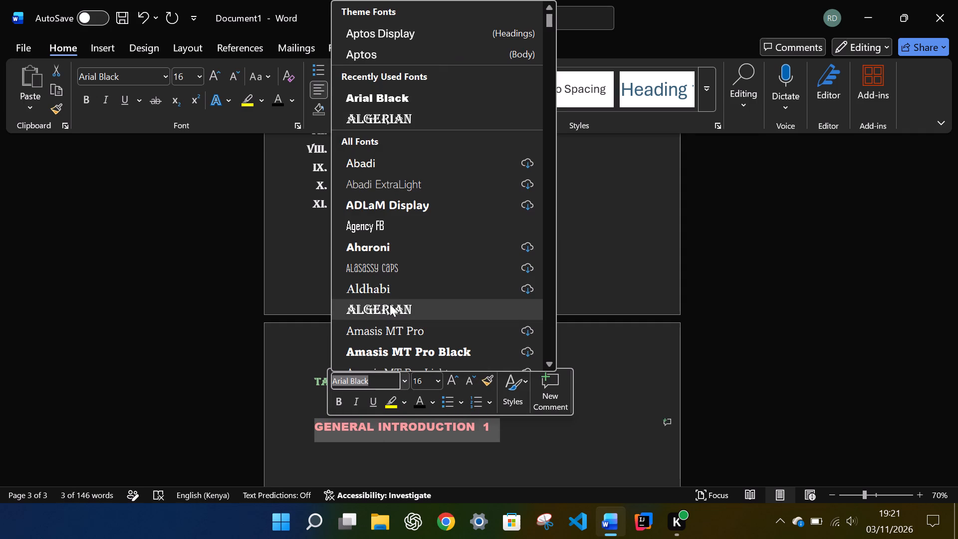
click(384, 120)
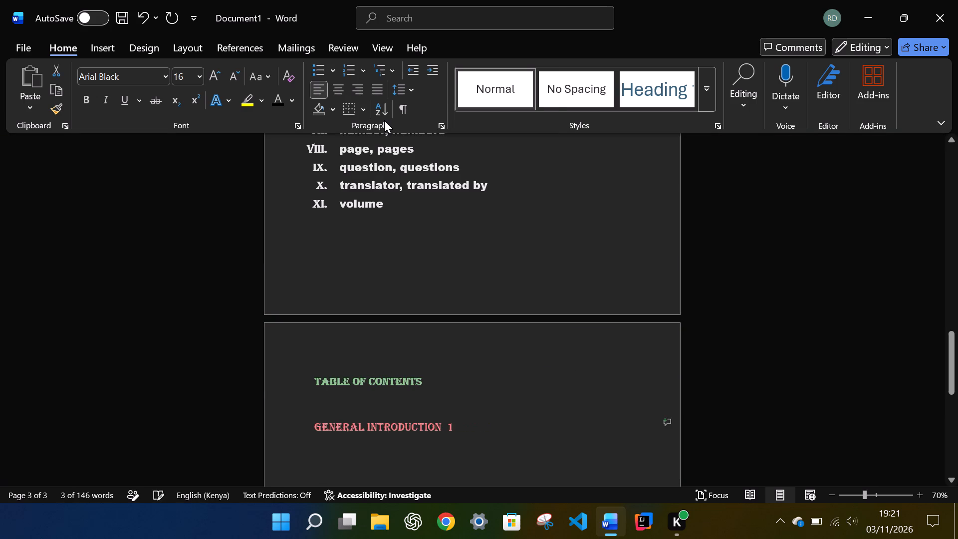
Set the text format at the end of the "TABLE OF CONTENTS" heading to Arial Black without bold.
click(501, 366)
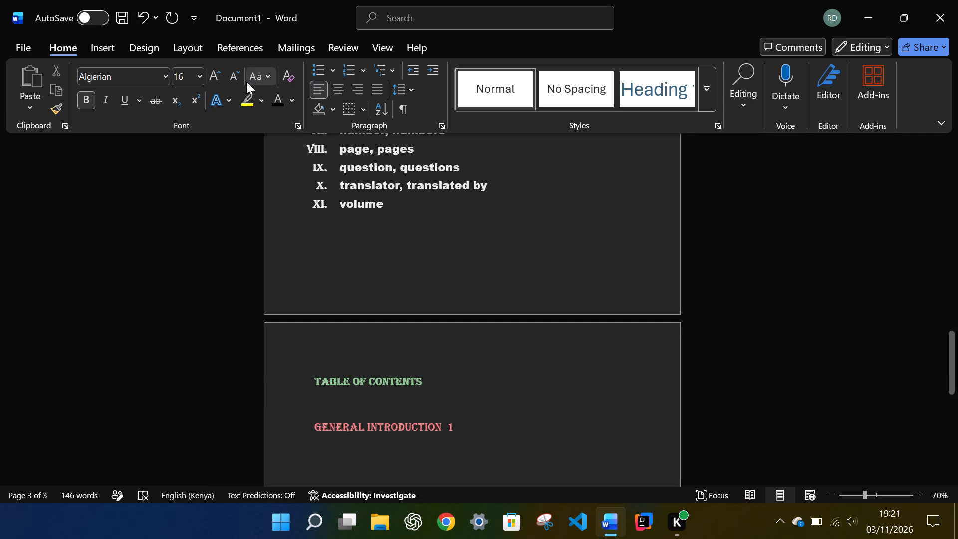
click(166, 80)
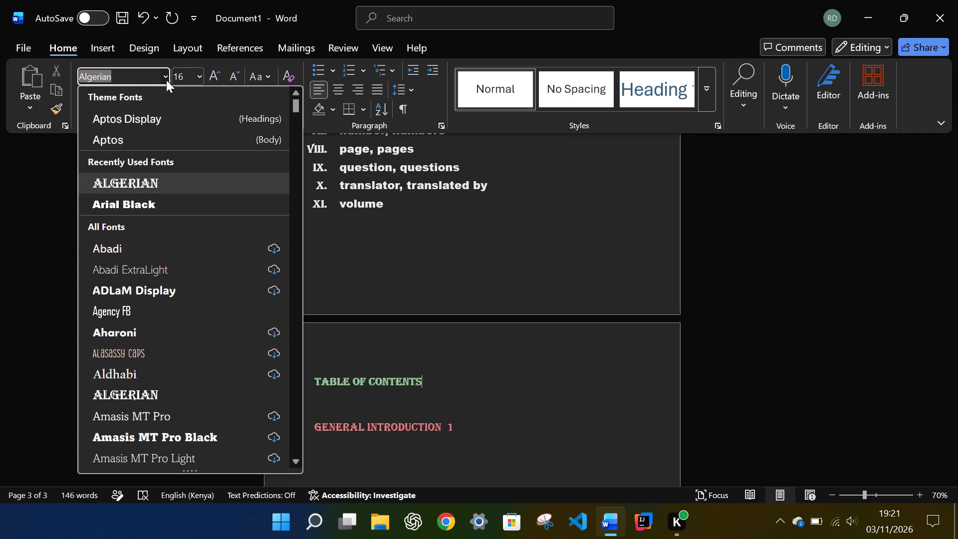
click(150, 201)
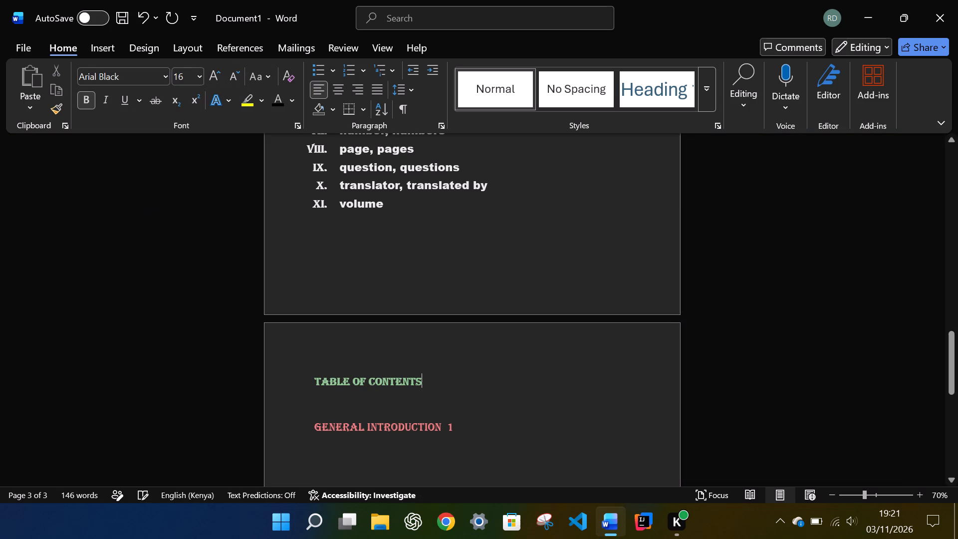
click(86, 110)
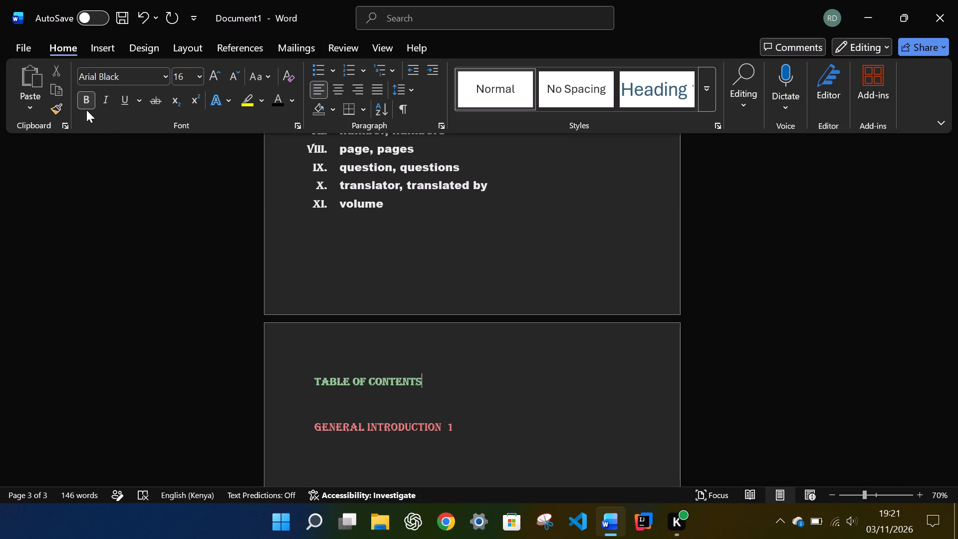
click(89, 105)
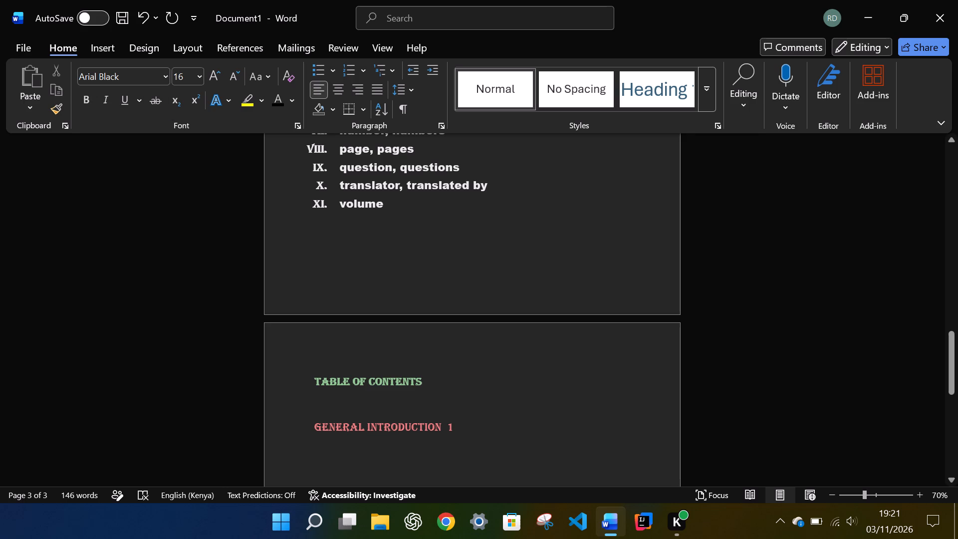
Place the text cursor at the end of the "GENERAL INTRODUCTION 1" entry.
click(454, 431)
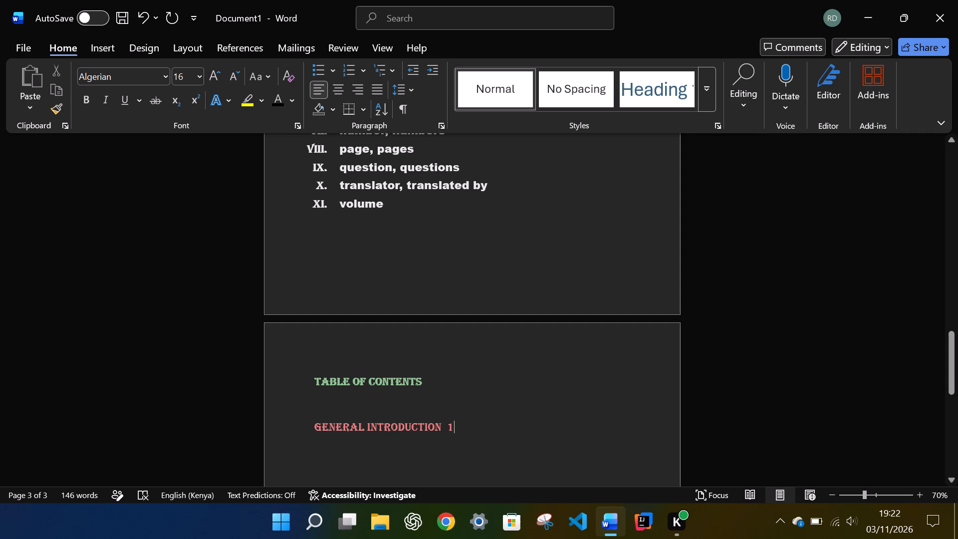
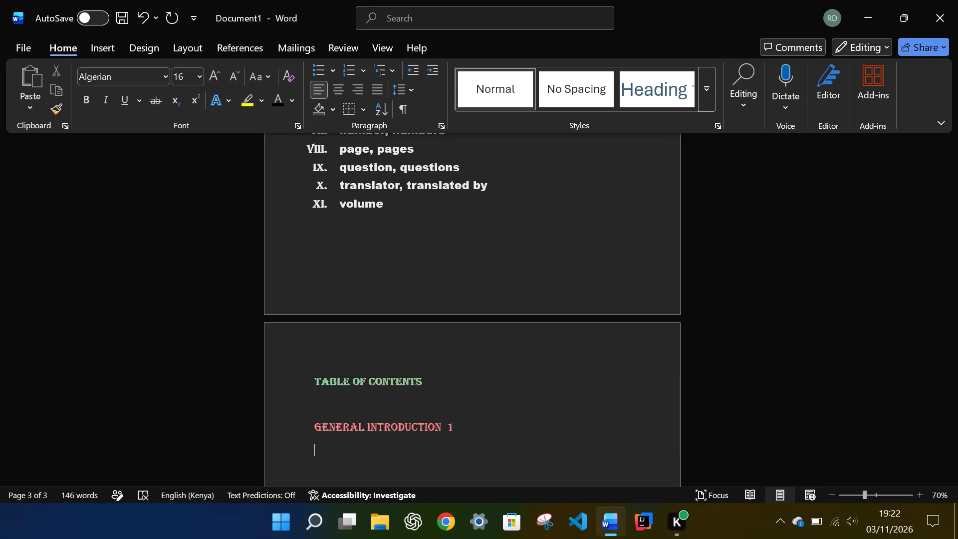
Add the entry "CHAPTER ONE:DEFINITION OF TERMS" with page number 2 below "GENERAL INTRODUCTION 1".
key(c)
key(BackSpace)
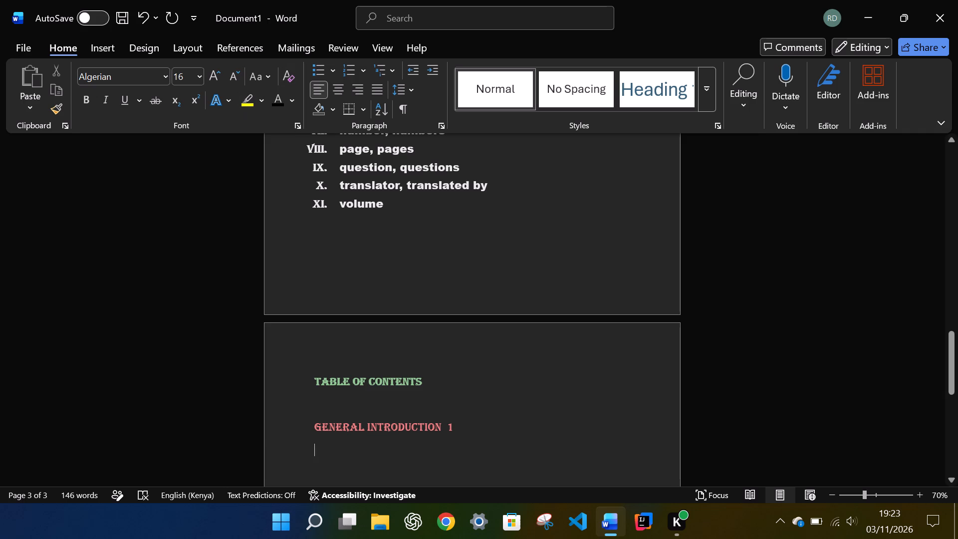
text(CA)
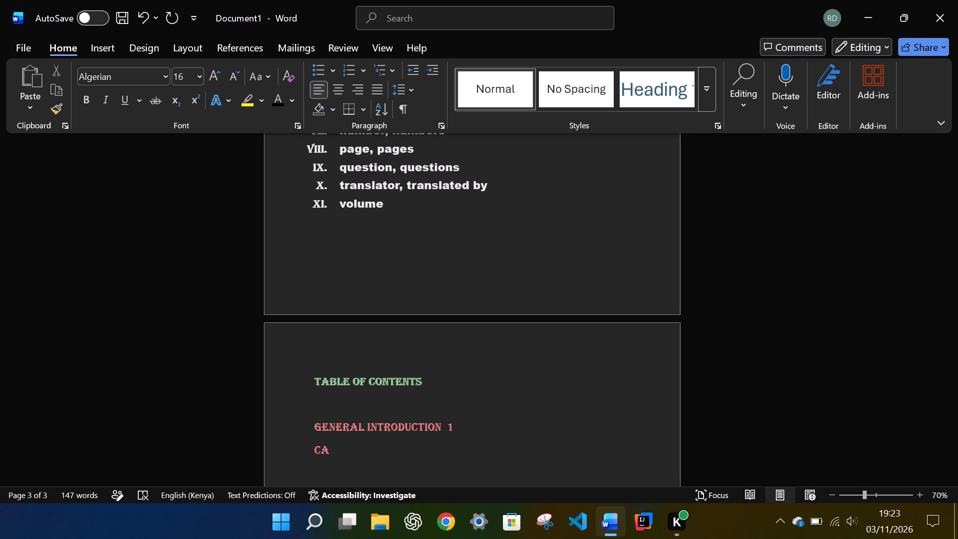
key(BackSpace)
text(HAPTER)
key(space)
text(ONE)
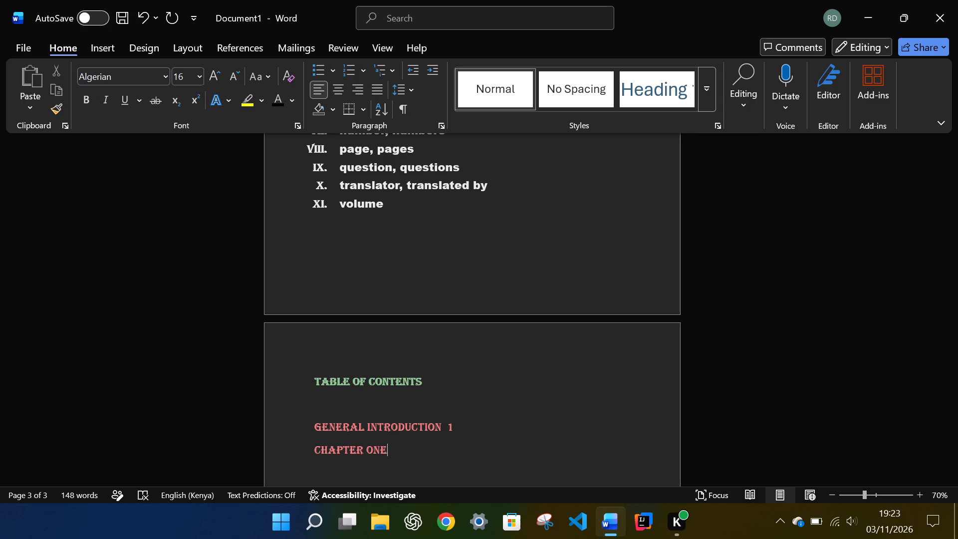
key(shift+colon)
text(DEFINITION)
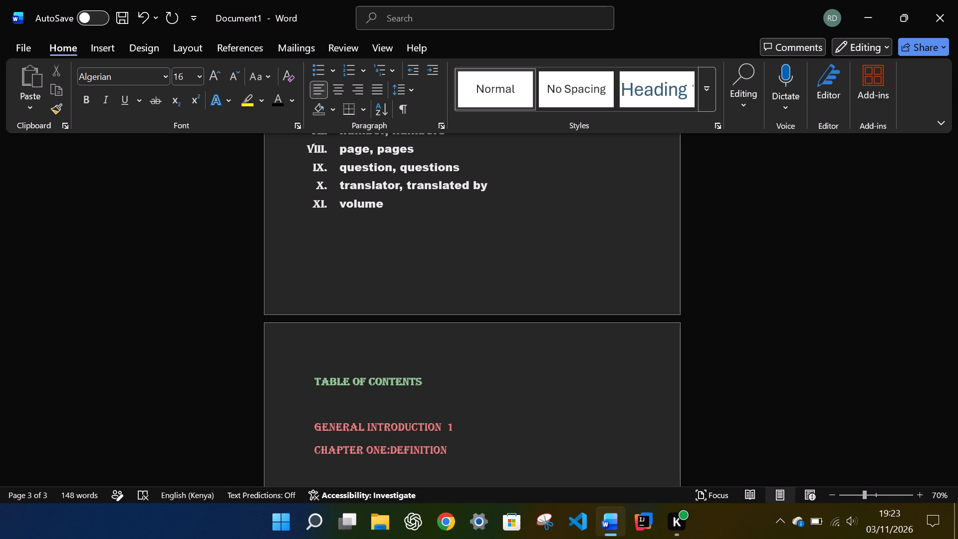
key(space)
key(o)
key(f)
key(space)
text(TERMS)
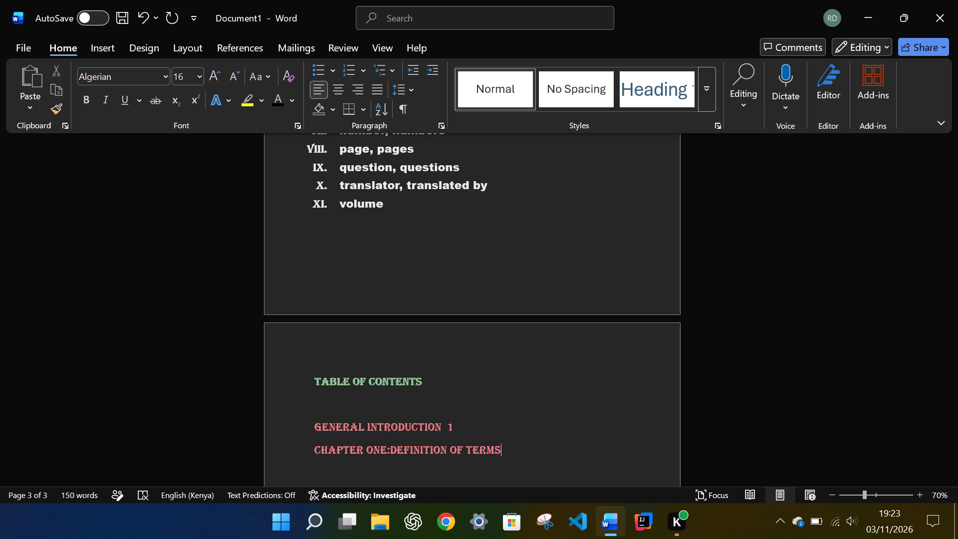
key(space)
key(space)
key(space)
key(2)
click(520, 453)
drag(520, 453, 288, 461)
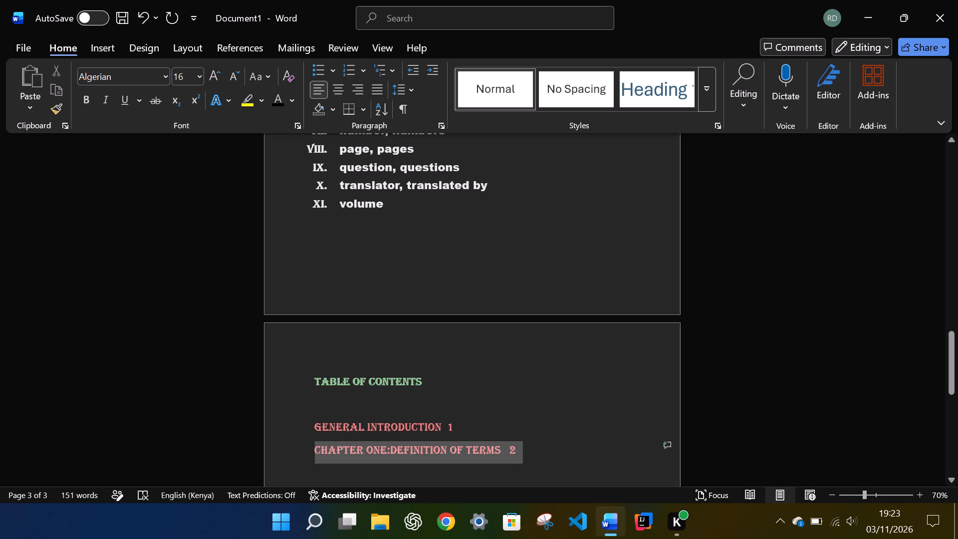
drag(288, 461, 395, 439)
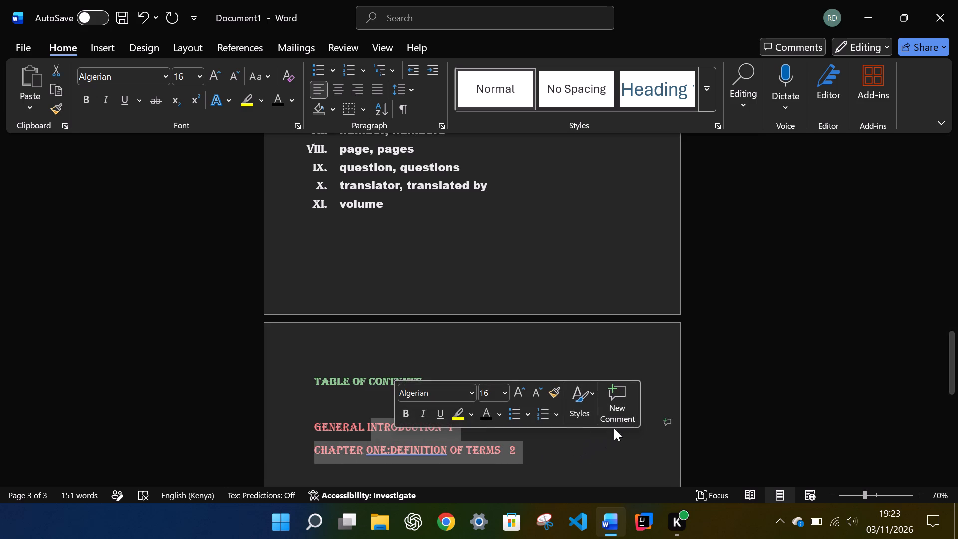
click(546, 447)
click(546, 447)
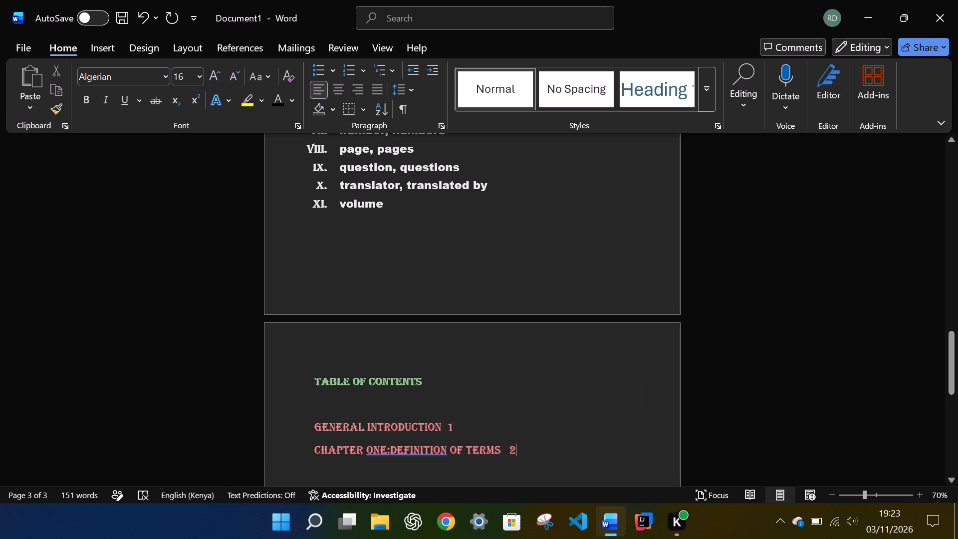
Start a new line below the chapter one entry, indent it with spaces, and enter the subsection number 1.1.
key(Return)
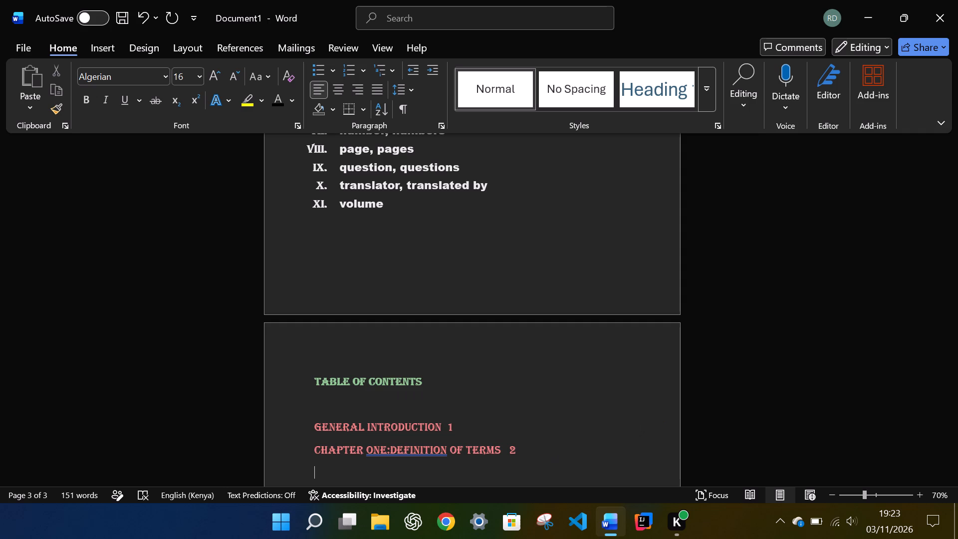
key(space)
key(space)
key(space)
key(space)
key(space)
key(space)
key(space)
key(space)
key(space)
key(space)
key(space)
key(space)
key(space)
key(BackSpace)
key(BackSpace)
key(BackSpace)
key(BackSpace)
key(BackSpace)
key(BackSpace)
key(BackSpace)
key(BackSpace)
key(BackSpace)
key(1)
key(period)
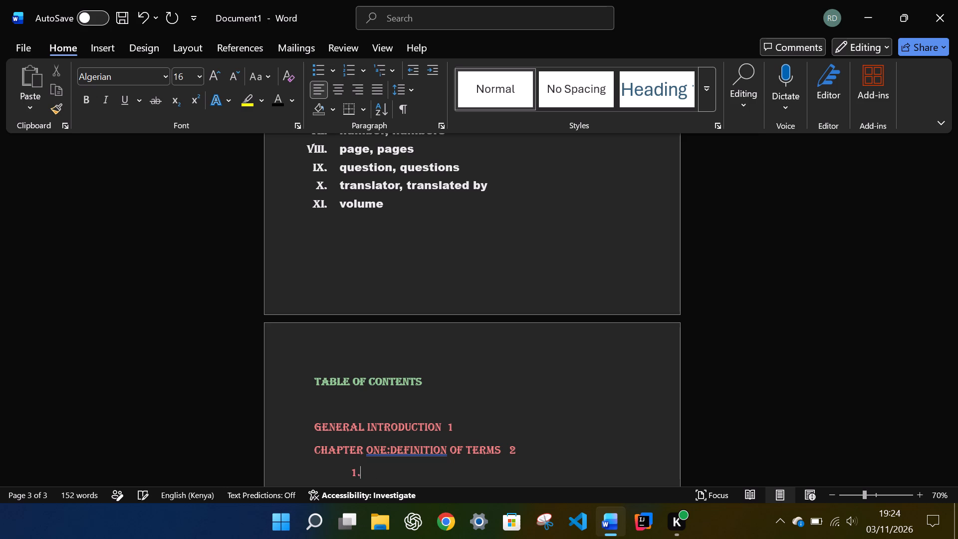
key(1)
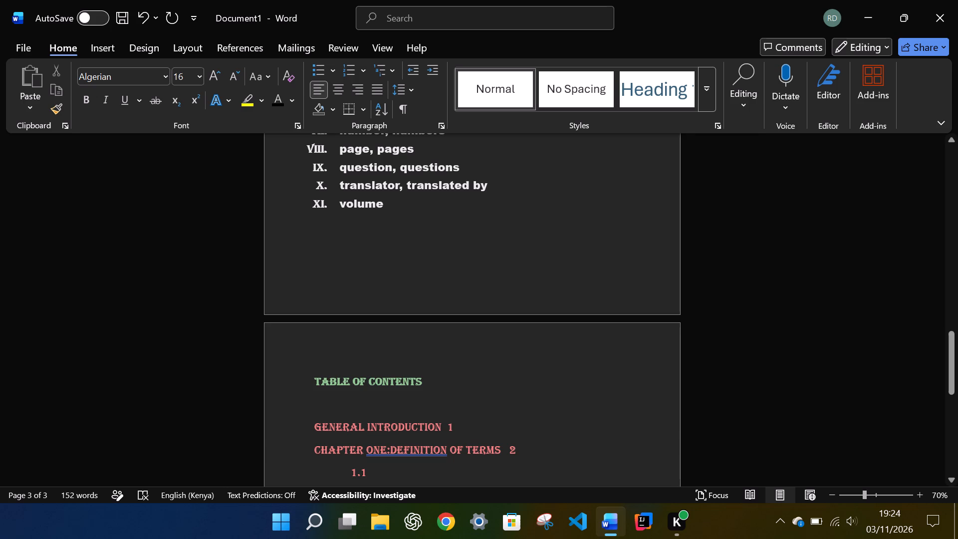
Change the font colour of the "1.1" line to the darkest shade of the black theme colour.
drag(373, 476, 356, 476)
drag(356, 476, 346, 476)
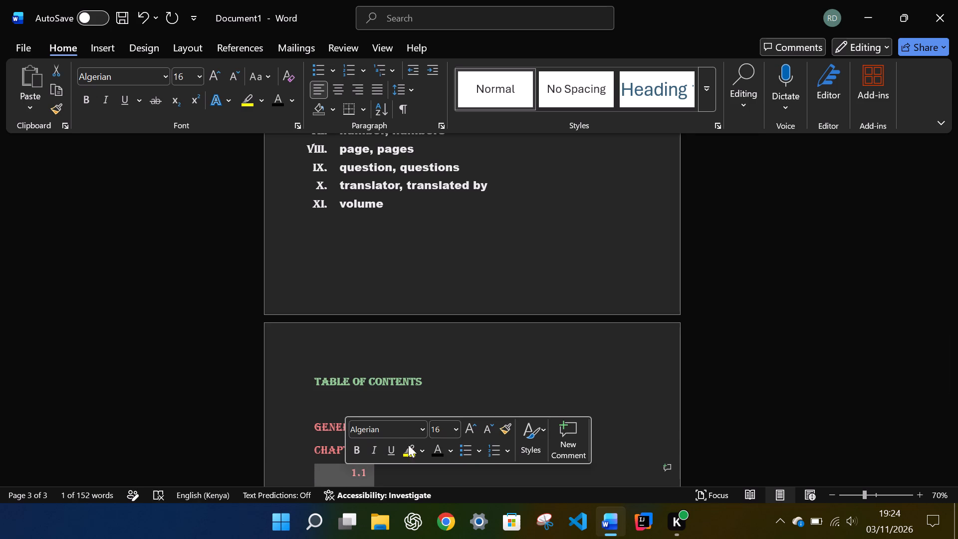
click(452, 451)
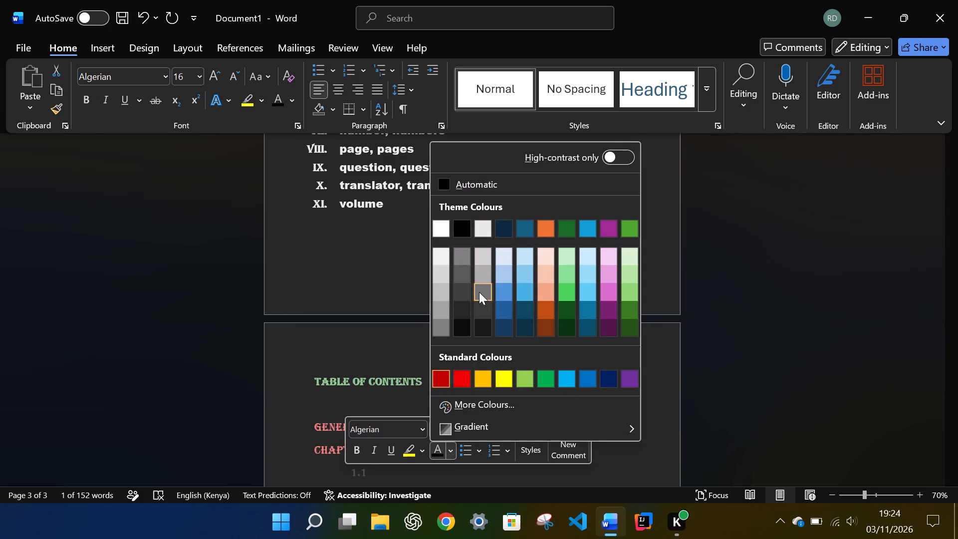
click(467, 322)
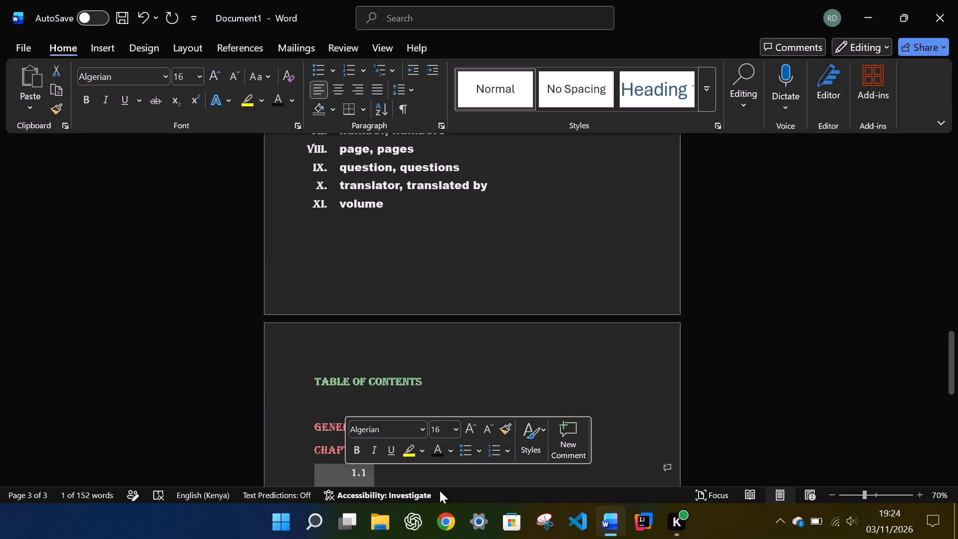
drag(440, 491, 445, 476)
click(445, 476)
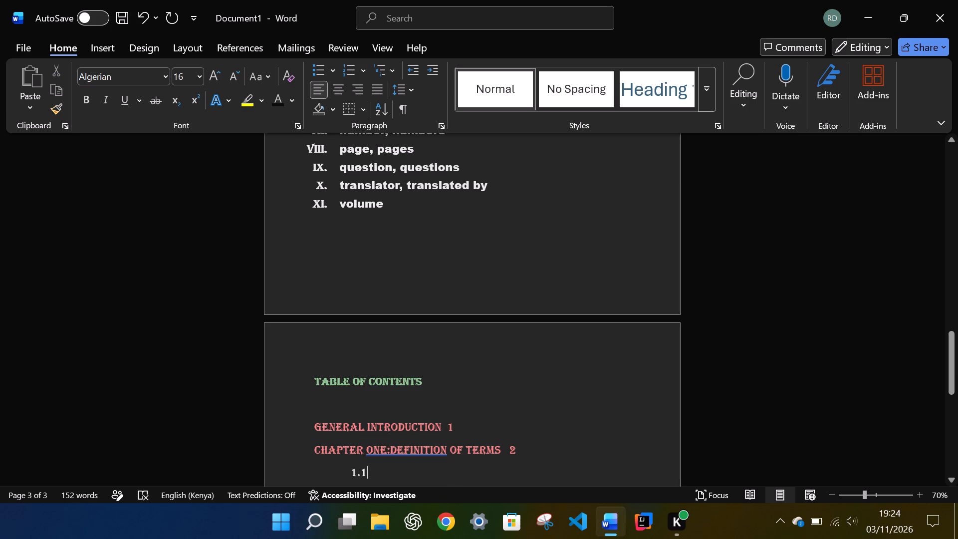
Begin the subsection title with the letter "I", two spaces after "1.1".
key(shift+i)
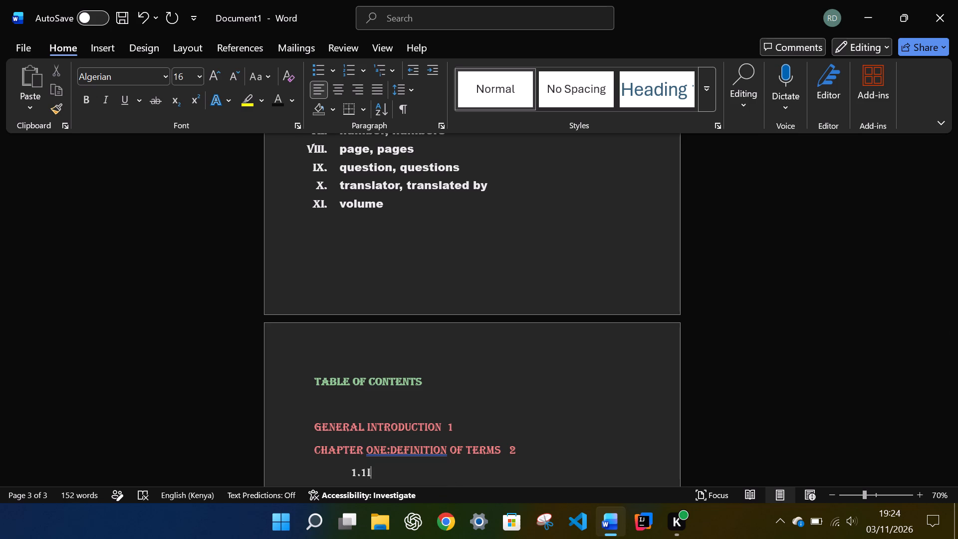
key(BackSpace)
key(space)
key(space)
text(i)
key(n)
key(BackSpace)
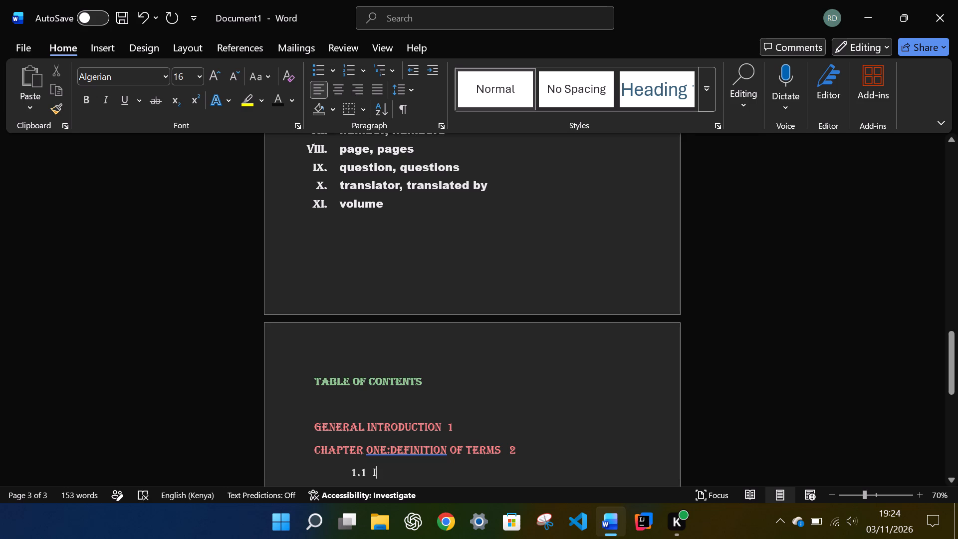
Switch the font to Arial Black, complete the 1.1 title as "Introduction", and add page number 2 after five spaces.
click(164, 79)
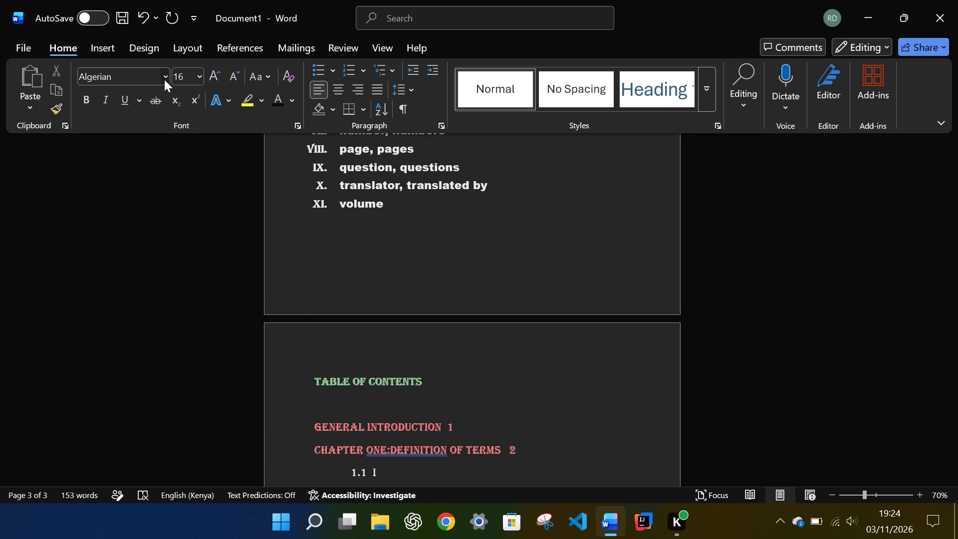
click(153, 188)
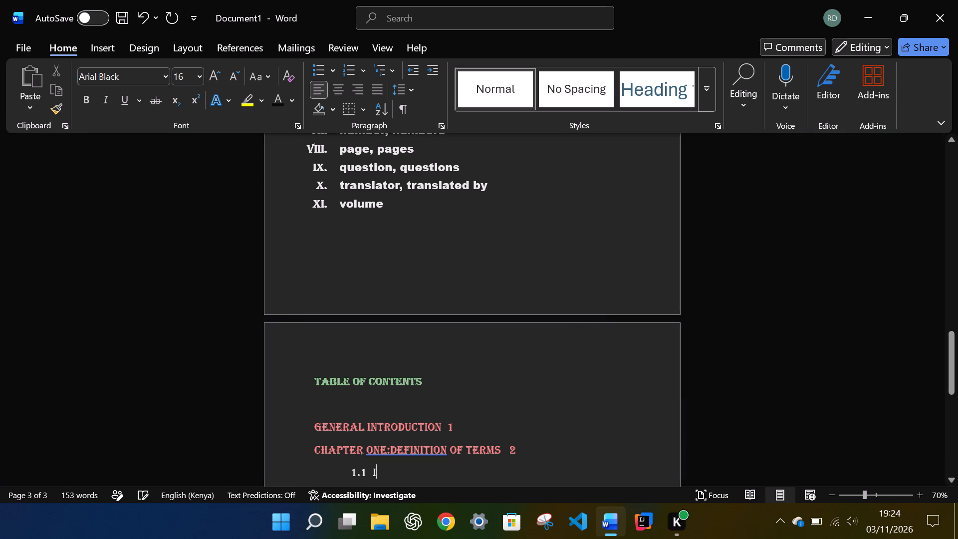
click(378, 475)
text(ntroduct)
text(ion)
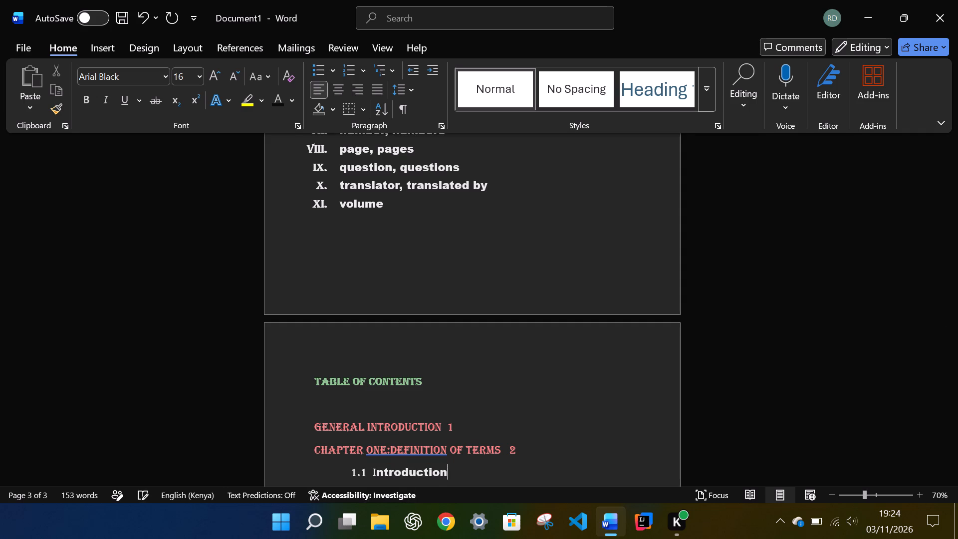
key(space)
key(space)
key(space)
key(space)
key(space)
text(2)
Start a new line below the 1.1 Introduction entry and indent it with ten spaces.
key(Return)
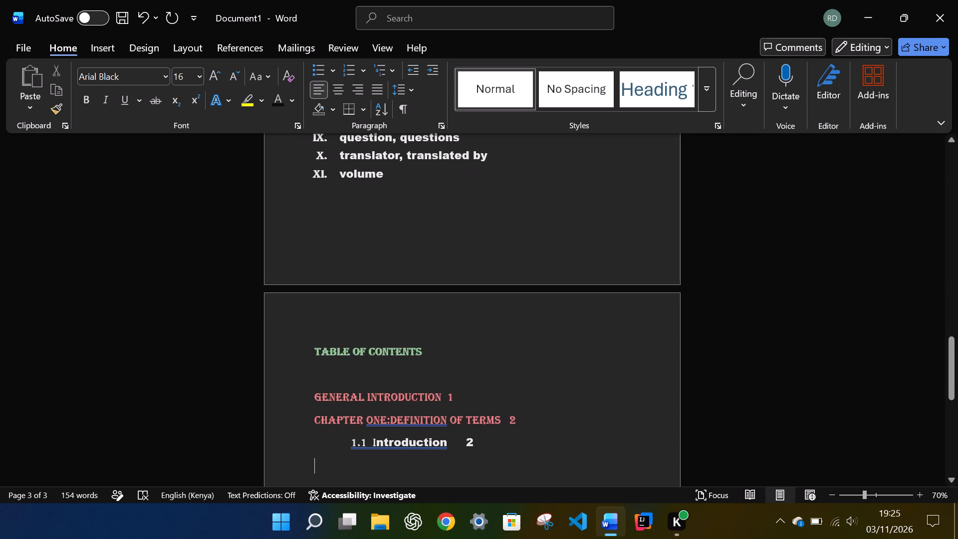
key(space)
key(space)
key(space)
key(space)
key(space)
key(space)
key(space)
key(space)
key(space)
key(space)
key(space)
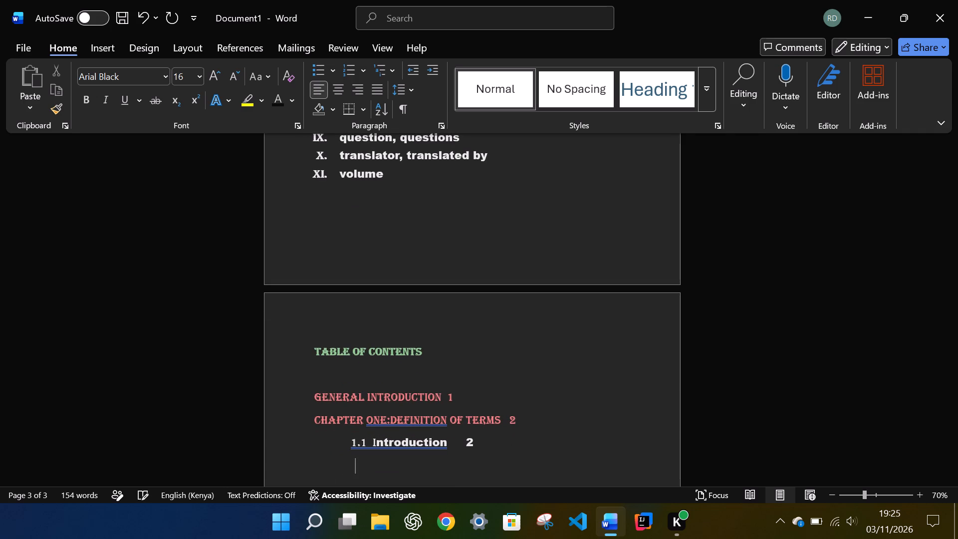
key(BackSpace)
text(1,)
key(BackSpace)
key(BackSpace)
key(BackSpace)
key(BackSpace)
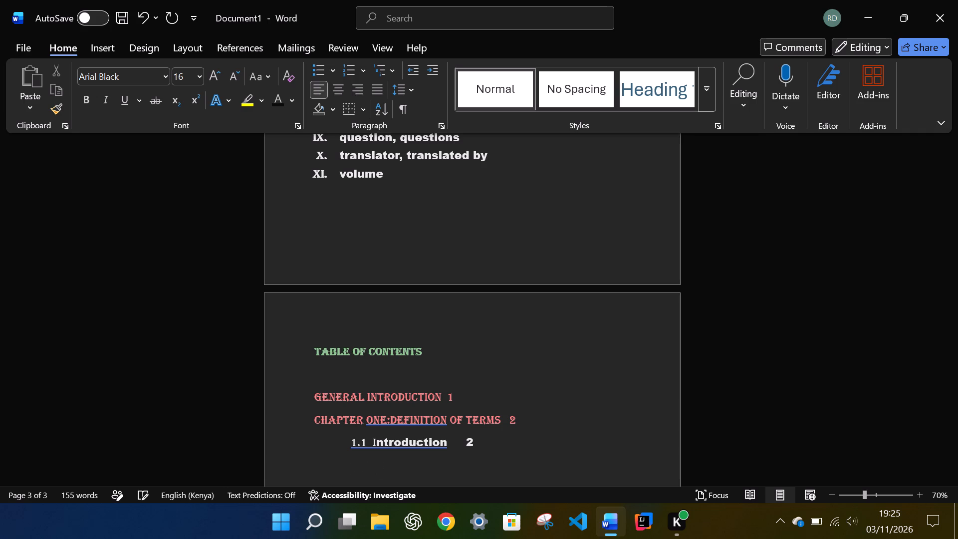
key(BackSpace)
Enter the subsection number 1.2 on the indented line, with a period as the separator.
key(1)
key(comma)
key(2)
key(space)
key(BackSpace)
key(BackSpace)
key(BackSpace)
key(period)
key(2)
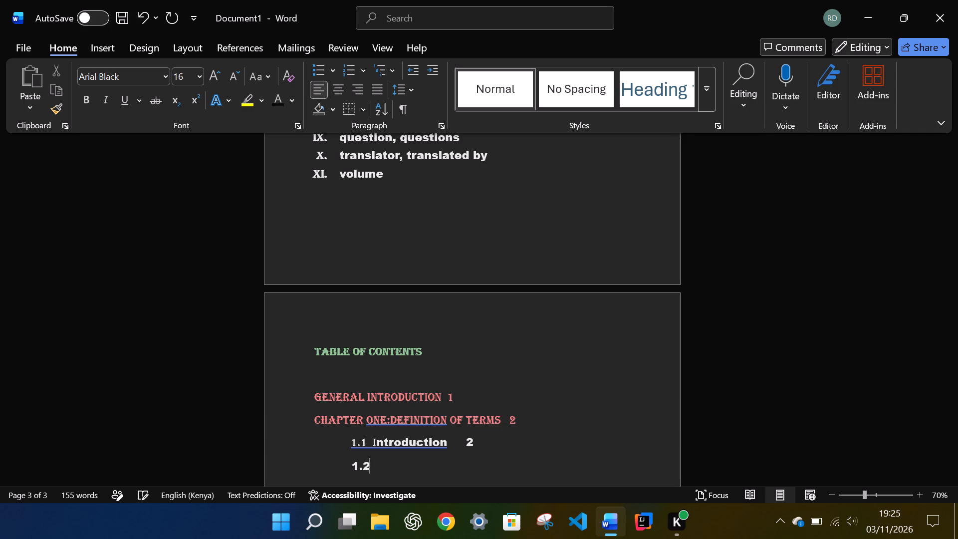
Add the title "Being" one space after 1.2, followed by six spaces and page number 2.
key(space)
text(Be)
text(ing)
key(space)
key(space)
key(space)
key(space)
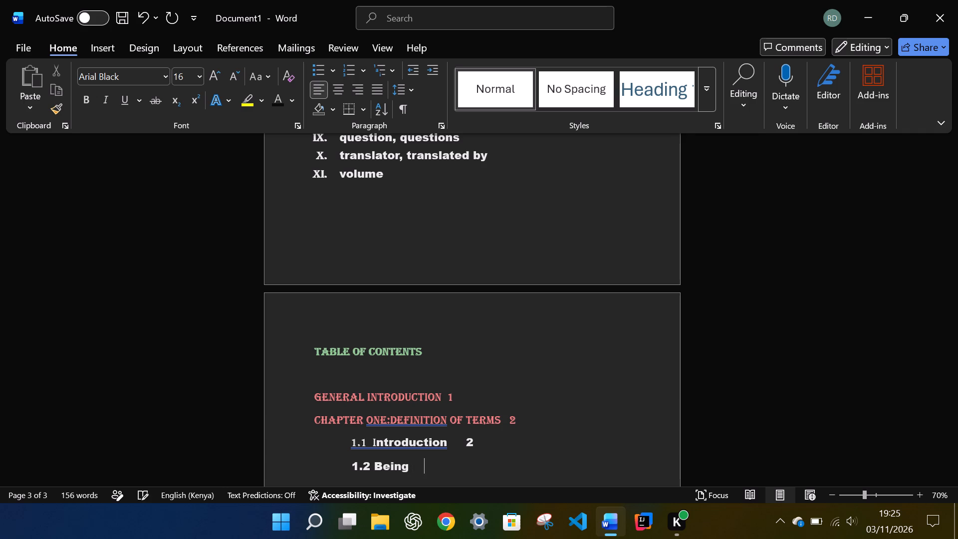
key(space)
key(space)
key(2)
Start a new line below the 1.2 entry, indent it with ten spaces, and begin the subsection number with 1.
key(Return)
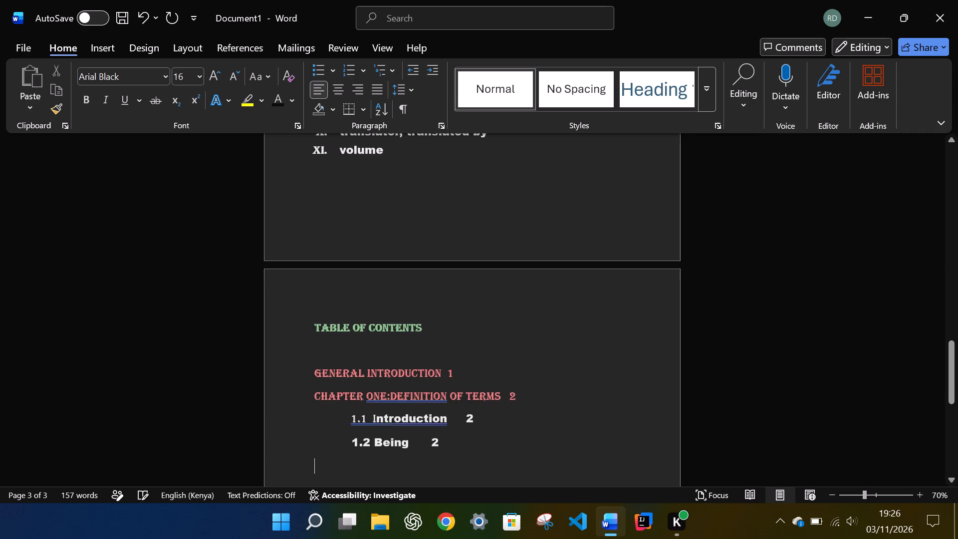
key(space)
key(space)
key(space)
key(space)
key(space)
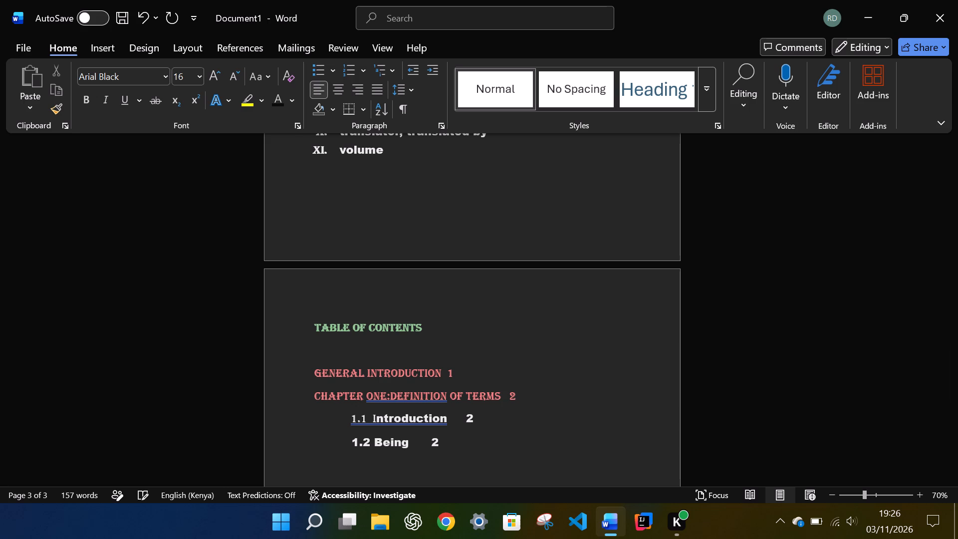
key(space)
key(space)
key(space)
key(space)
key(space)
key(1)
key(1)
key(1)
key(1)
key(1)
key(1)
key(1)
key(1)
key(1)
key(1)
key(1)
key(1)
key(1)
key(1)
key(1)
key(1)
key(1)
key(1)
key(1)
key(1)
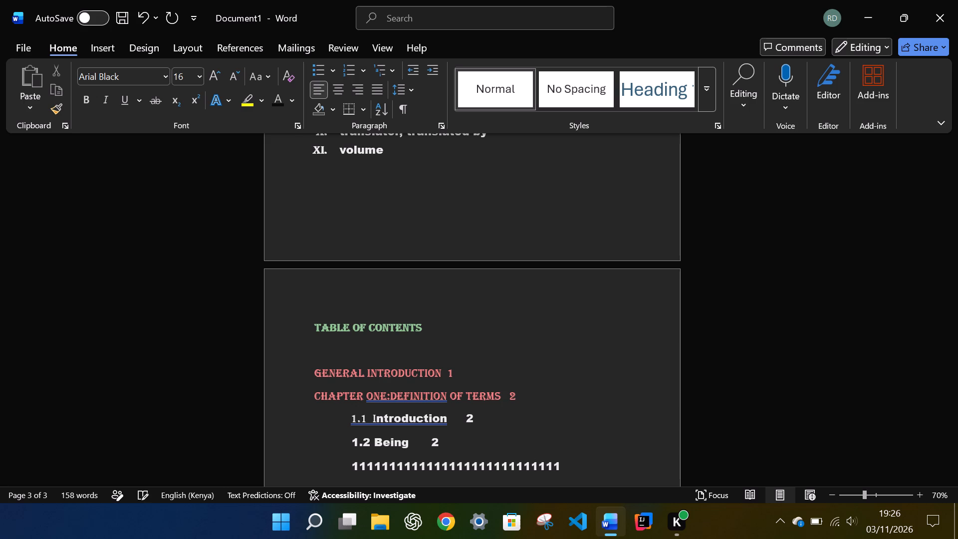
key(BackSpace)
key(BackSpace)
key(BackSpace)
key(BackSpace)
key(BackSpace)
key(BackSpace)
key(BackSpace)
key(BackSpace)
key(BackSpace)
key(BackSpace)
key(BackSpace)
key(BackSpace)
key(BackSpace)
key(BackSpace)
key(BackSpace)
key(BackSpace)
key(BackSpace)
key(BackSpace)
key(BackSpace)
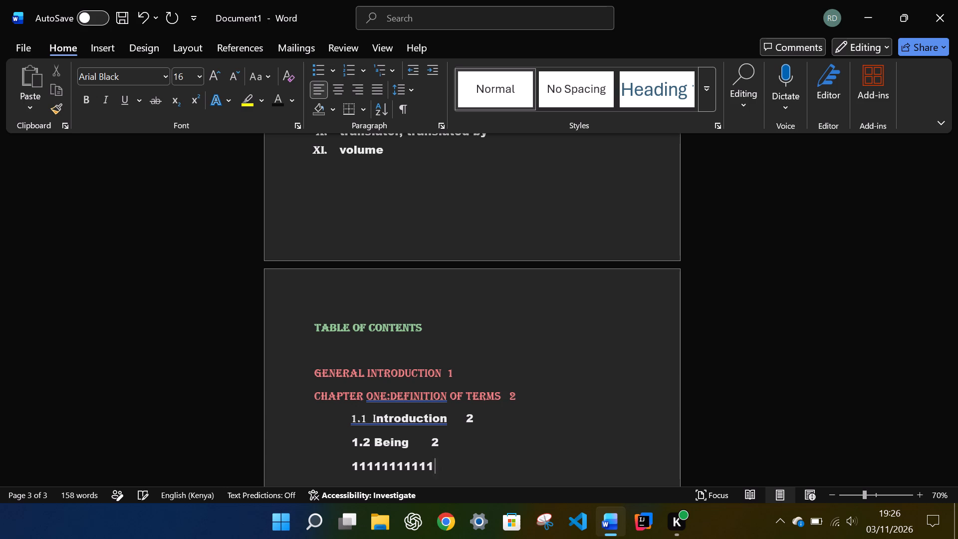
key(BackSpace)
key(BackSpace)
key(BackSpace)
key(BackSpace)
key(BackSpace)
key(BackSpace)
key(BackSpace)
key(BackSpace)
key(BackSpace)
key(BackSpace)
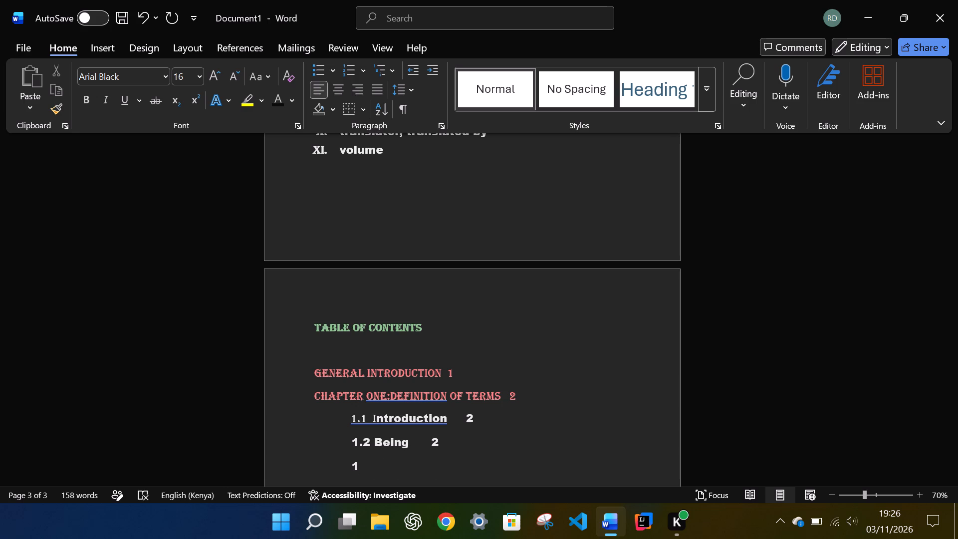
Complete the number as 1.3 and add the title "metaphysical" with page number 2, leaving three spaces before and after the title.
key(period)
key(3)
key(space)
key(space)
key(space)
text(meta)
key(p)
text(hy)
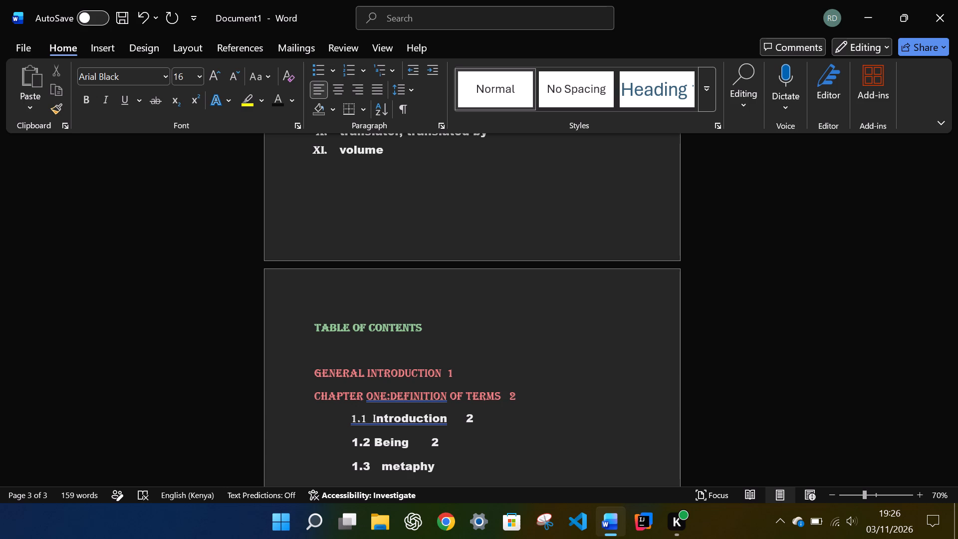
text(si)
text(cal)
key(space)
key(space)
key(space)
key(2)
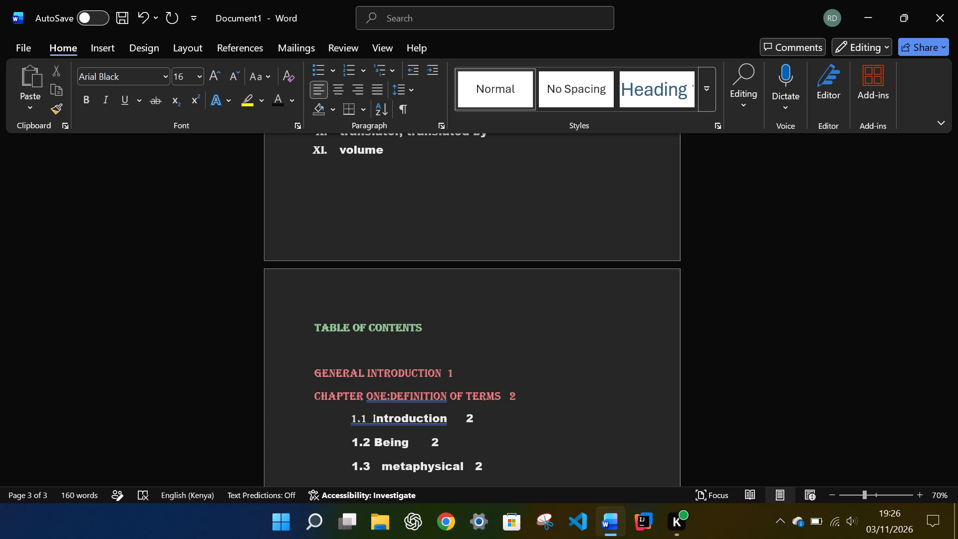
Start a new line below the 1.3 entry, indent it with eleven spaces, and enter the subsection number 1.4.
key(Return)
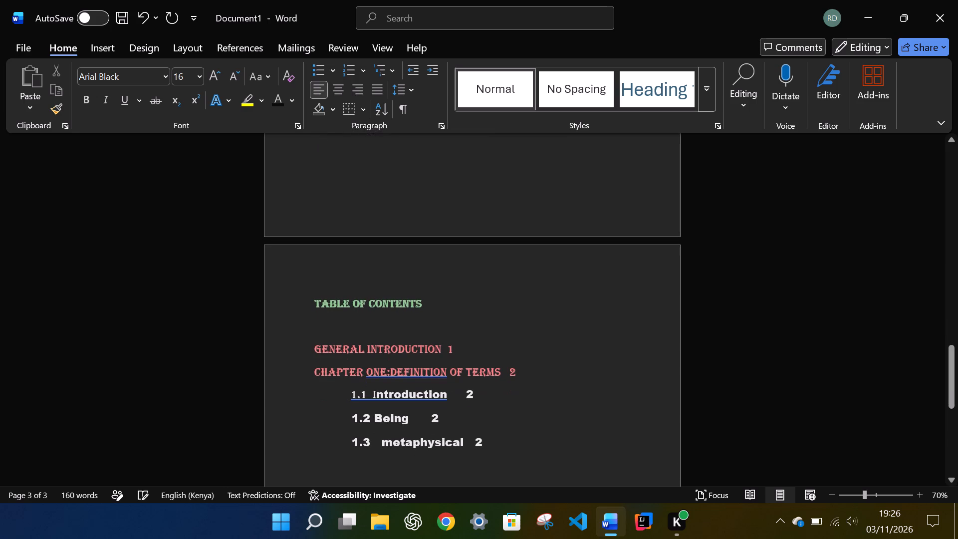
key(space)
key(space)
key(space)
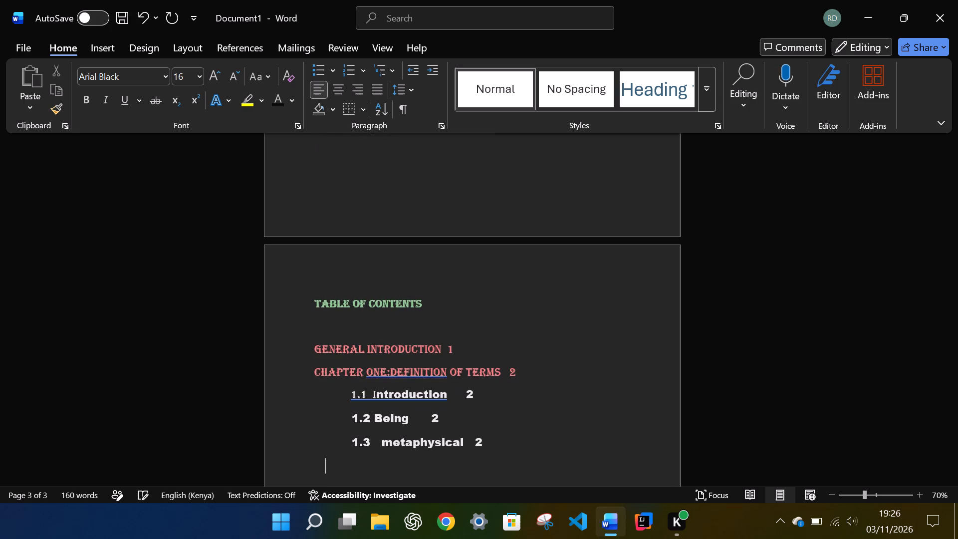
key(space)
key(space)
key(space)
key(space)
key(space)
key(space)
key(space)
key(space)
key(1)
key(period)
key(4)
Add the title "constitutive" two spaces after 1.4, followed by page number 2.
key(space)
key(space)
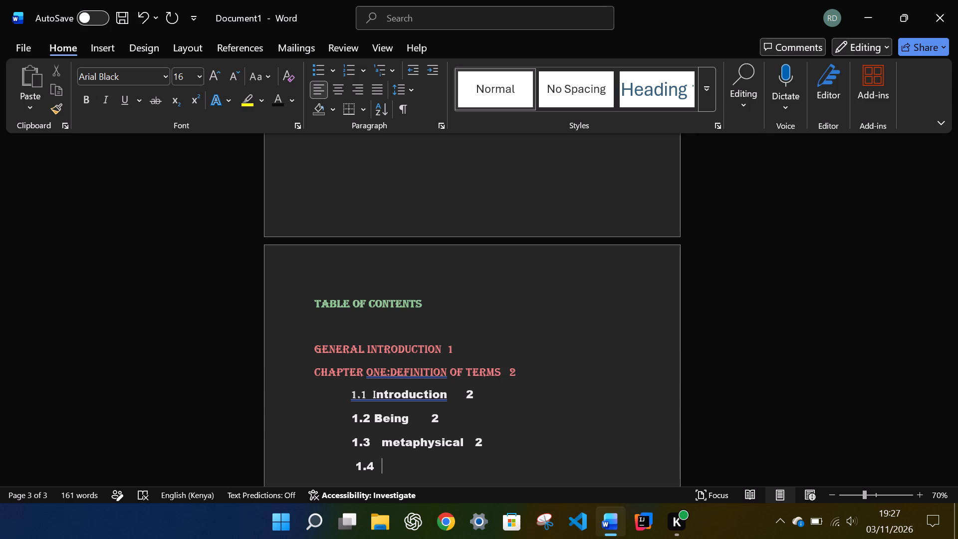
key(c)
key(o)
key(n)
text(st)
text(itut)
text(ive 2)
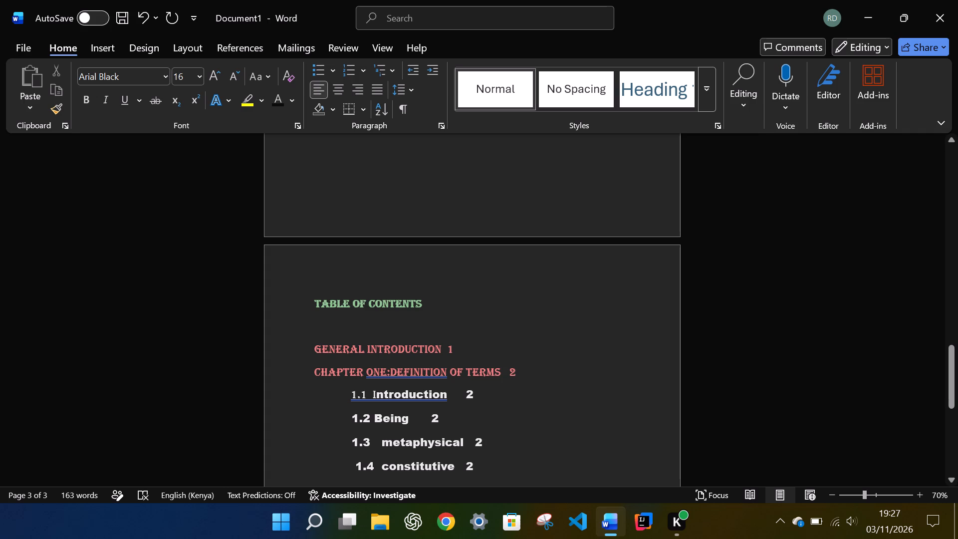
Capitalise the first letter of the 1.4 title so it reads "Constitutive".
click(388, 466)
key(BackSpace)
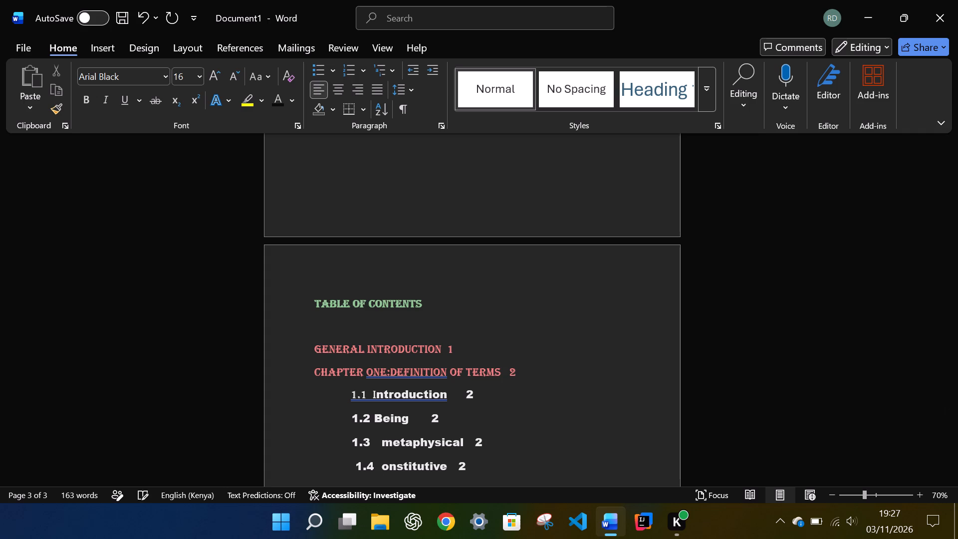
key(shift+c)
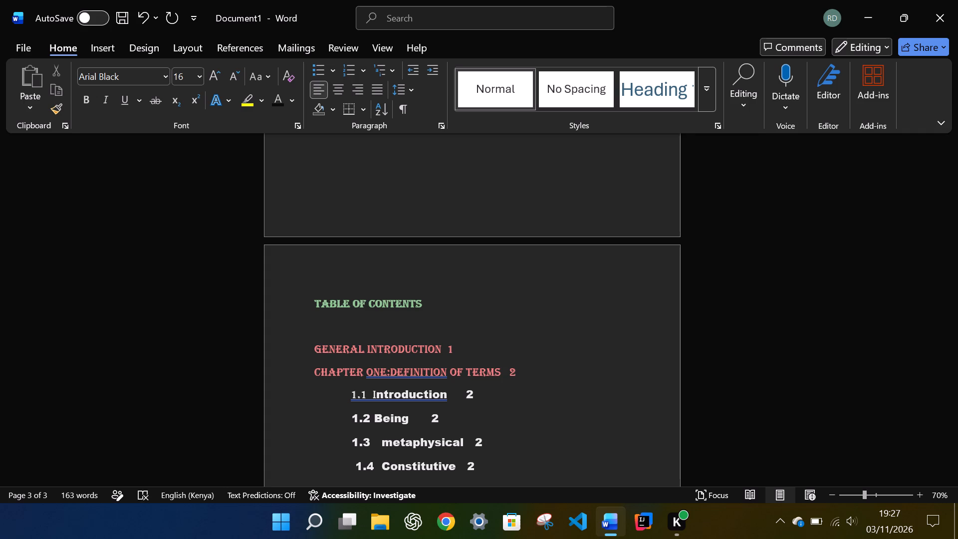
Re-enter page number 2 at the end of the 1.4 entry and start a new line below it.
click(477, 461)
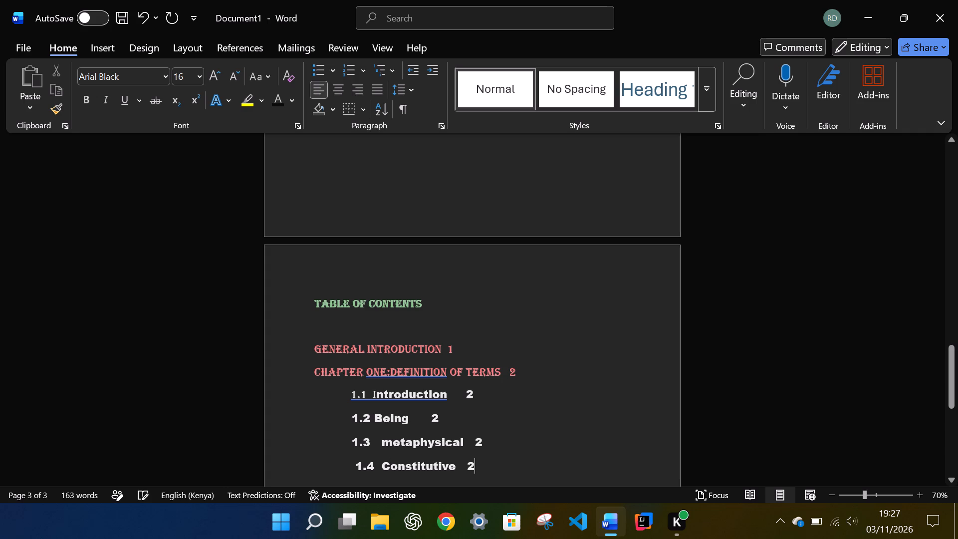
key(BackSpace)
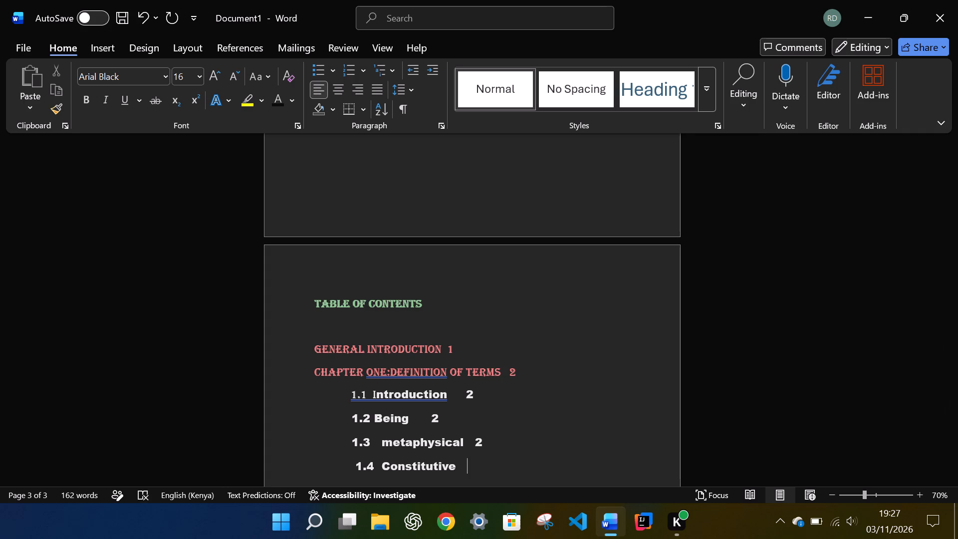
key(2)
key(Return)
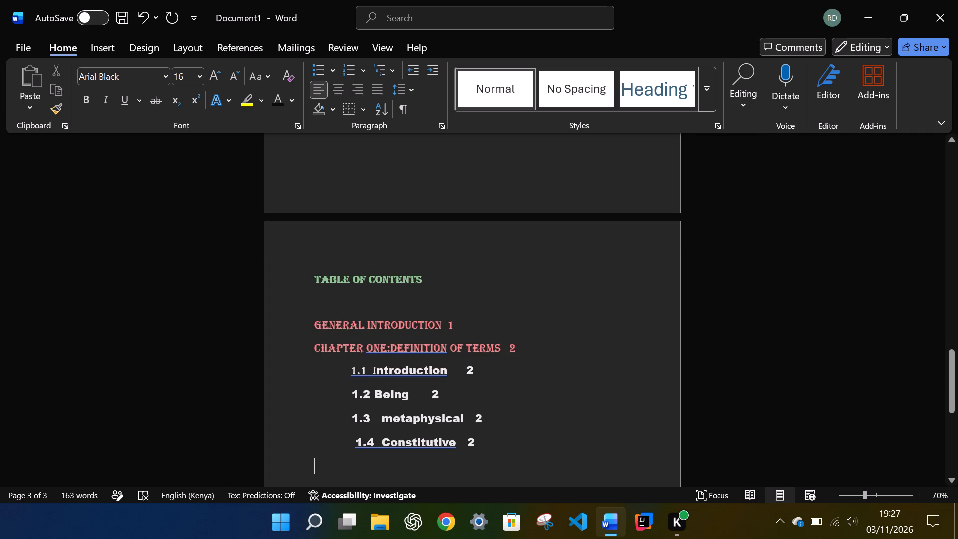
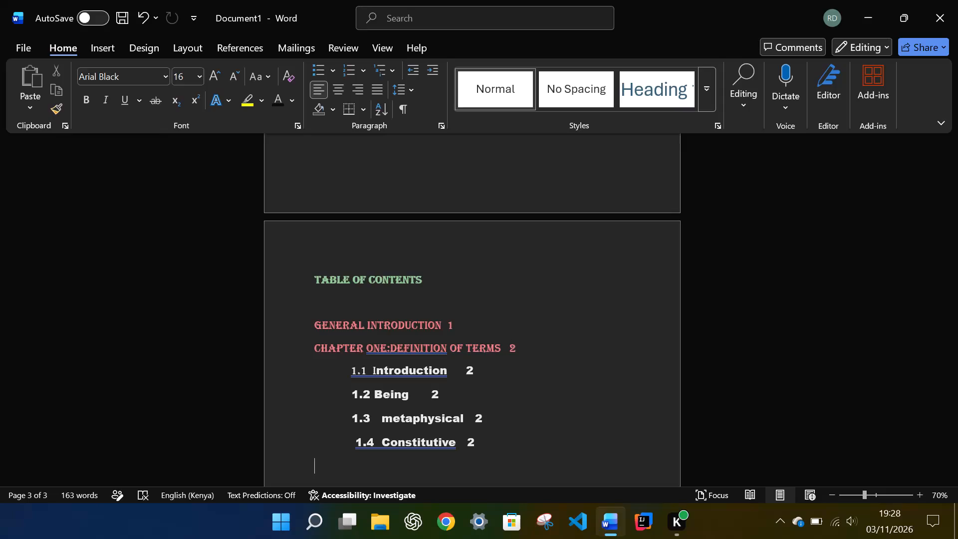
Indent the empty line below the 1.4 entry with eleven spaces and enter the subsection number 1.5.
key(space)
key(space)
key(space)
key(space)
key(space)
key(space)
key(space)
key(space)
key(space)
key(space)
key(space)
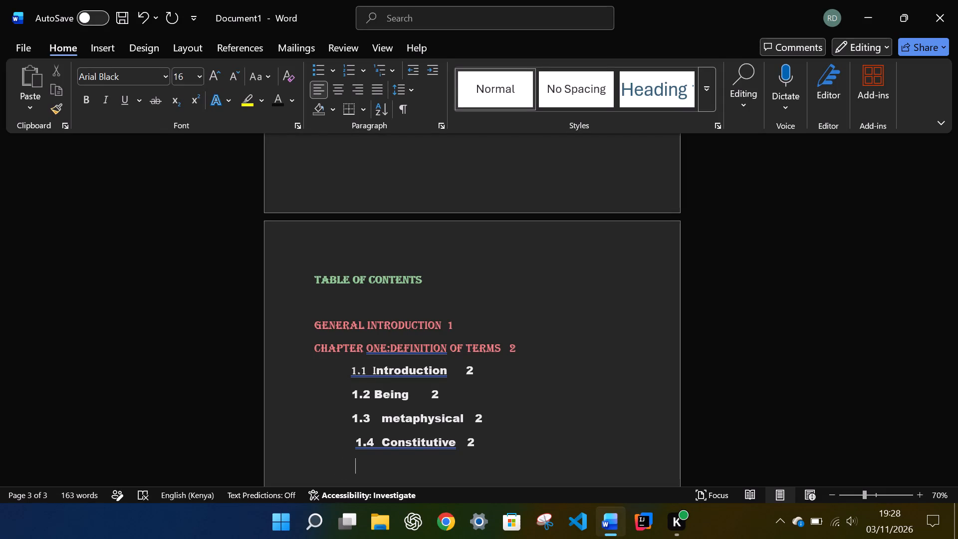
text(1.)
key(5)
Add the title "structure" two spaces after the subsection number 1.5.
key(space)
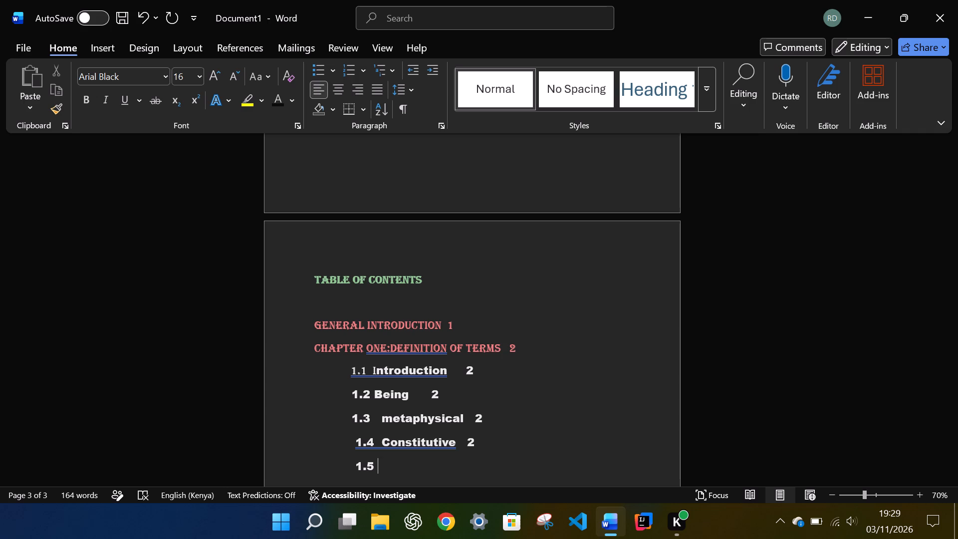
key(space)
text(stru)
text(ctu)
text(re)
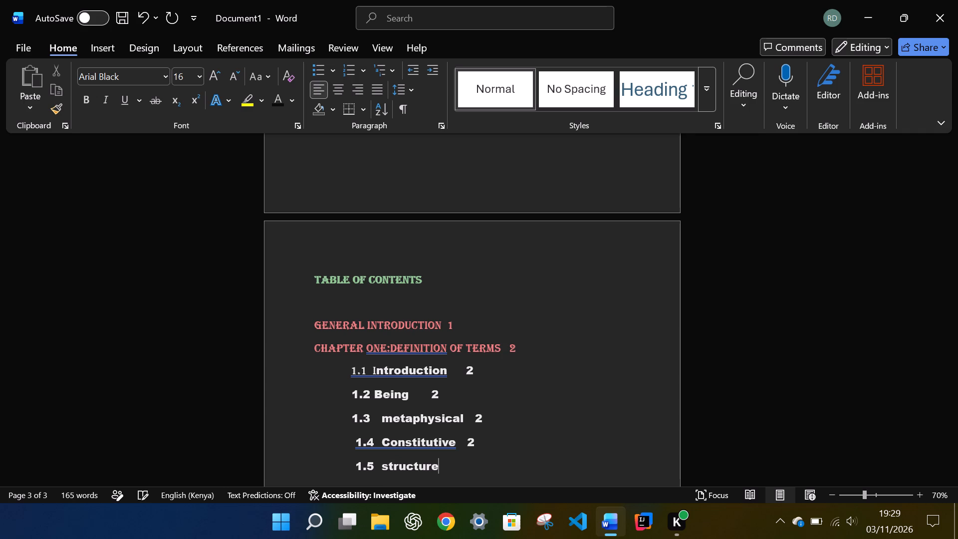
Capitalise the first letter of the 1.5 title so it reads "Structure".
click(385, 466)
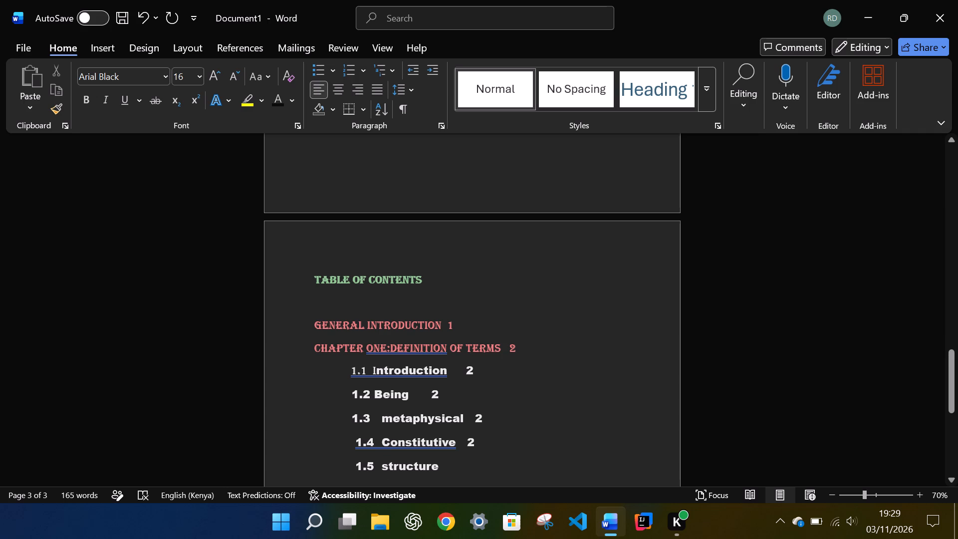
key(BackSpace)
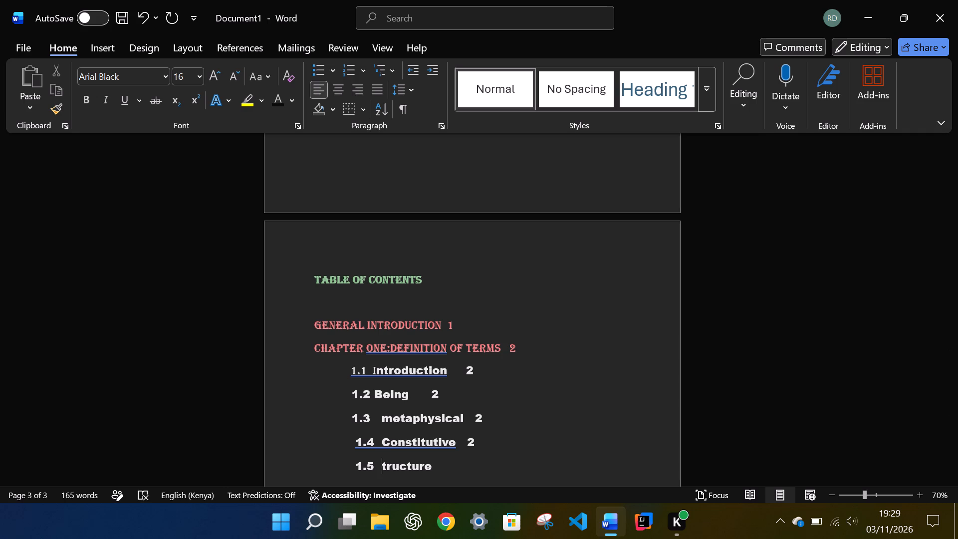
key(s)
key(BackSpace)
key(shift+s)
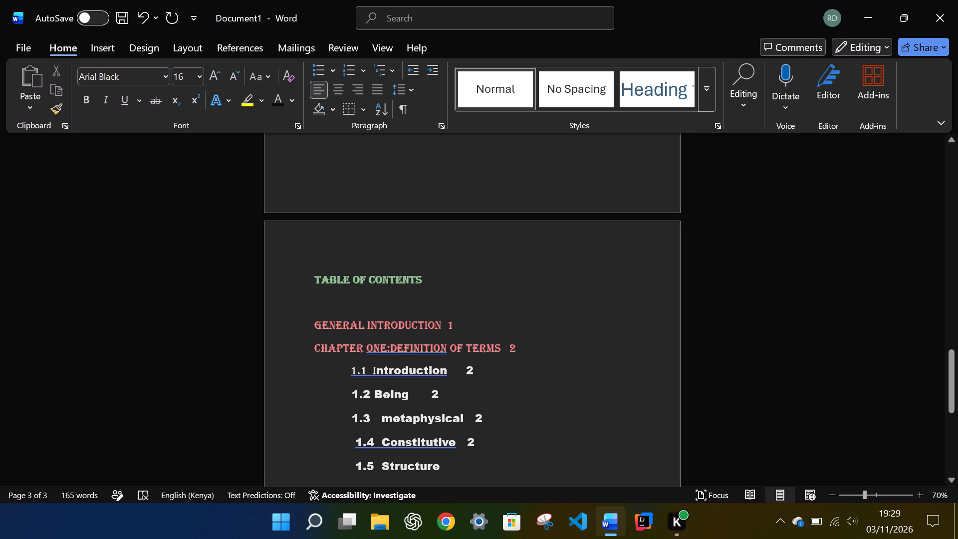
Enter page number 3 five spaces after the title of the 1.5 entry.
click(439, 465)
key(space)
key(space)
key(space)
key(space)
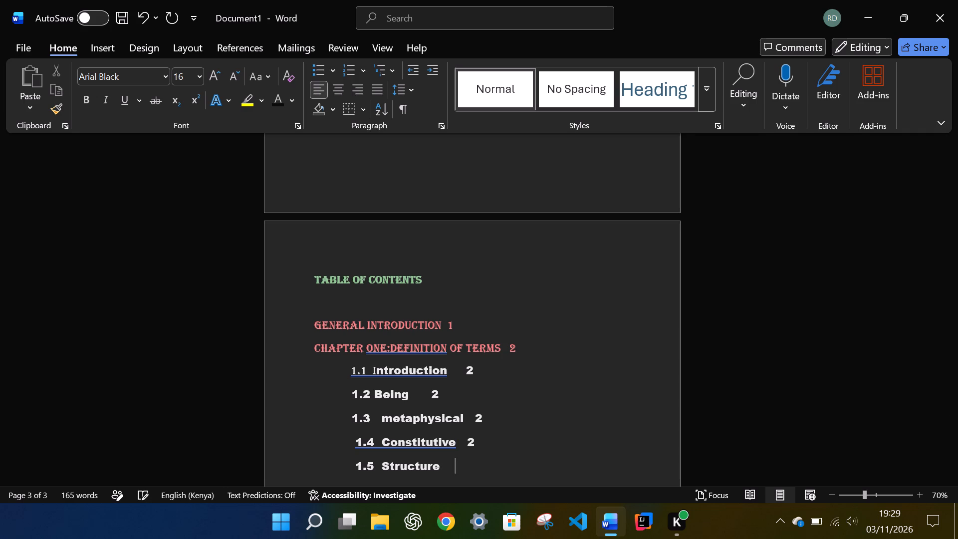
key(space)
key(3)
Start a new line below the 1.5 entry, indent it with ten spaces, and enter the subsection number 1.6.
key(Return)
key(space)
key(space)
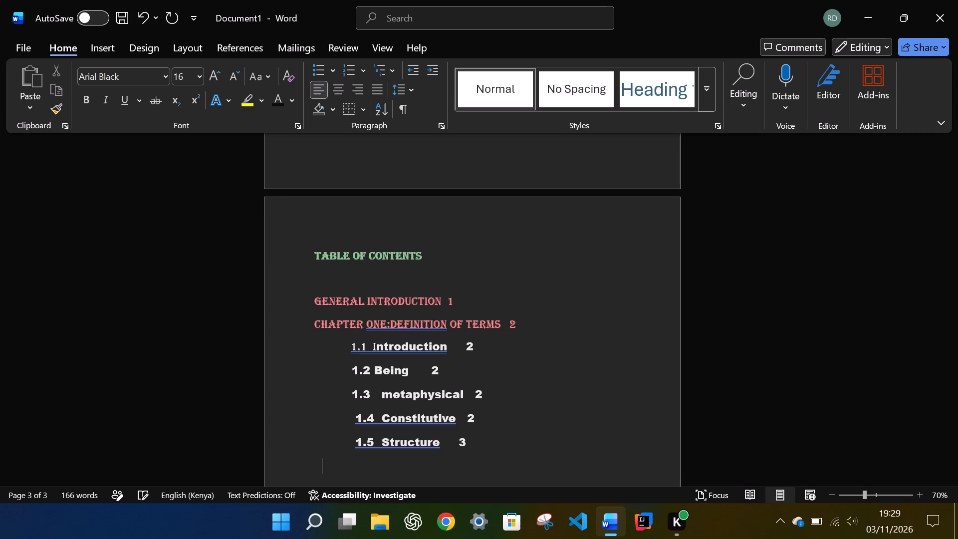
key(space)
key(space)
key(space)
key(space)
key(space)
key(space)
key(space)
key(space)
text(1.)
key(6)
Add the title "The constituents of being" three spaces after 1.6, followed by three spaces and page number 3.
key(space)
key(space)
key(space)
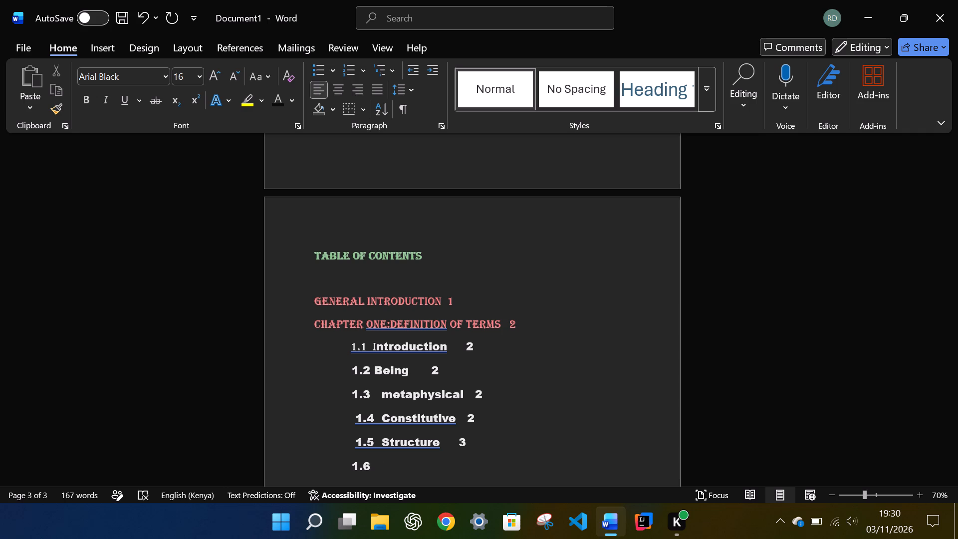
text(Th)
text(e constituents)
key(space)
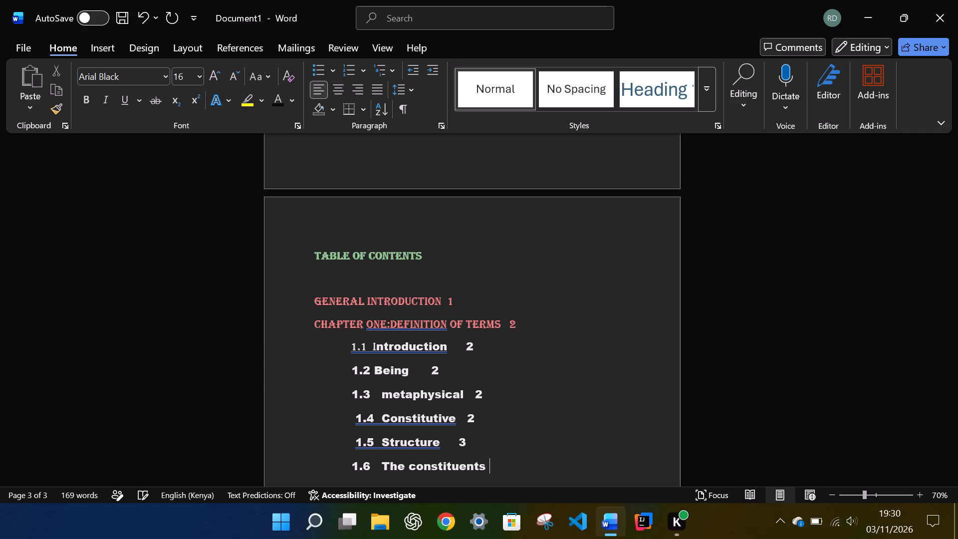
text(of being)
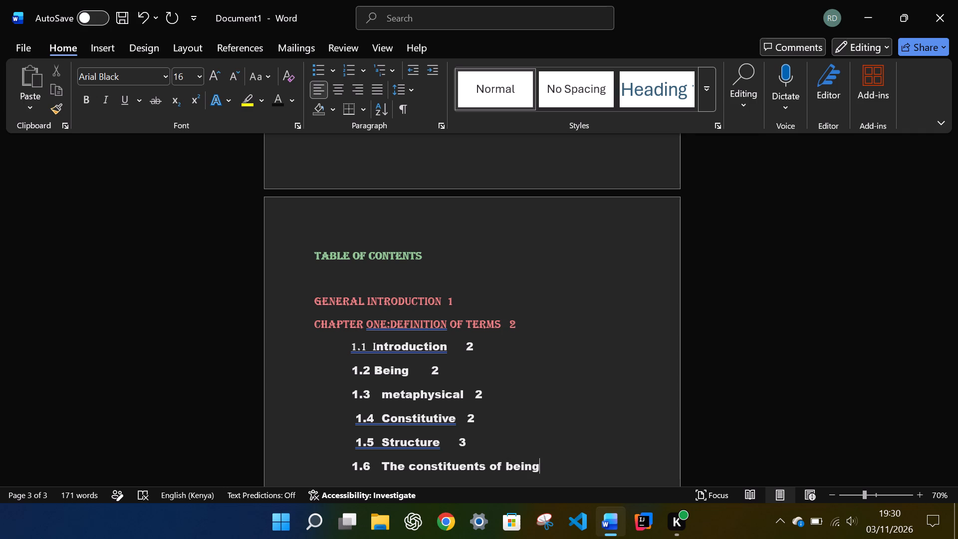
key(space)
key(space)
key(space)
text(3)
Capitalise the last word of the 1.6 title so it reads "The constituents of Being".
click(511, 464)
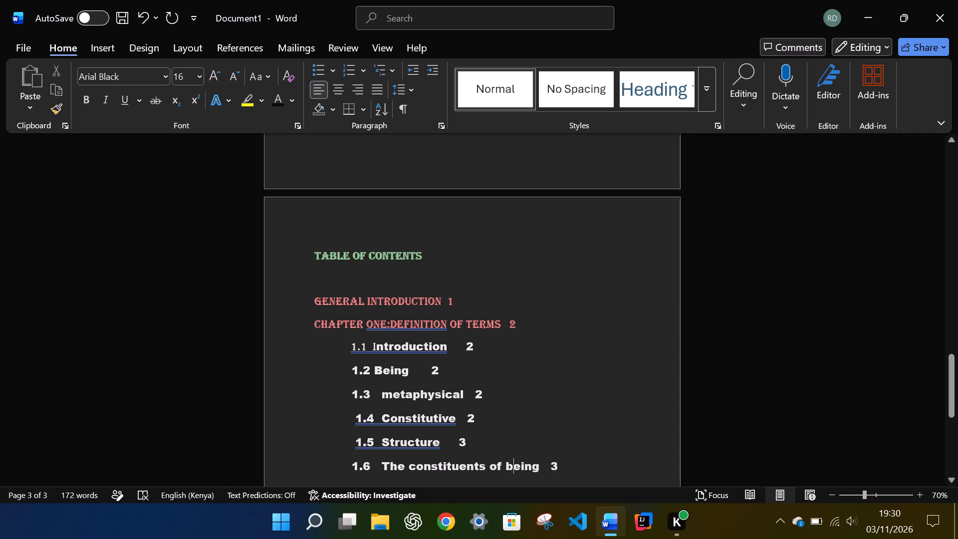
key(BackSpace)
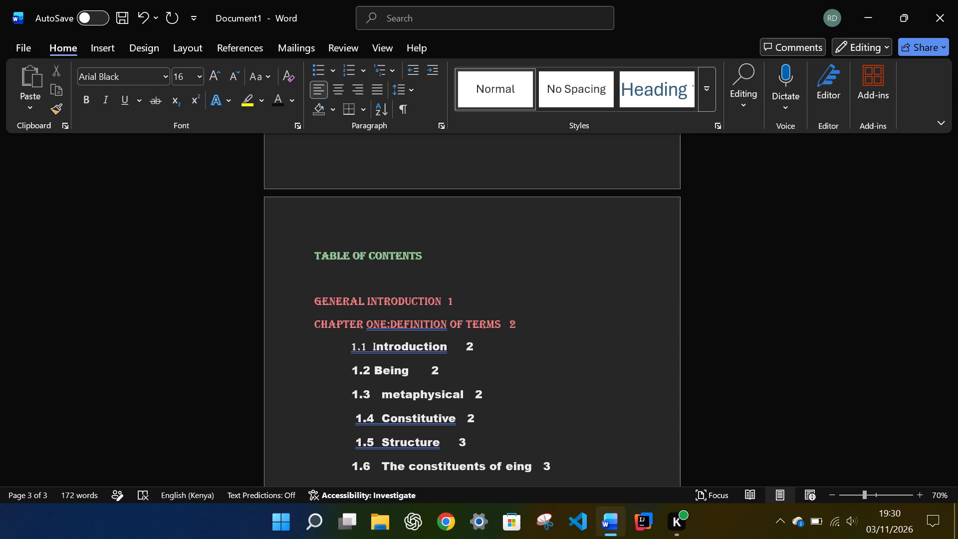
key(shift+b)
Start a new line below the 1.6 entry, indent it with ten spaces, and enter the digit 1.
click(565, 466)
key(Return)
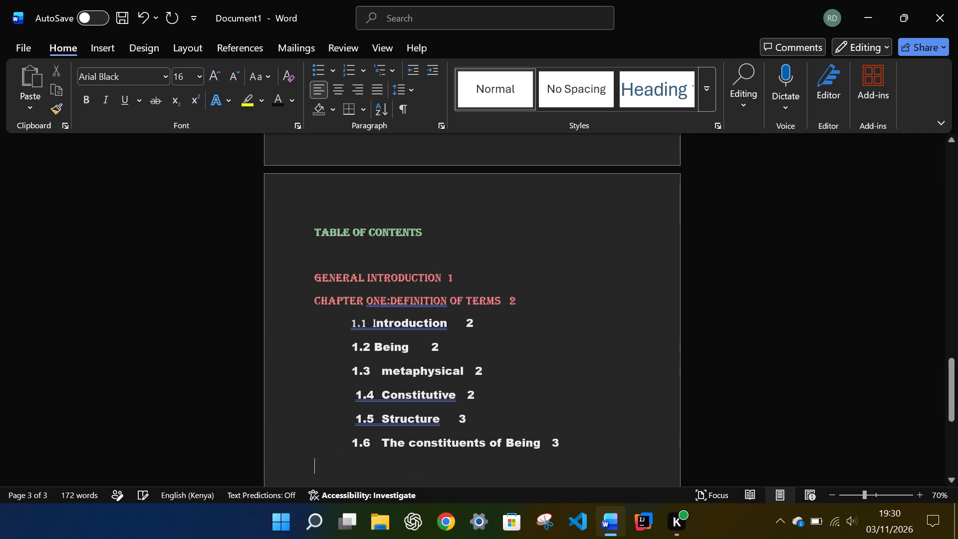
key(space)
key(space)
key(space)
key(space)
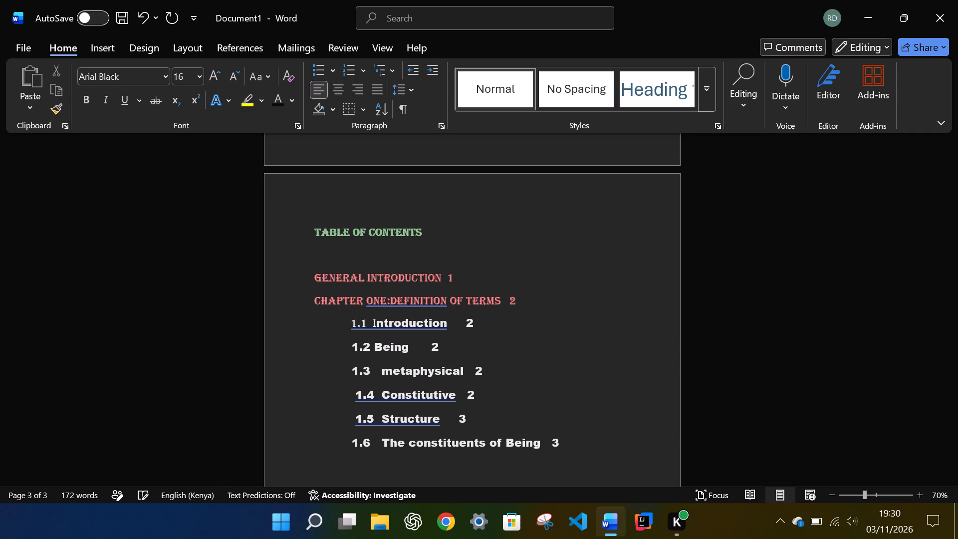
key(space)
key(space)
key(space)
key(space)
key(space)
key(space)
key(1)
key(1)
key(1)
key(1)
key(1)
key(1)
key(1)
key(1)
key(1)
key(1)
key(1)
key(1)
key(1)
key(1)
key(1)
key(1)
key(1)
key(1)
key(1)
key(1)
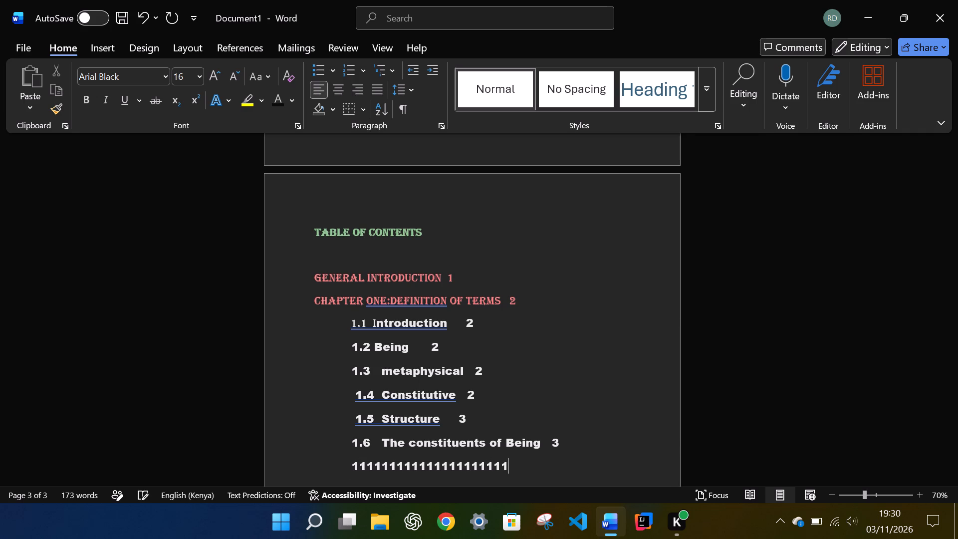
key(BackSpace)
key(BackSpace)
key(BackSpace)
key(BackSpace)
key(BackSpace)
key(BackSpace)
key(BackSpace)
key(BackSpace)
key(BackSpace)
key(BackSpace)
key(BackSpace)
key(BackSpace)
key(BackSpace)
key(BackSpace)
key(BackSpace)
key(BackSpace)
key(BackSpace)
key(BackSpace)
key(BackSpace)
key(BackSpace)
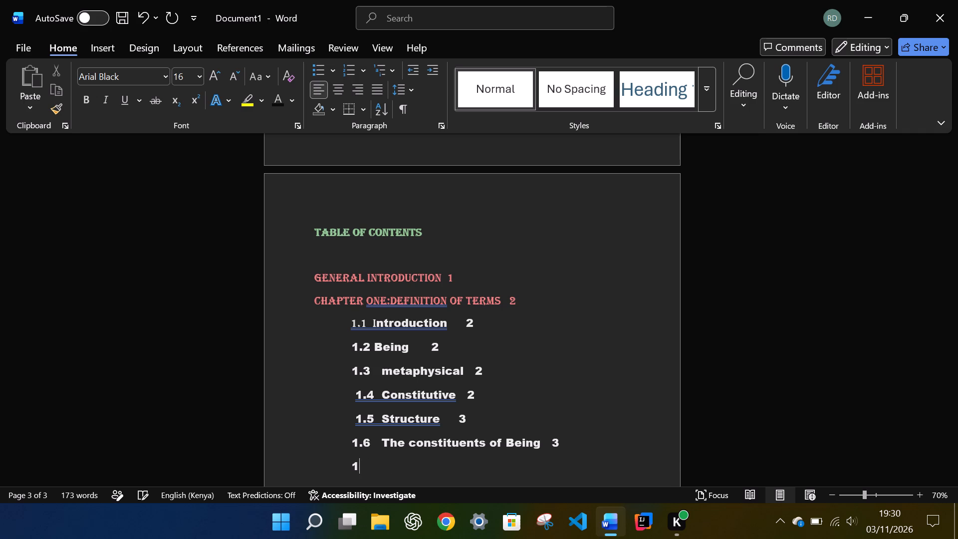
Complete the last entry's subsection number as 1.7 and follow it with three spaces.
text(.7)
key(space)
key(space)
key(space)
Enter the title "Conclusion" for the 1.7 entry, followed by three spaces and page number 5.
key(c)
key(BackSpace)
key(shift+c)
text(onst)
key(i)
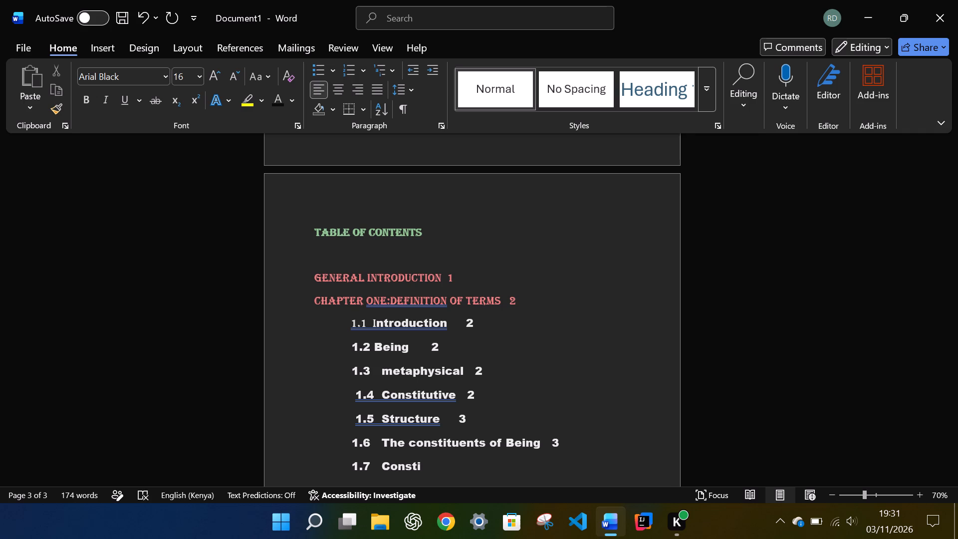
key(BackSpace)
key(BackSpace)
key(BackSpace)
key(c)
text(lusion)
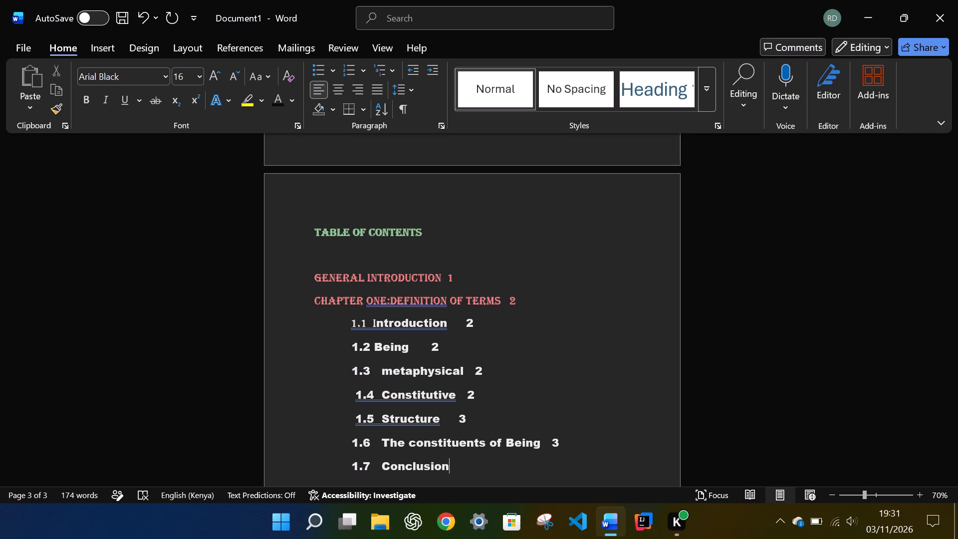
key(space)
key(space)
key(space)
text(5)
Leave two blank lines below the 1.7 entry and begin an unindented heading in capitals reading "CHAPTER TWO:".
key(Return)
key(Return)
key(Return)
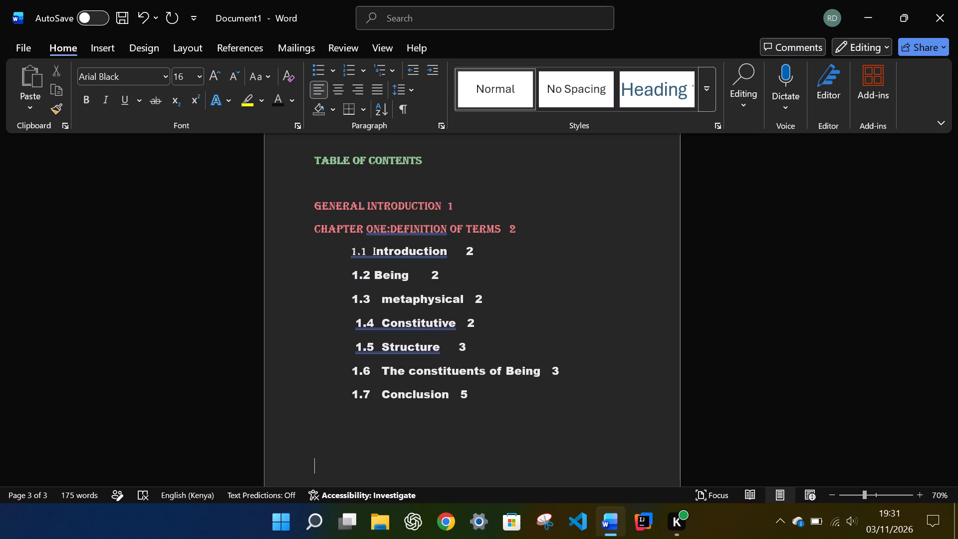
key(c)
key(h)
key(a)
text(PTER)
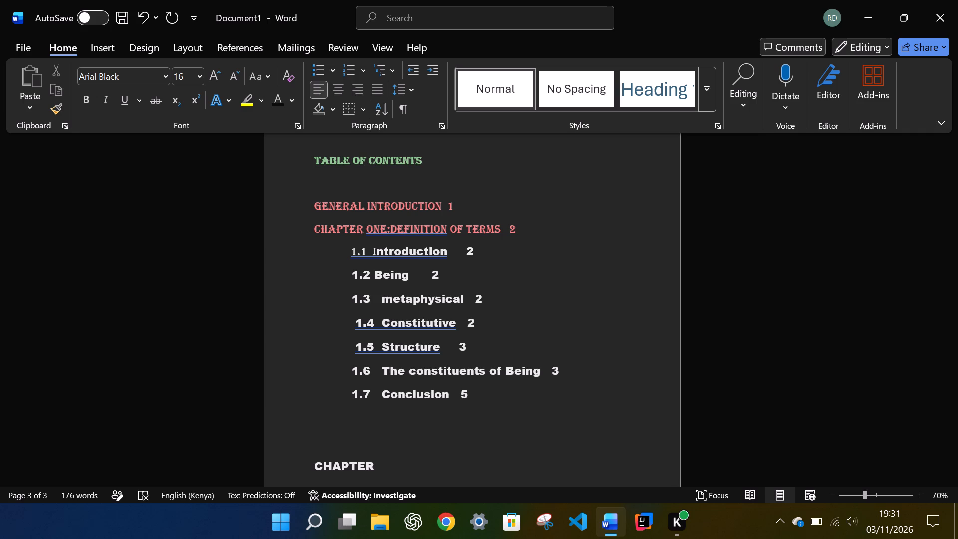
key(space)
text(TWO)
key(shift+colon)
Continue the Chapter Two heading directly after the colon with "THE CONSTITUTIVE STRUCTURE OF BEING".
text(THE)
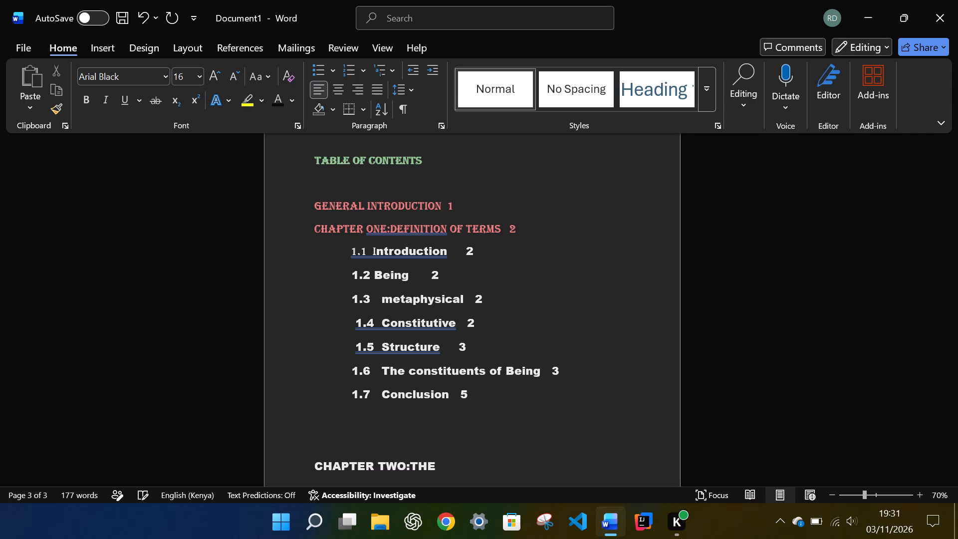
key(space)
key(c)
text(ON)
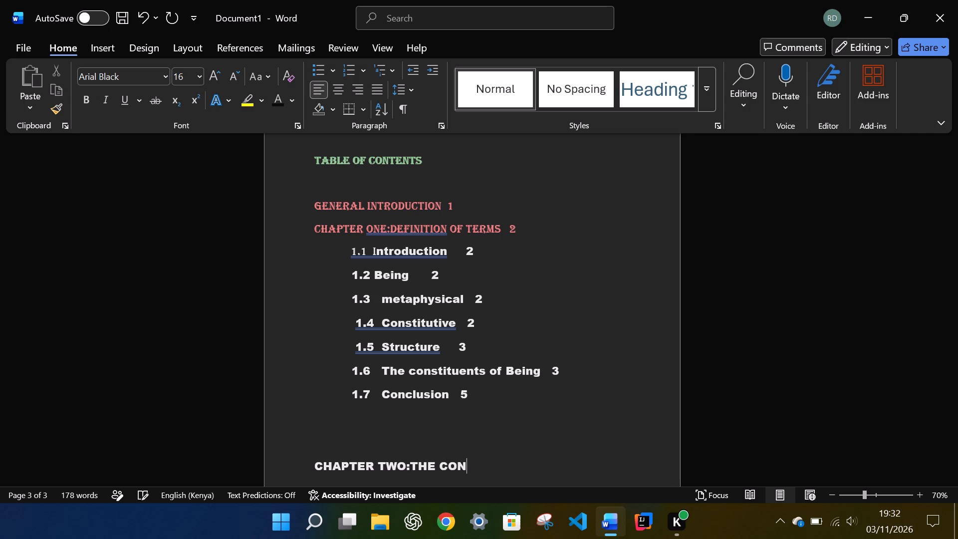
text(ST)
text(ITUTIVE)
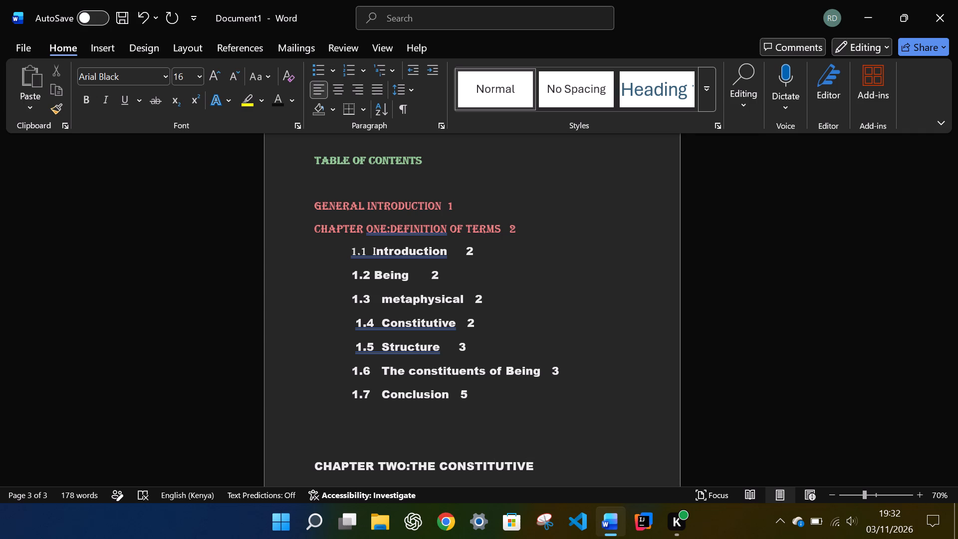
key(space)
text(ST)
text(RUCTURE)
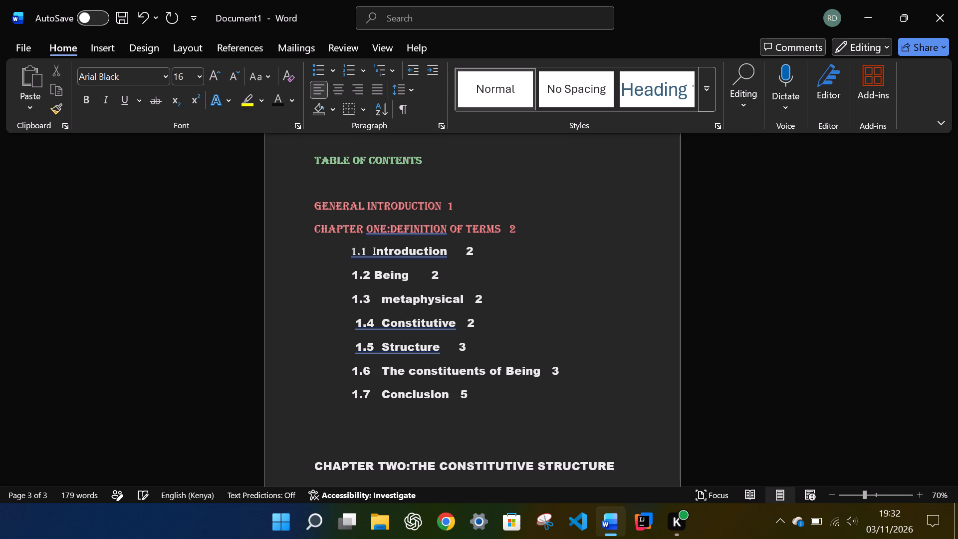
key(space)
key(o)
text(F BE)
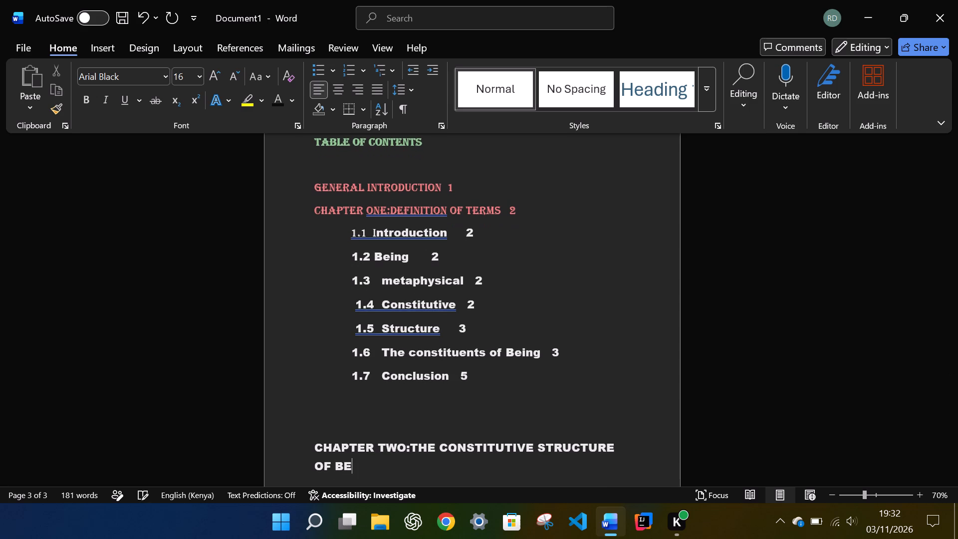
text(ING)
Finish the Chapter Two heading with "ACCORDING TO DIFFERENT PHILOSOPHERS", followed by two spaces and page number 6.
key(space)
text(ACC)
key(o)
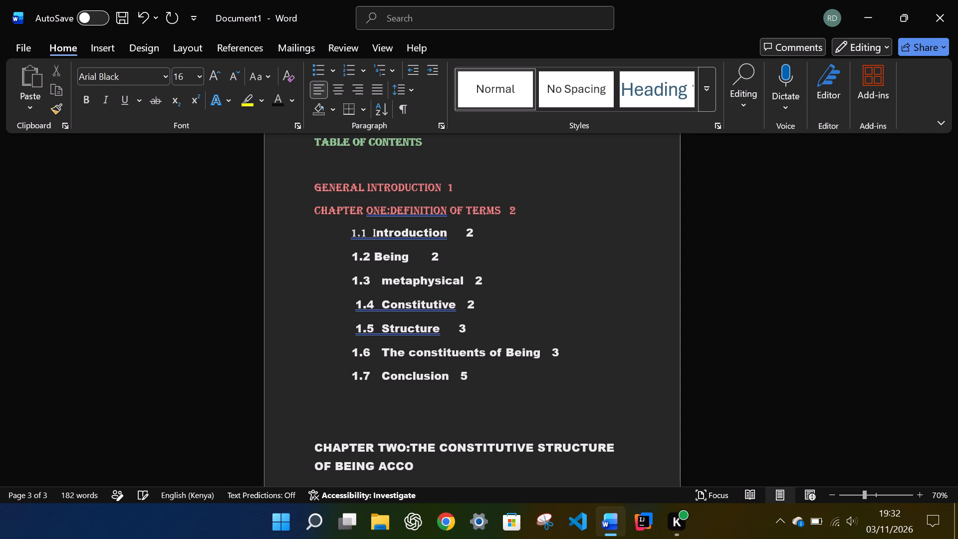
text(RDING)
key(space)
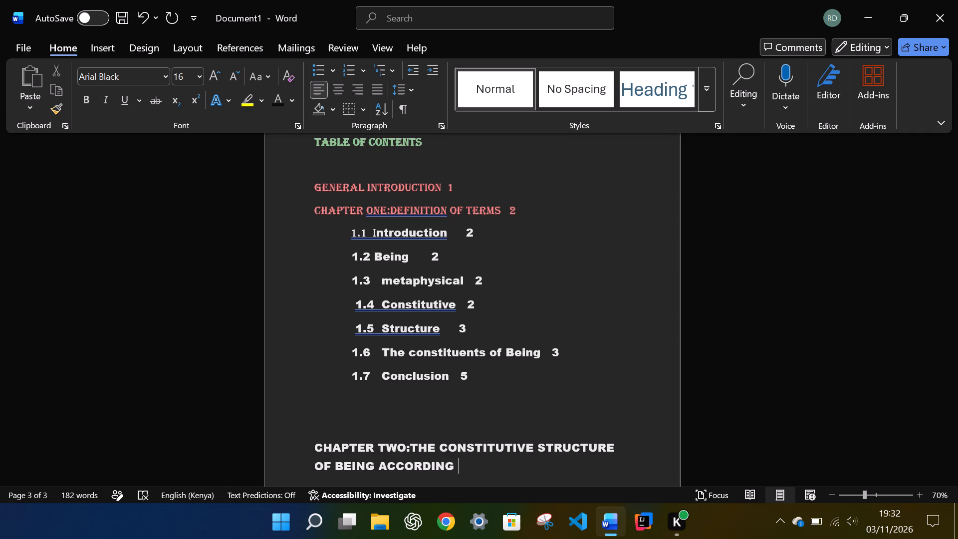
text(TO DIFFE)
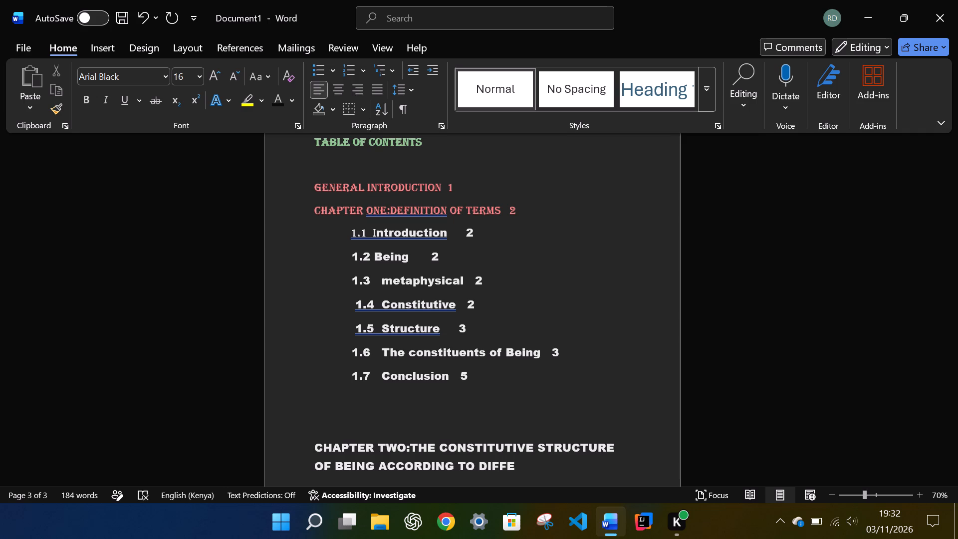
text(RENT)
key(space)
text(PHILOSOPH)
text(ERD)
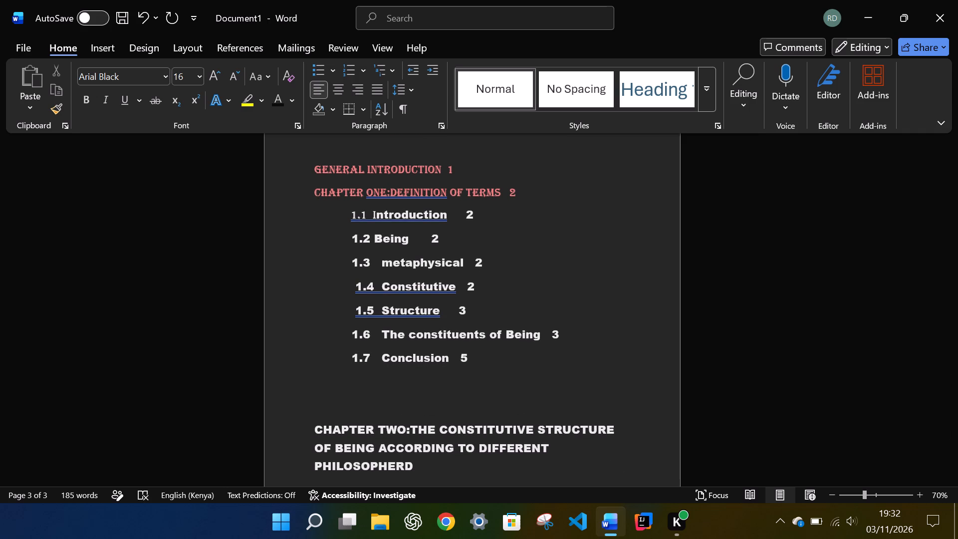
key(BackSpace)
key(s)
key(space)
key(space)
key(6)
Set the font of the whole Chapter Two heading, including its page number, to Algerian.
drag(565, 466, 528, 466)
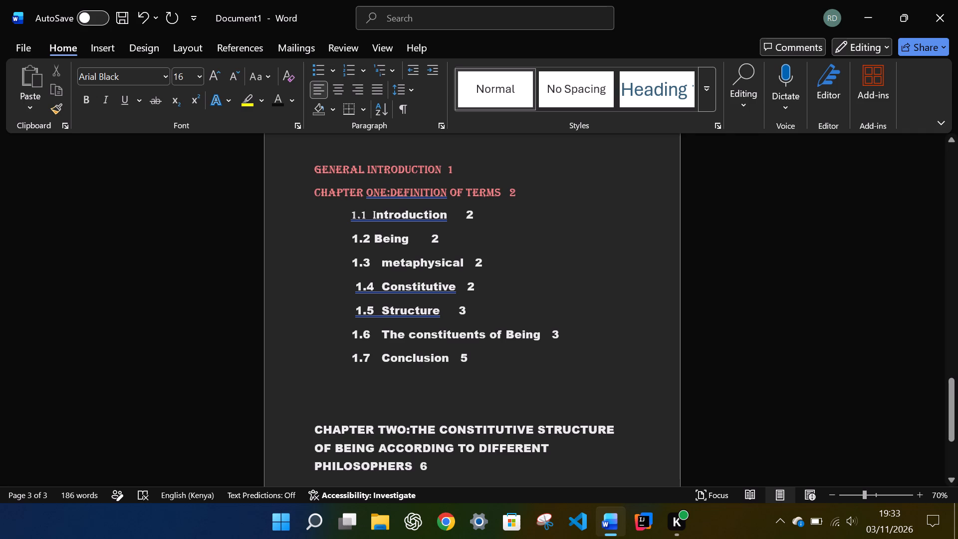
click(449, 467)
drag(449, 467, 411, 465)
drag(411, 465, 356, 431)
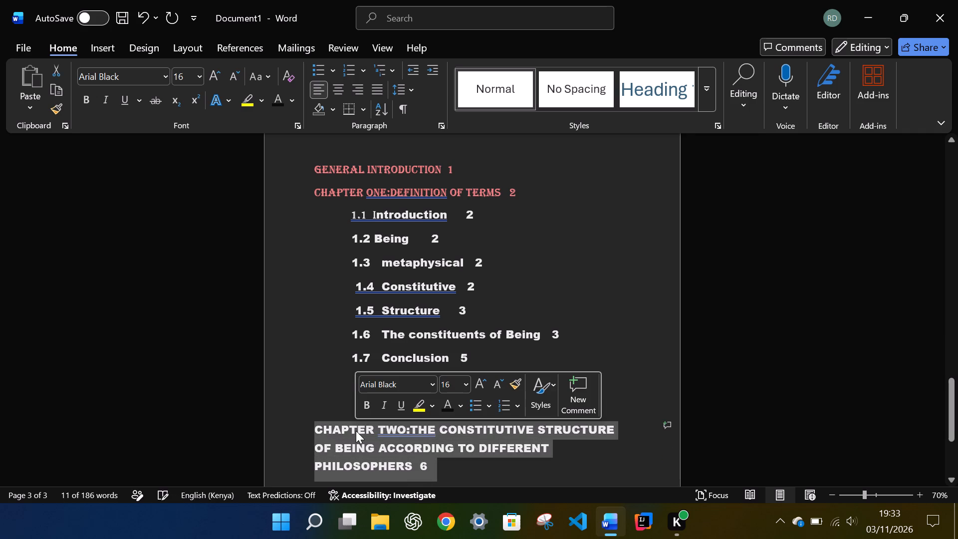
click(434, 379)
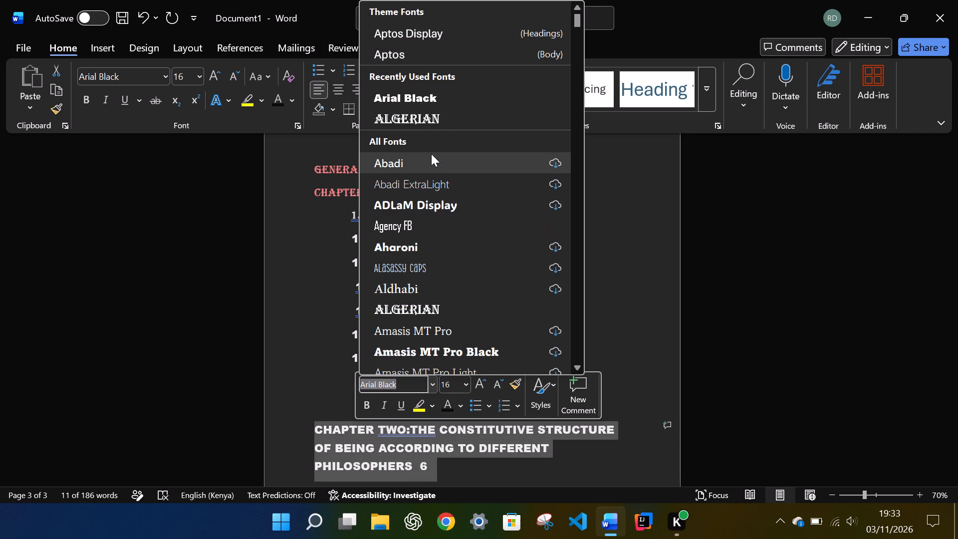
click(419, 117)
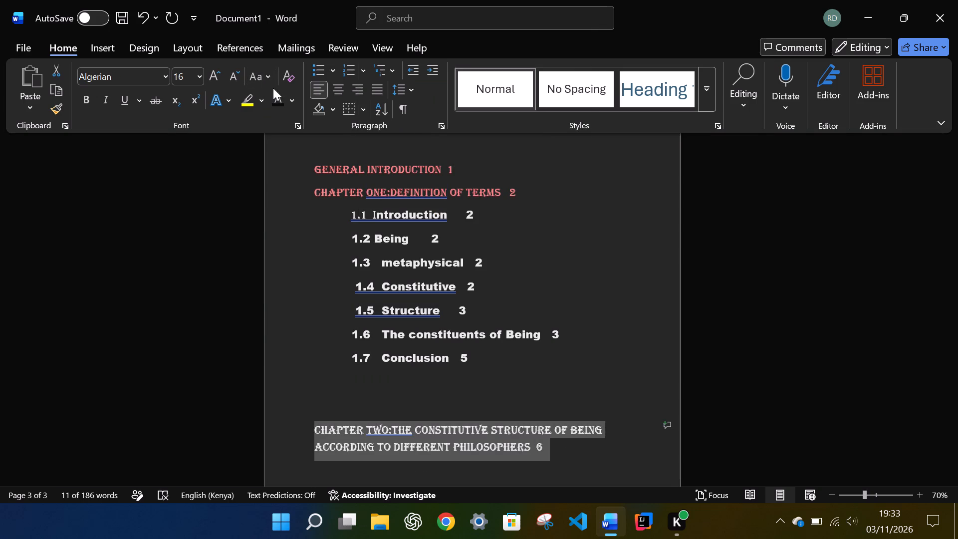
Colour the whole Chapter Two heading, including its page number, in the second-darkest purple theme shade.
click(291, 102)
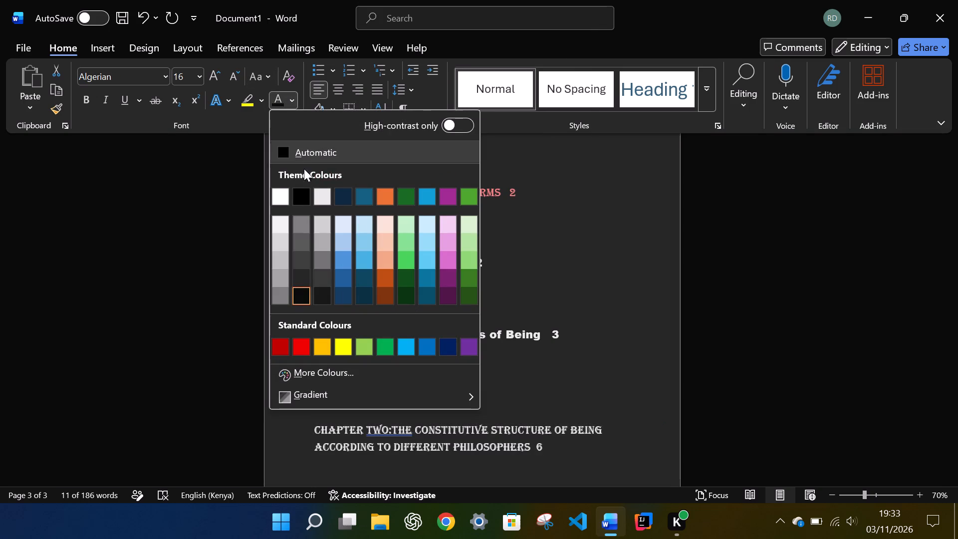
click(453, 269)
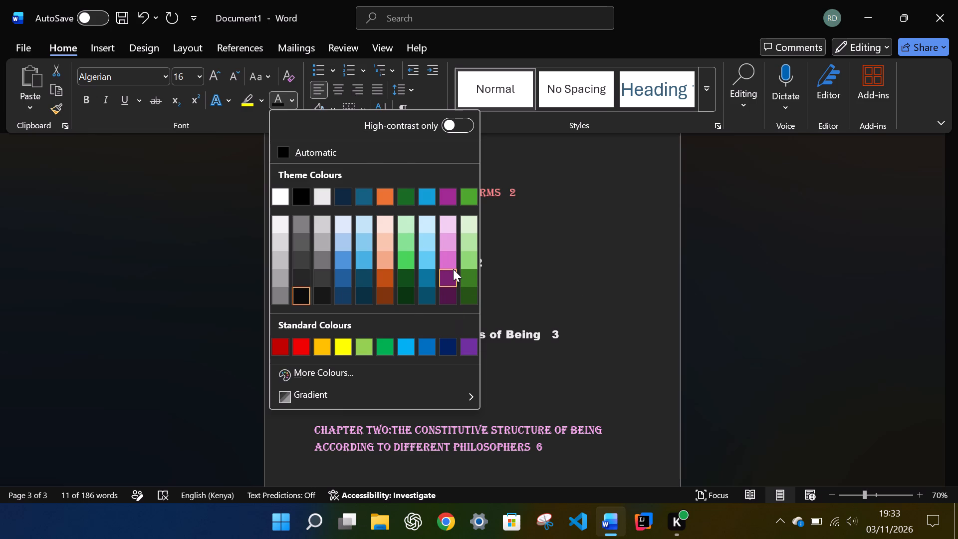
click(531, 376)
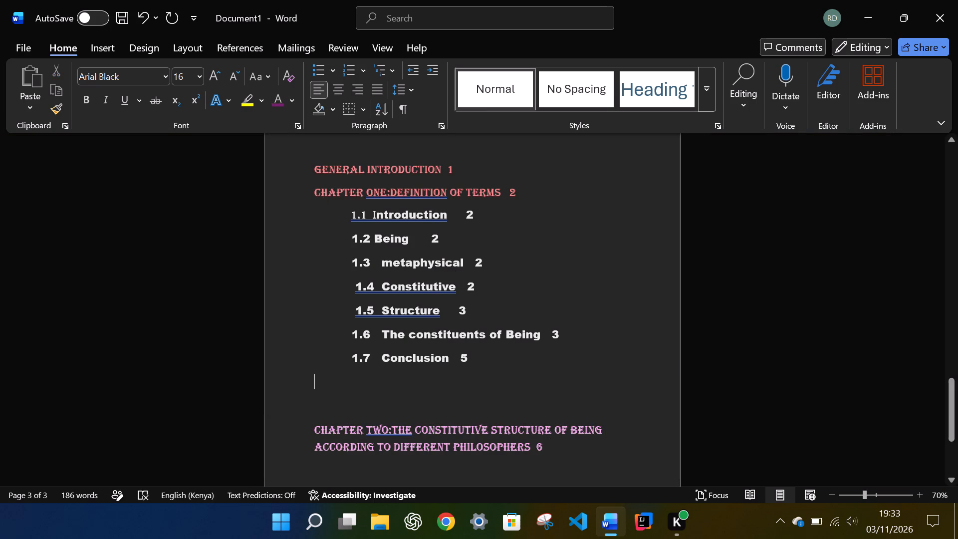
Set the font size of the whole Chapter Two heading, including its page number, to 18.
click(546, 445)
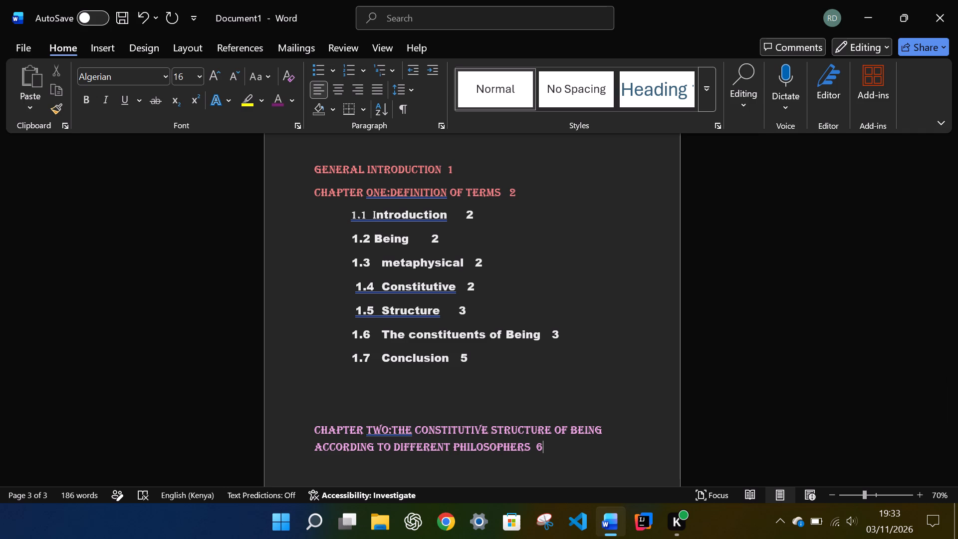
right_drag(546, 445, 389, 449)
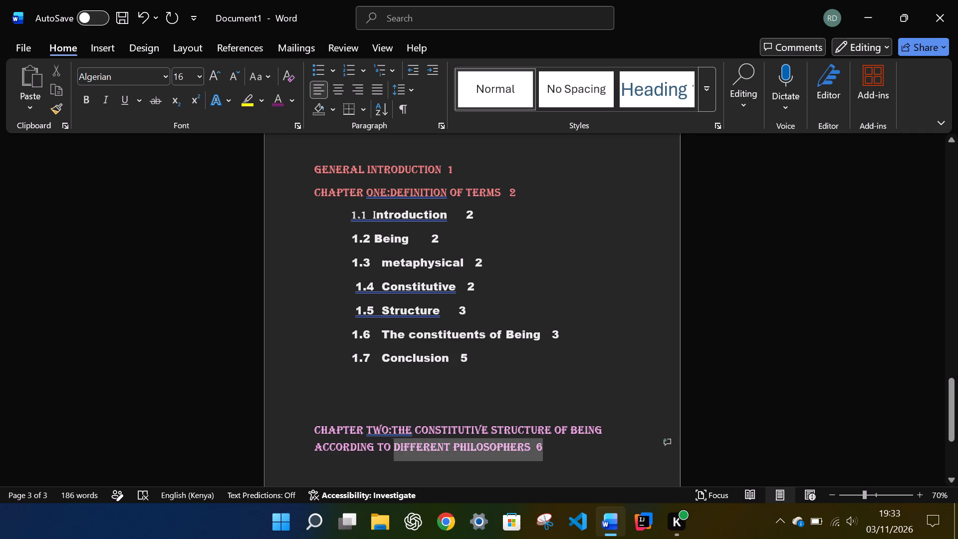
right_drag(389, 449, 338, 430)
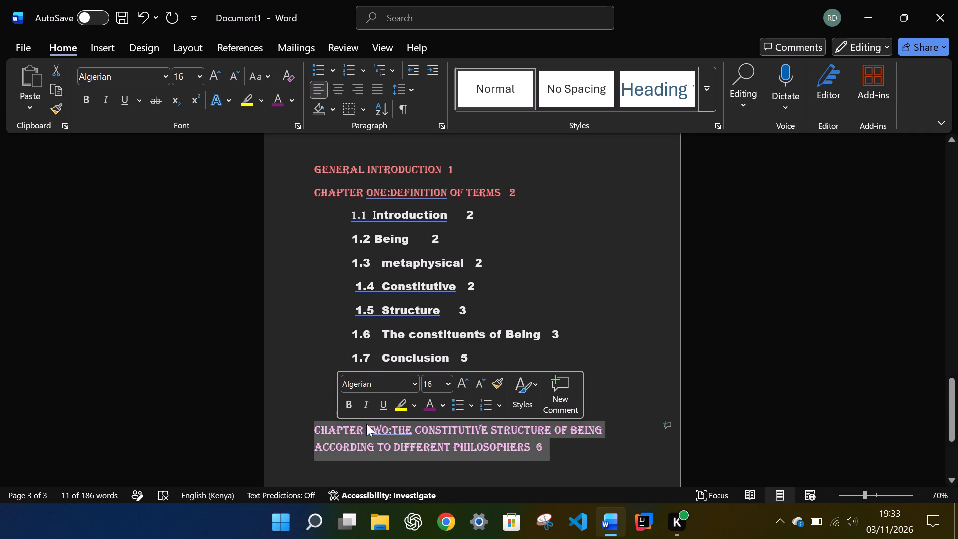
click(451, 385)
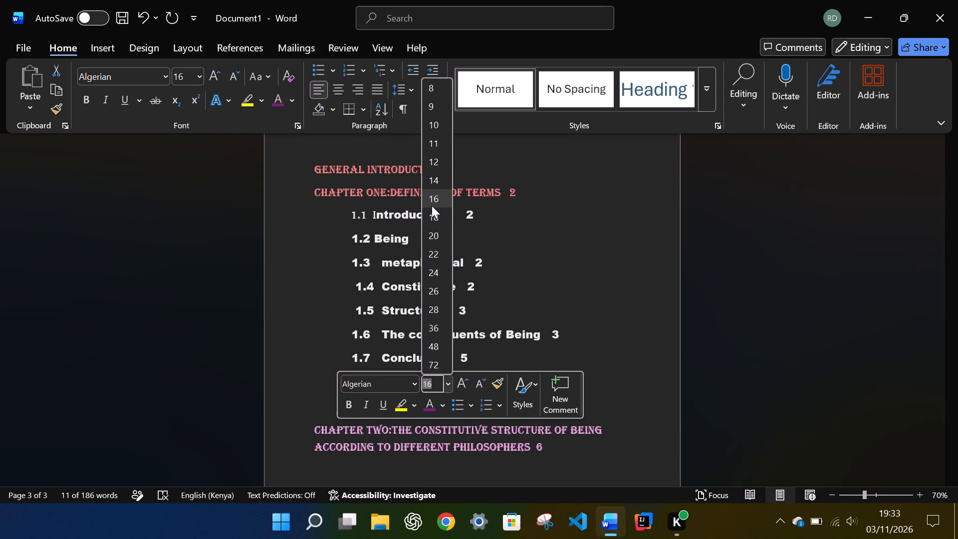
click(434, 219)
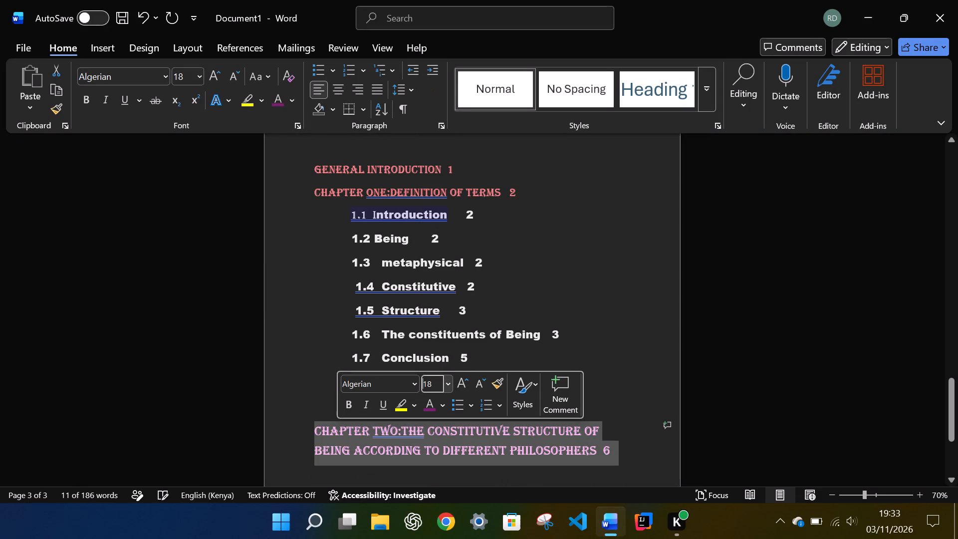
click(664, 295)
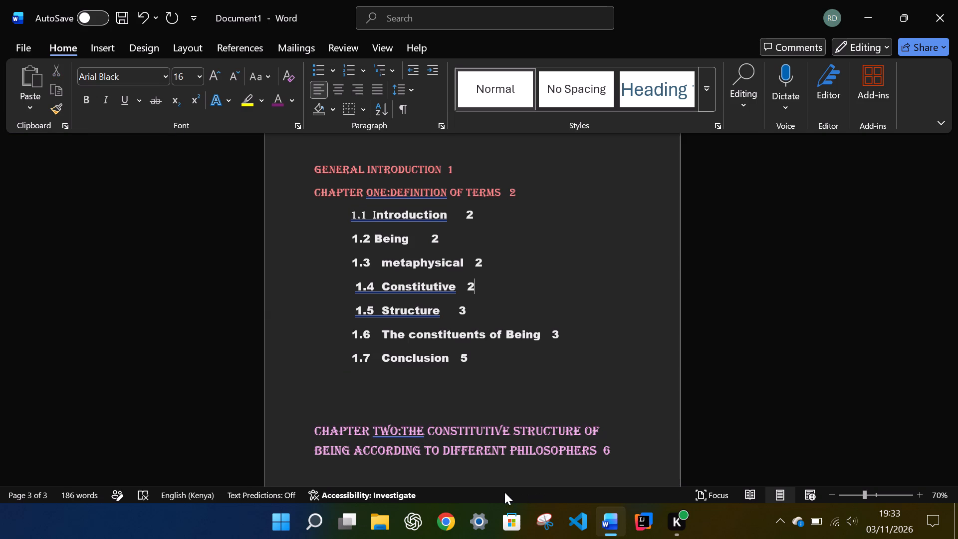
Insert a space after the colon in the Chapter Two heading.
click(401, 433)
key(space)
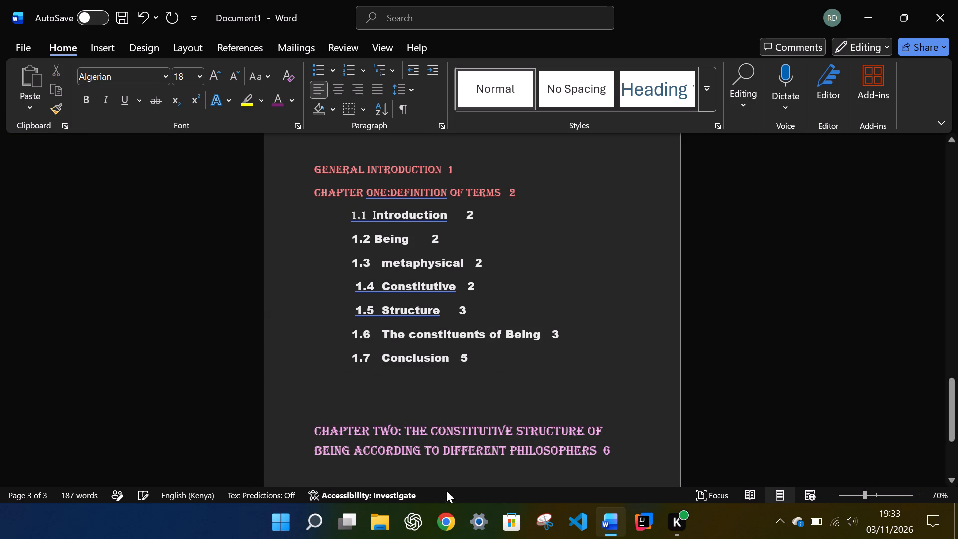
Start a new line below the Chapter Two heading, after its page number.
click(615, 451)
key(Return)
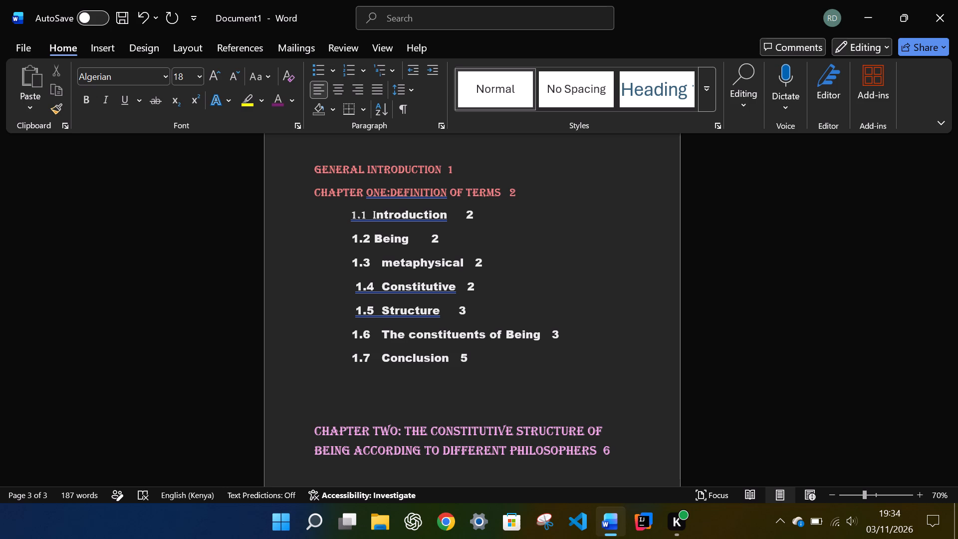
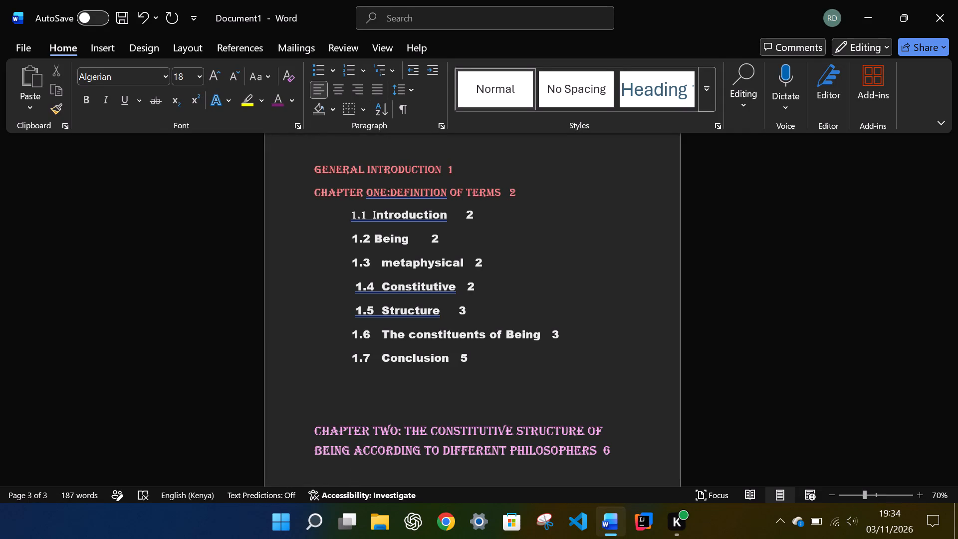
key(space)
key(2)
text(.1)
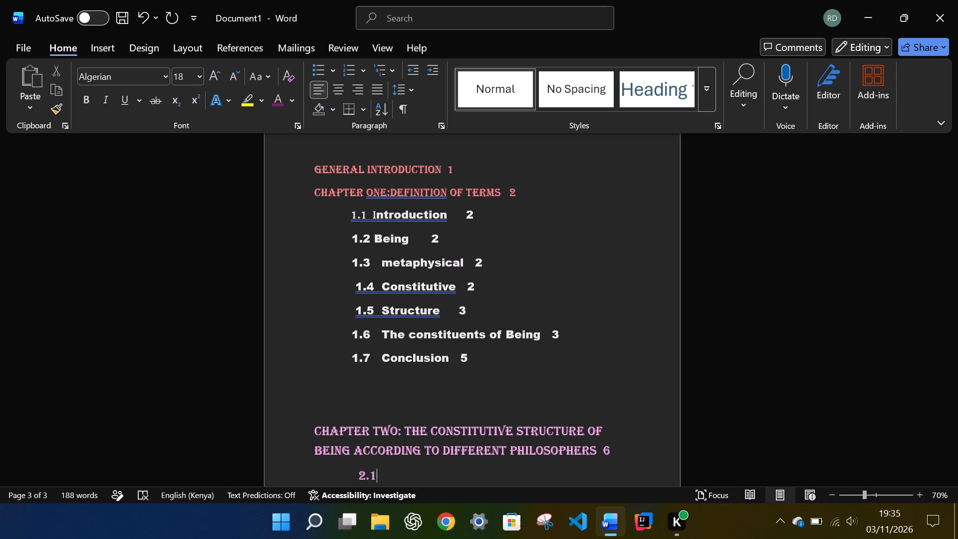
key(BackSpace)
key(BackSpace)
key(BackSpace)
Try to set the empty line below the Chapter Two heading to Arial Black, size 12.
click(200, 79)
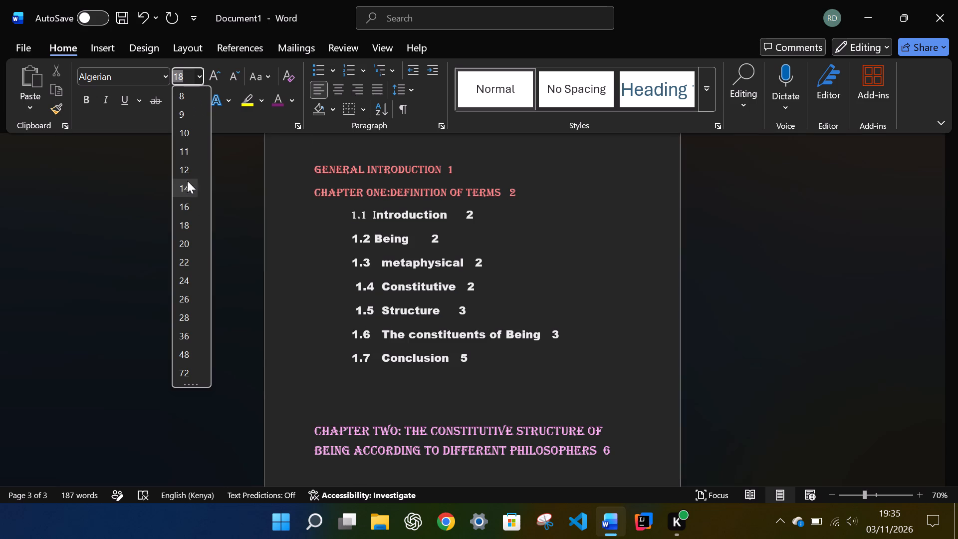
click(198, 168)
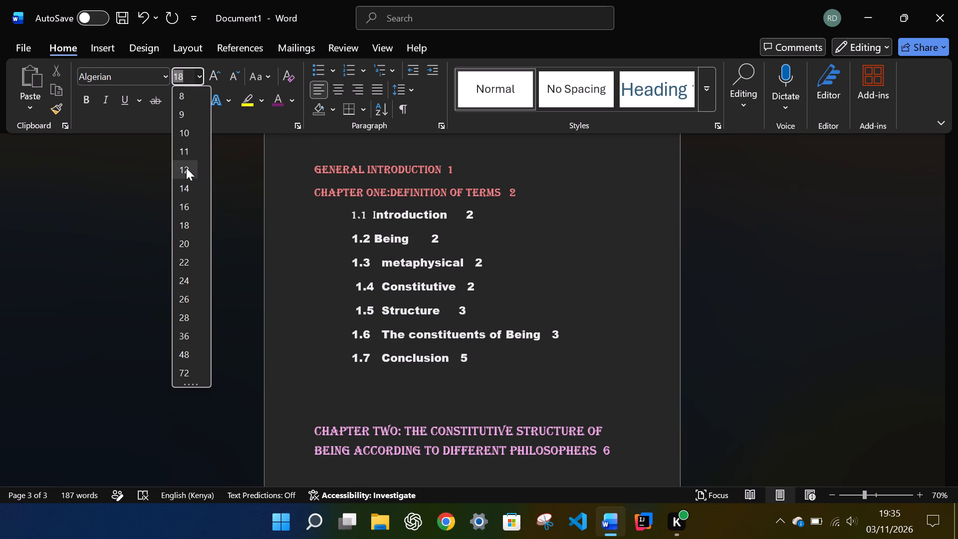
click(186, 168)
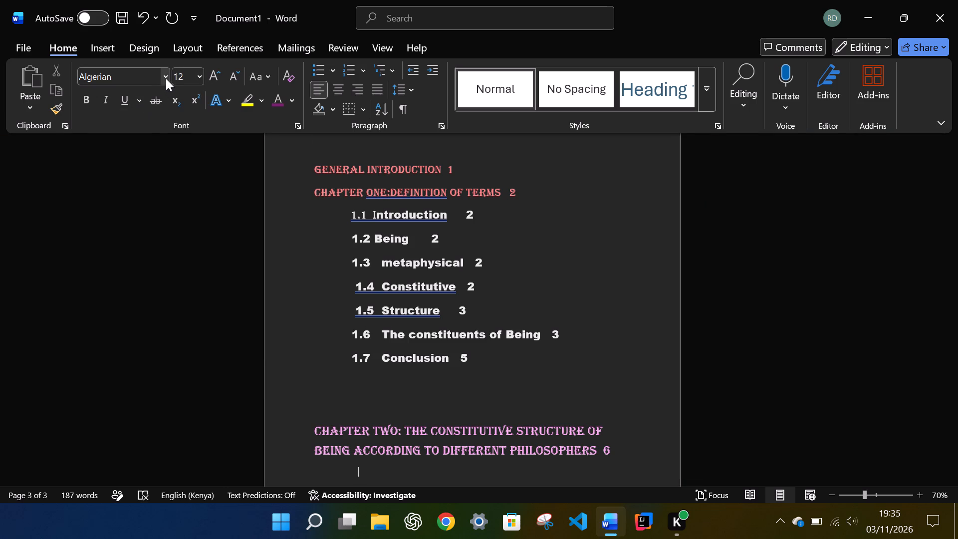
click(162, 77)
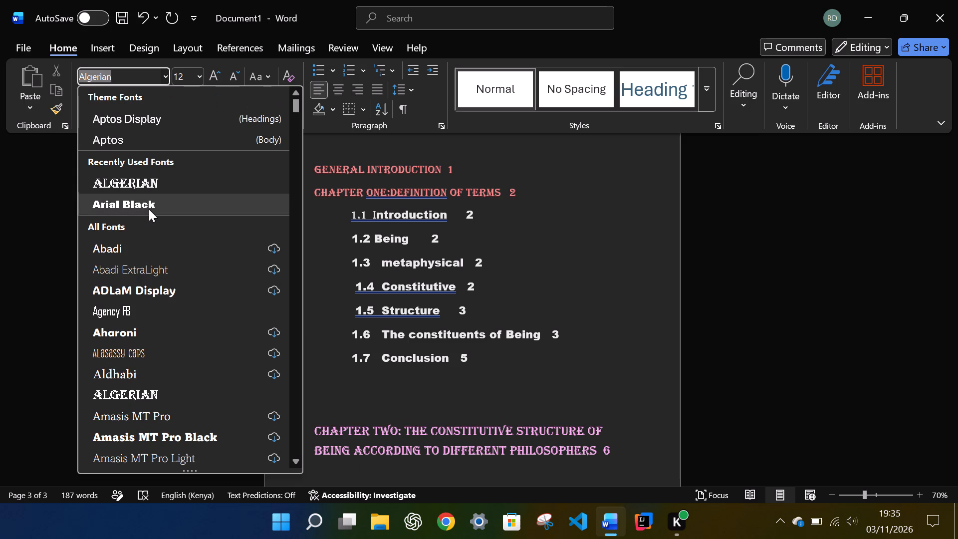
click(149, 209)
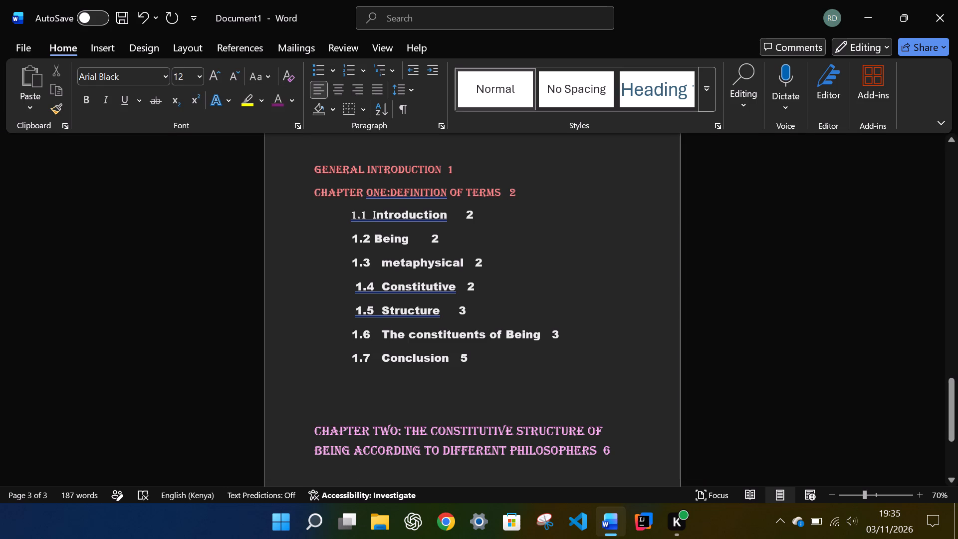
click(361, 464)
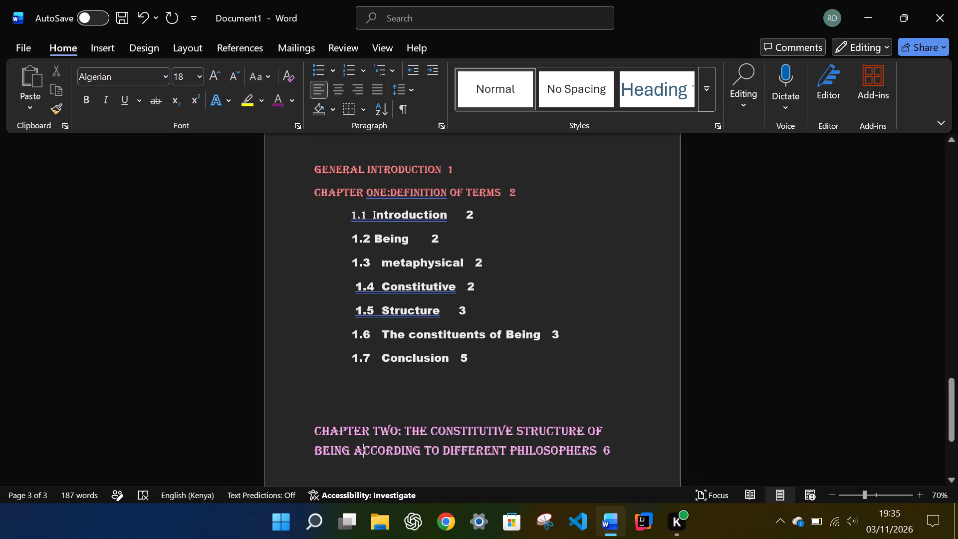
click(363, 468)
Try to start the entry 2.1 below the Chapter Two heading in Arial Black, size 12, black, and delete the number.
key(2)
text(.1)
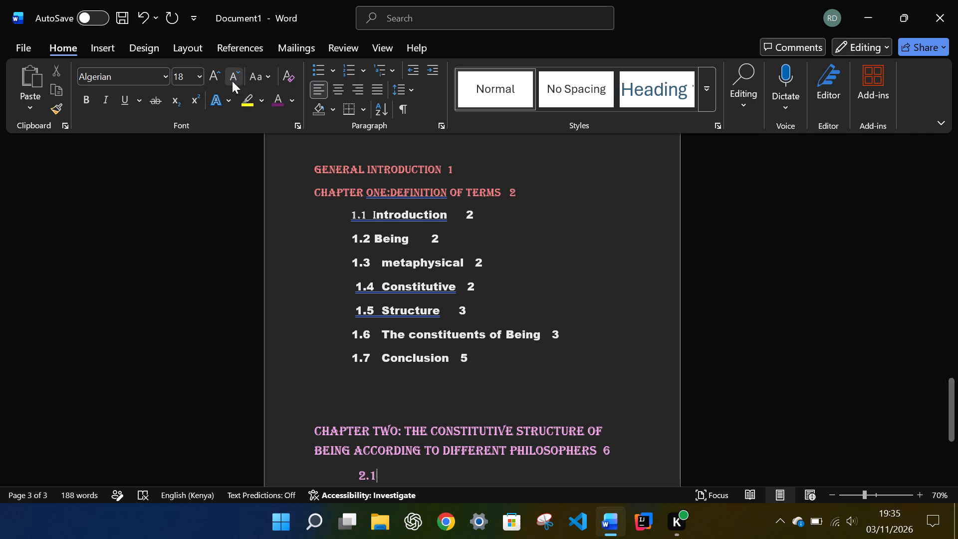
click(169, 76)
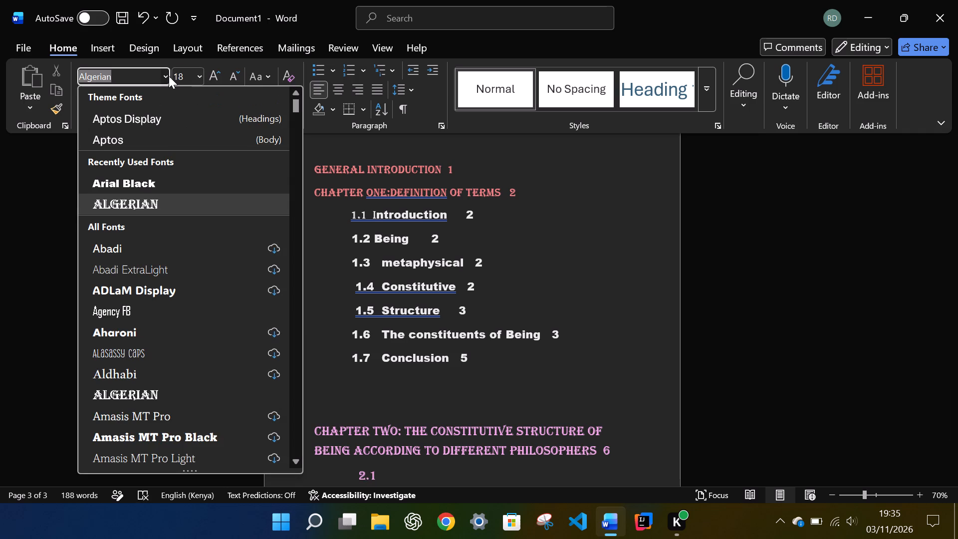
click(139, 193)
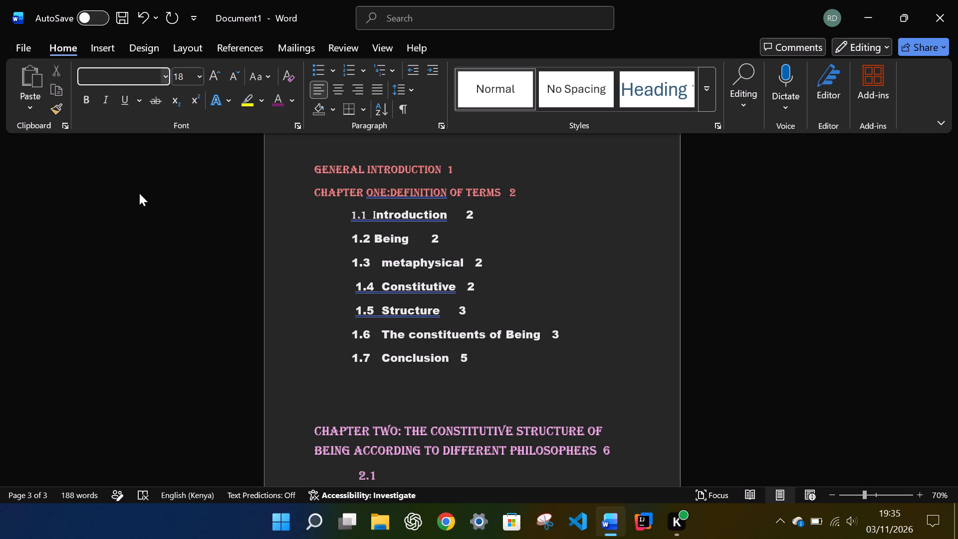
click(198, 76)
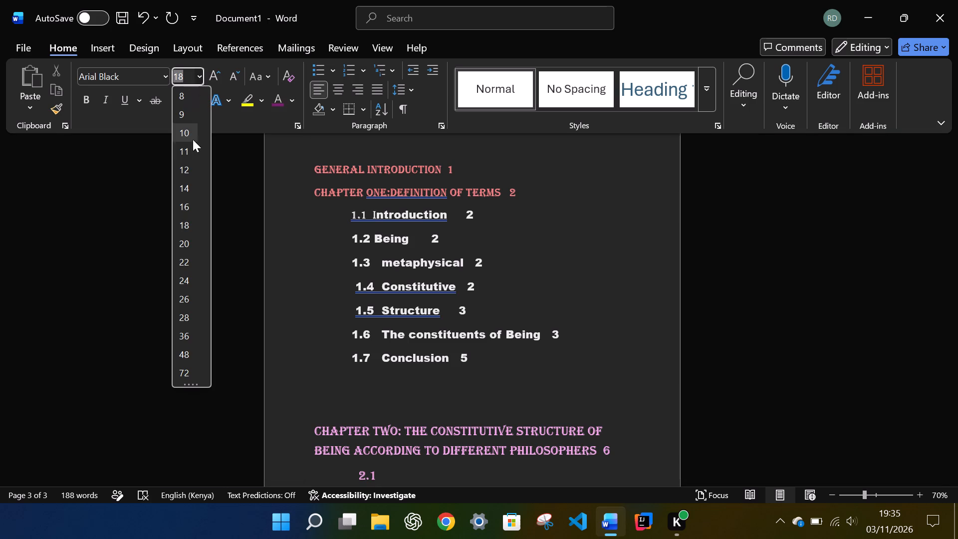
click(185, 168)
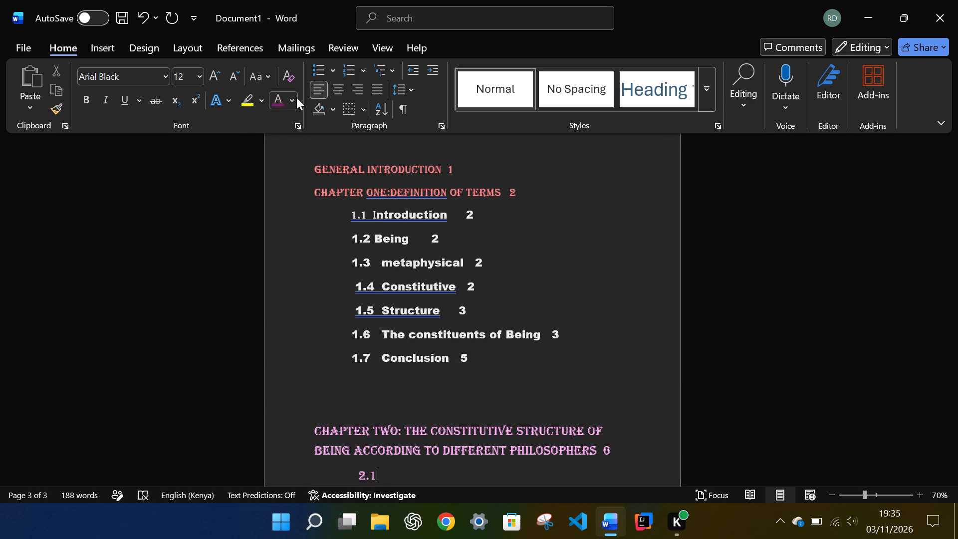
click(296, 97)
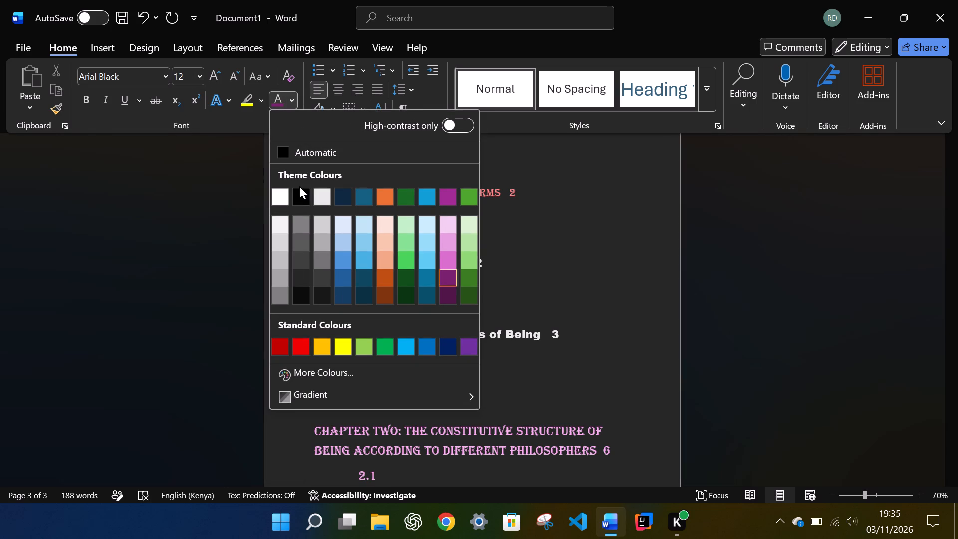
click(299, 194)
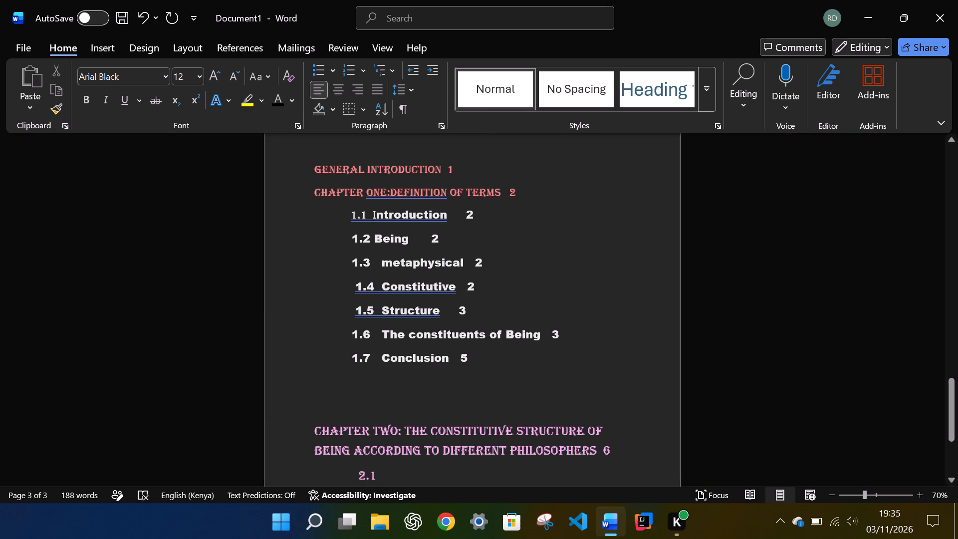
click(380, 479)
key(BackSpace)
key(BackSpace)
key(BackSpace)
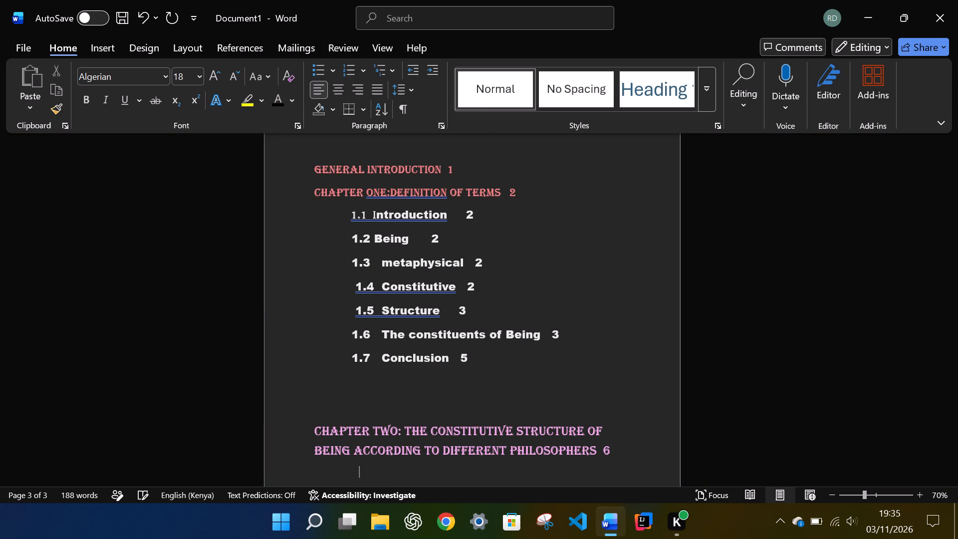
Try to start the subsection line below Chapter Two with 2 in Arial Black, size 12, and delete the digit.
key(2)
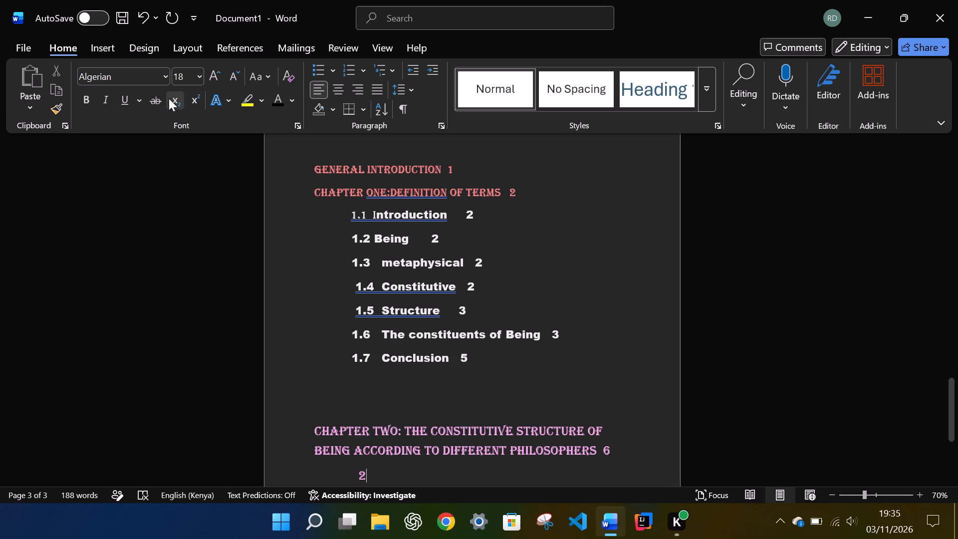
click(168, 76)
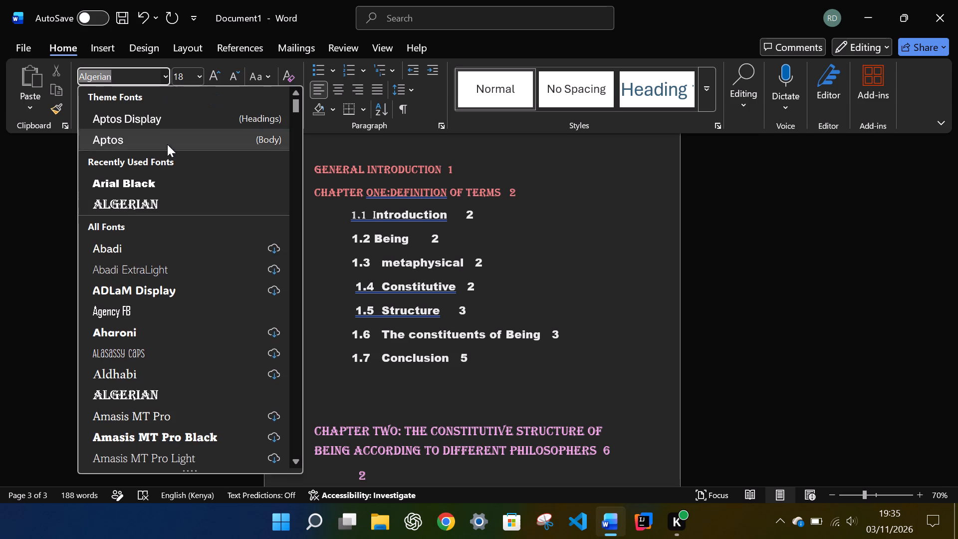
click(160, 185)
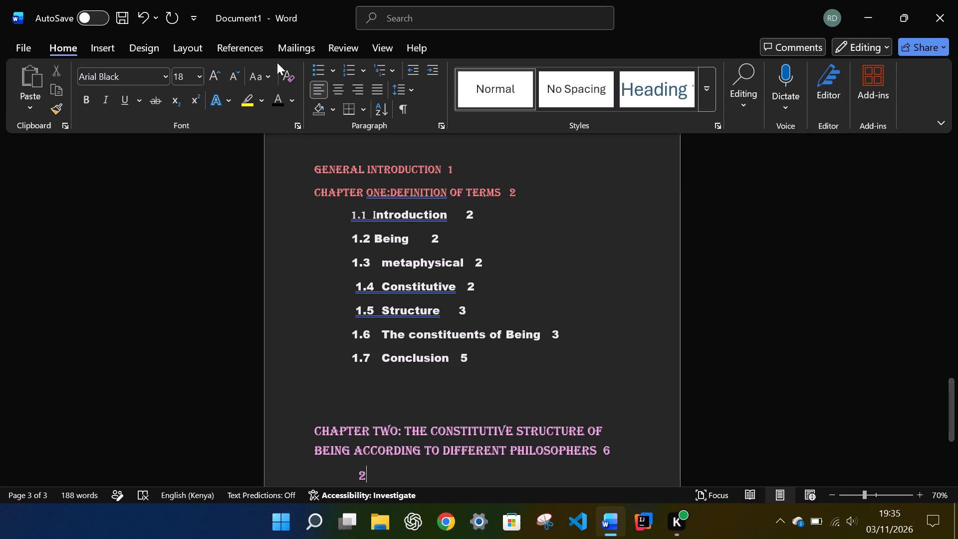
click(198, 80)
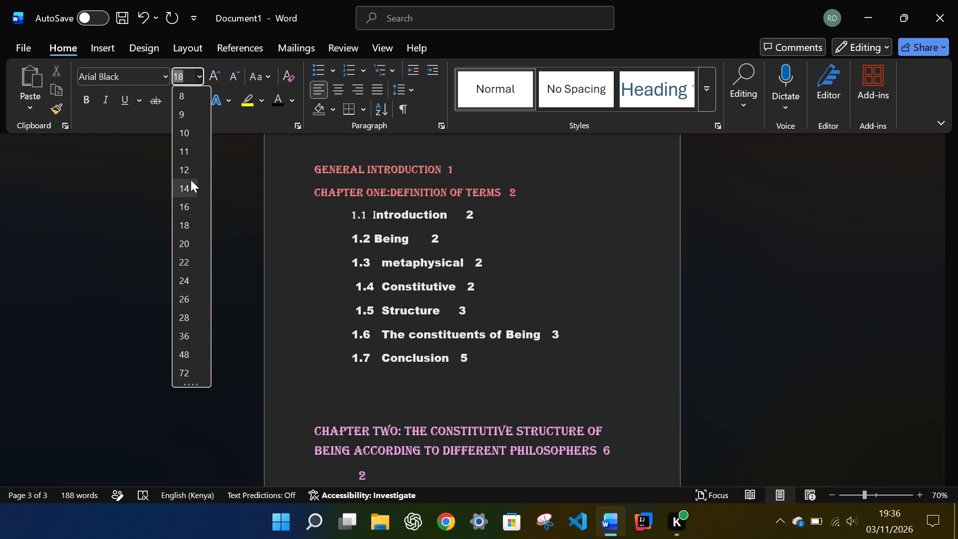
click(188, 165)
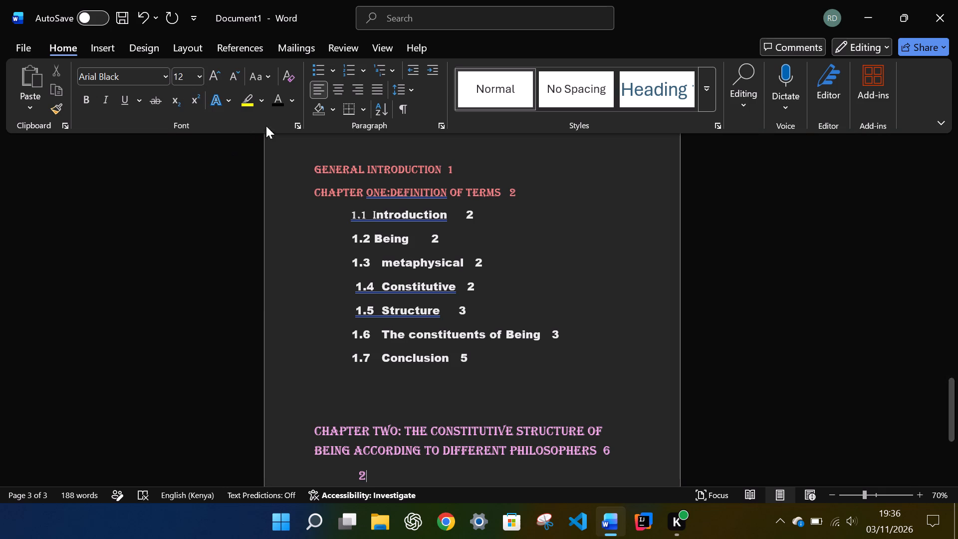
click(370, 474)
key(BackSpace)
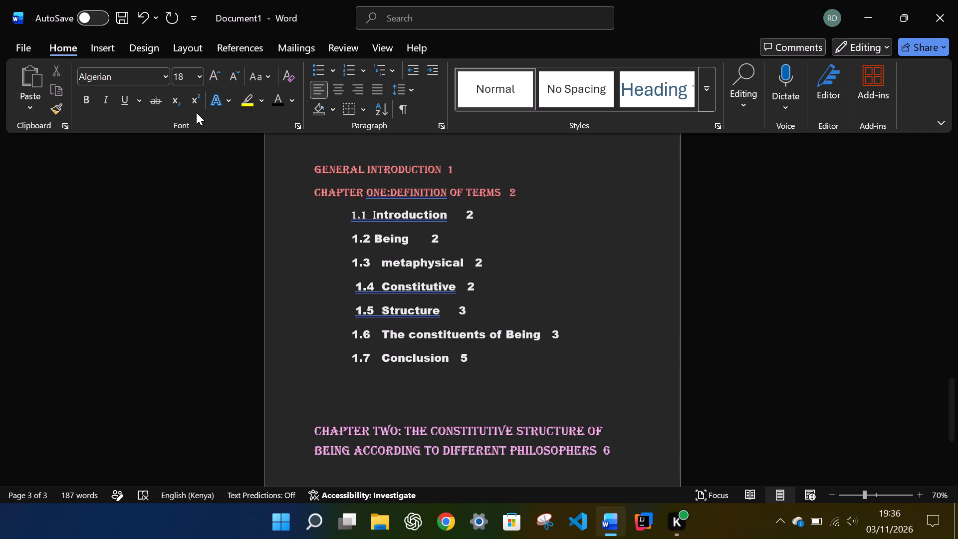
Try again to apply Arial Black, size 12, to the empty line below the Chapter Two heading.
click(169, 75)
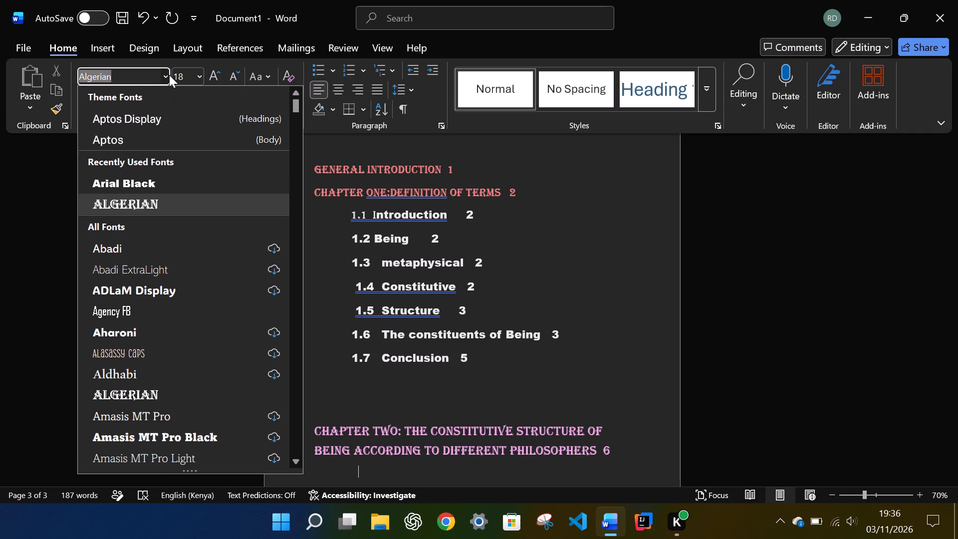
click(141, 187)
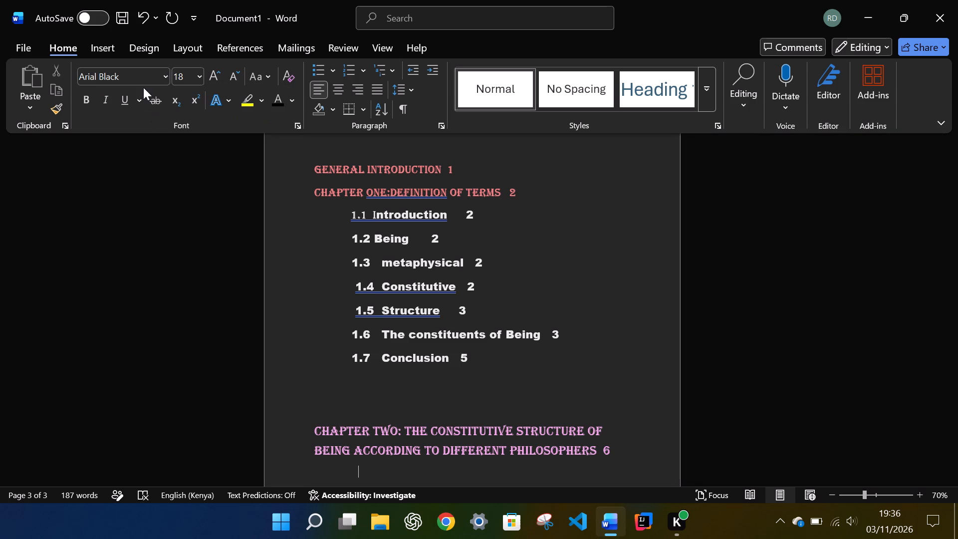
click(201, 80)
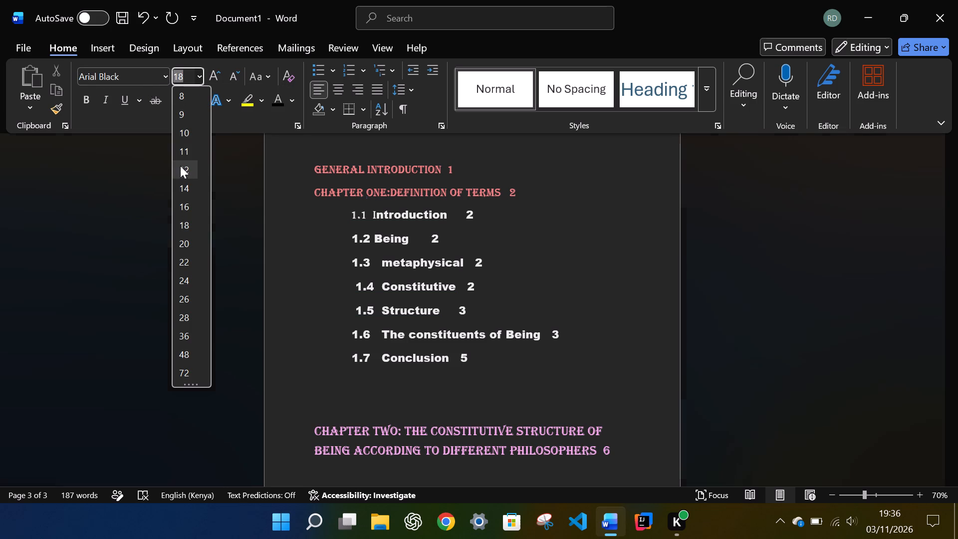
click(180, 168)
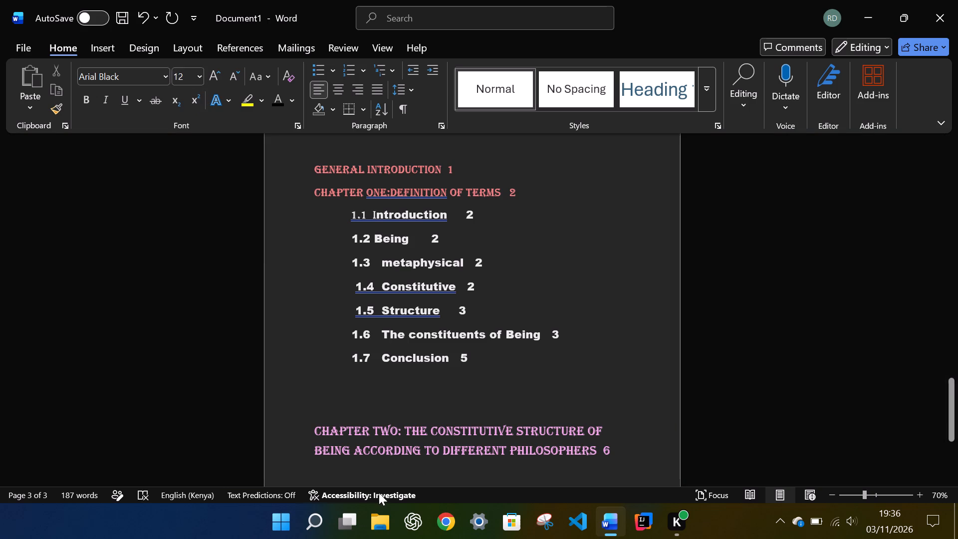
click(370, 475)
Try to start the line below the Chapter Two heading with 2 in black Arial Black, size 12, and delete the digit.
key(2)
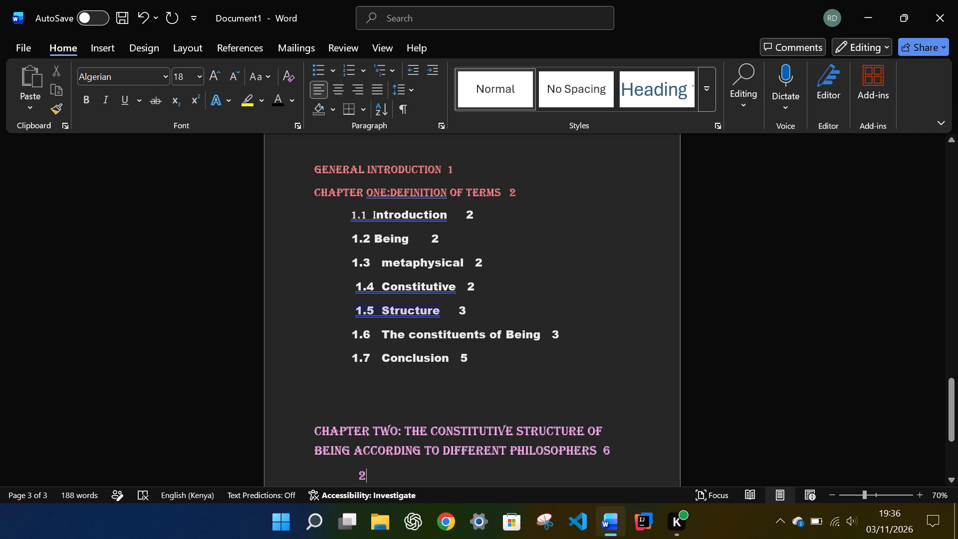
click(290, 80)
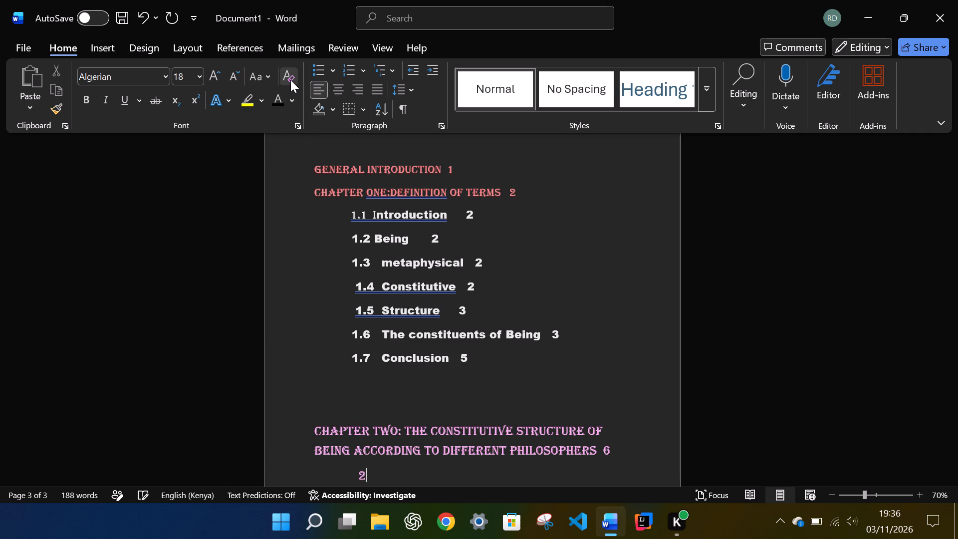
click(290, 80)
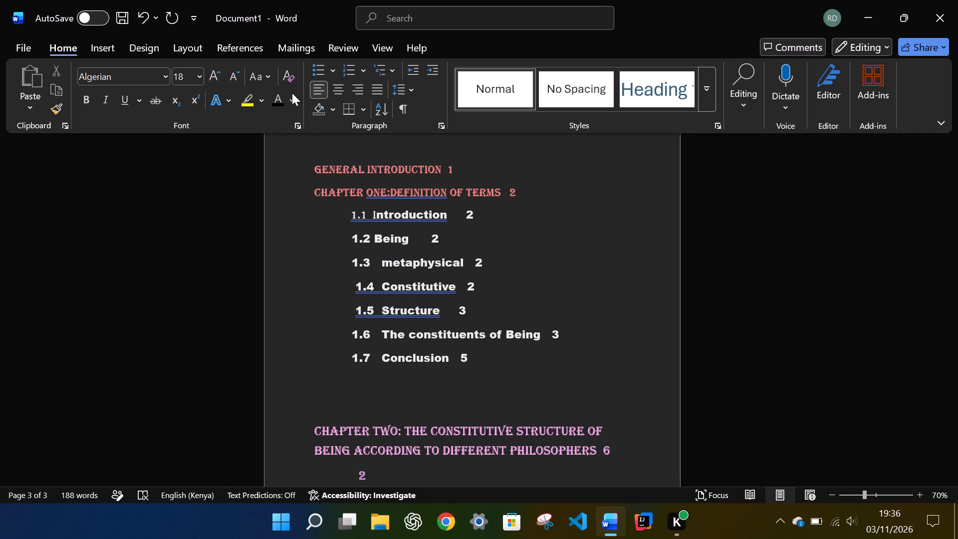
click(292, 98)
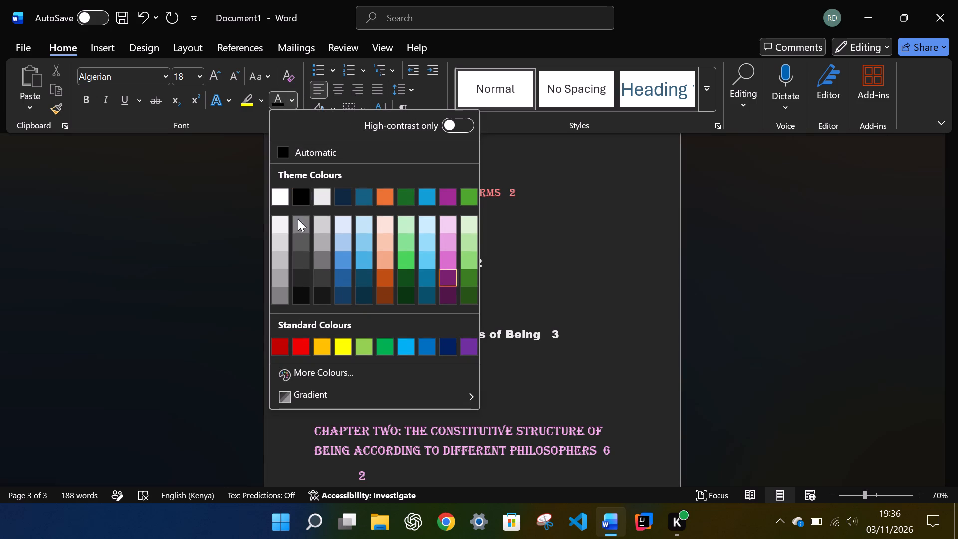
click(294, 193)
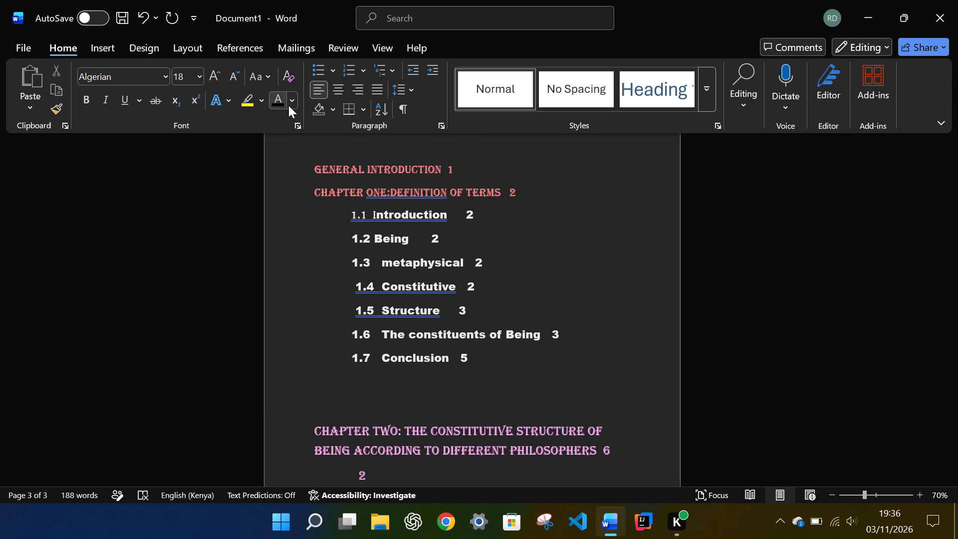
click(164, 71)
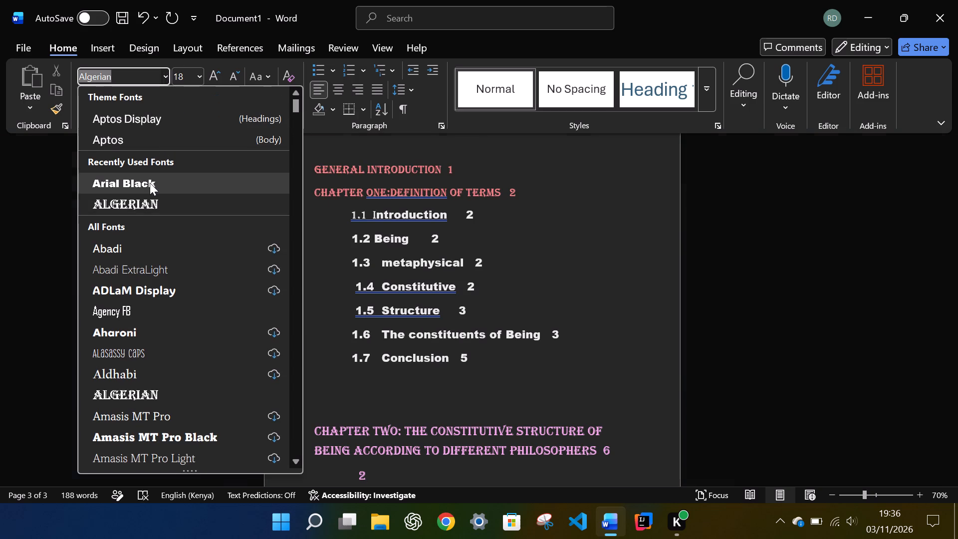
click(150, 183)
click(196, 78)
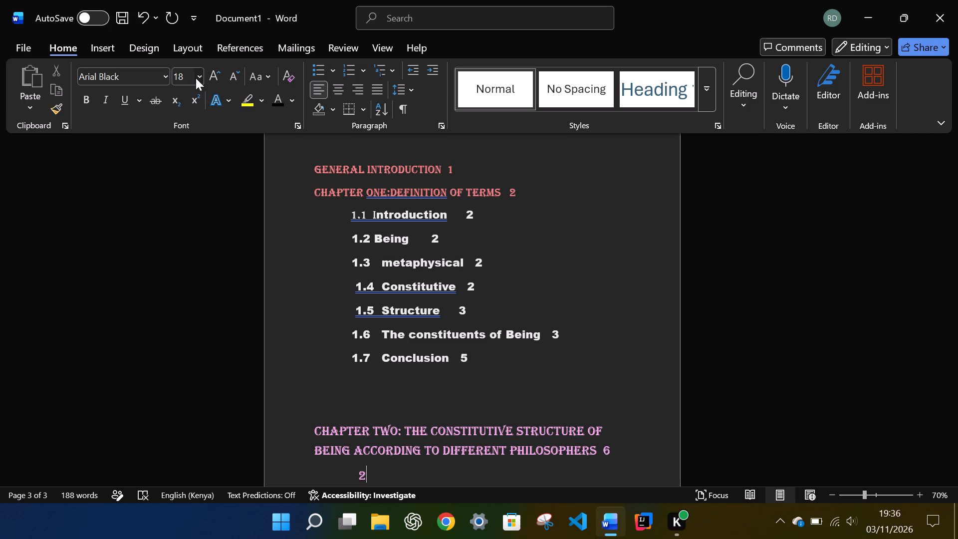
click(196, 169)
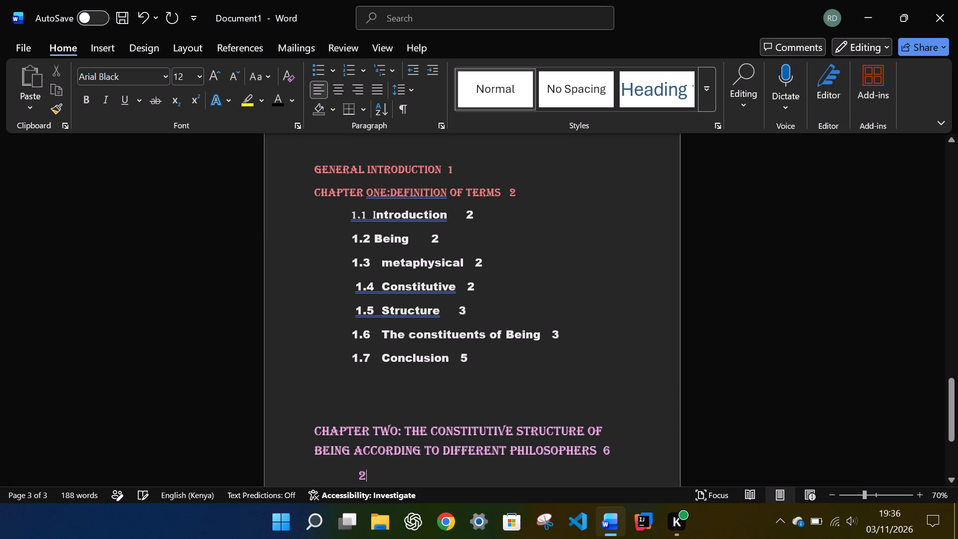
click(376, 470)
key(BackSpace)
Enter 2.1 Introduction with page number 6 below the Chapter Two heading, switching to Arial Black after the initial I.
key(2)
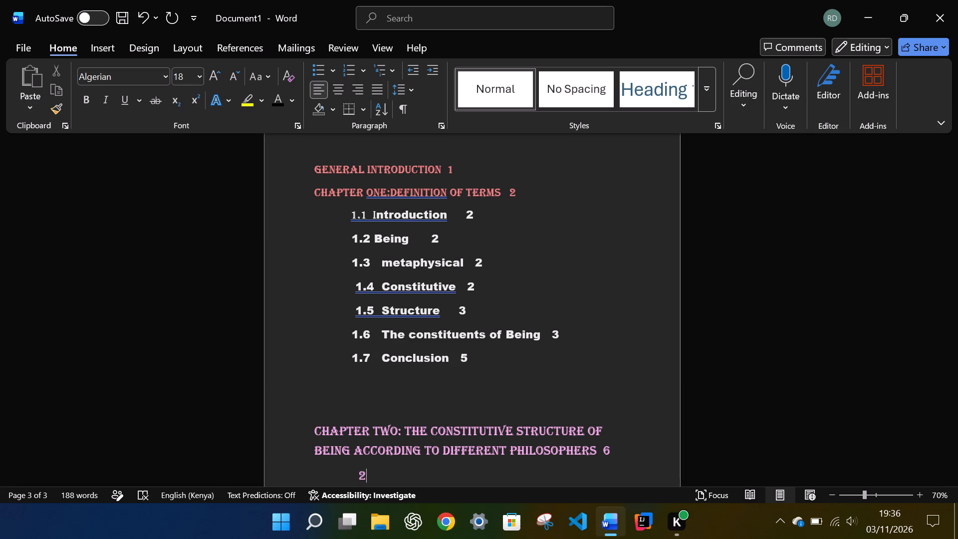
key(period)
key(1)
key(space)
key(i)
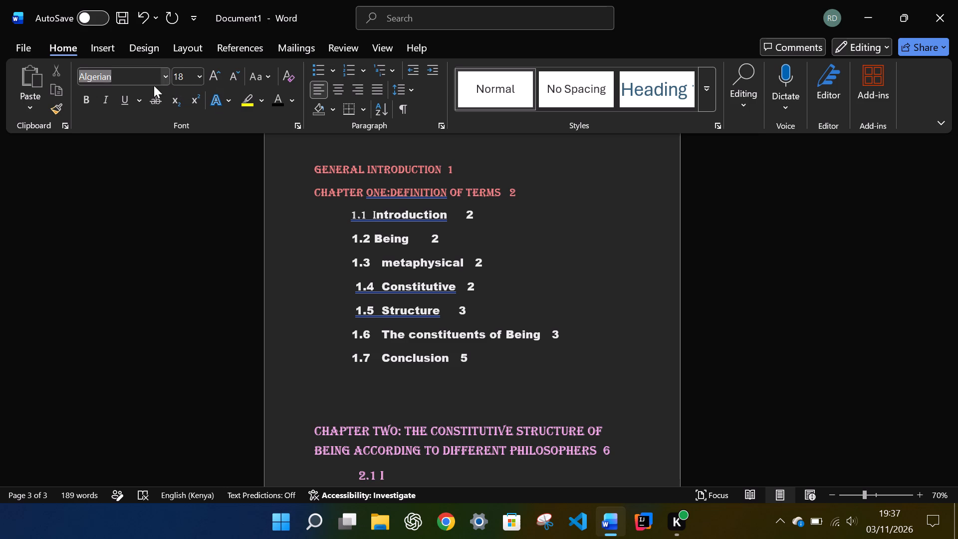
click(163, 77)
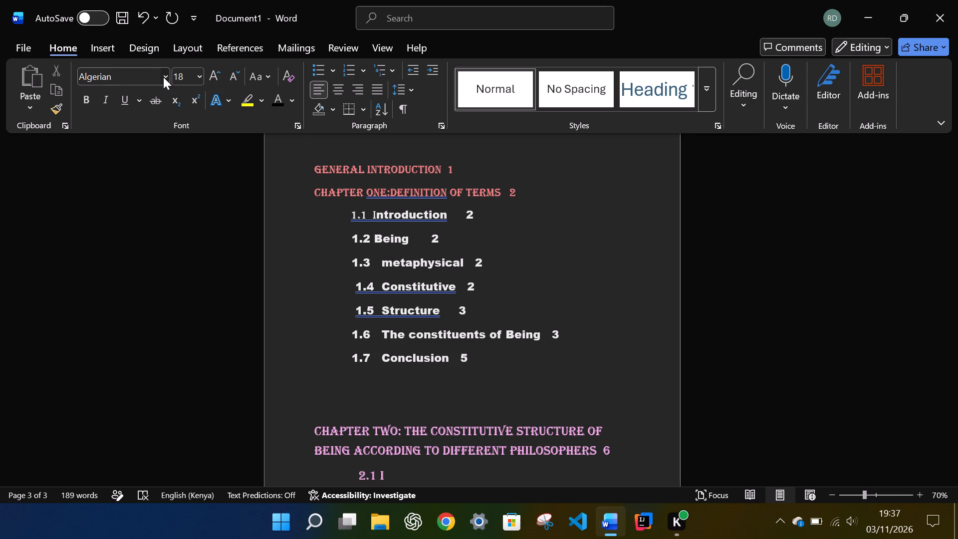
click(164, 193)
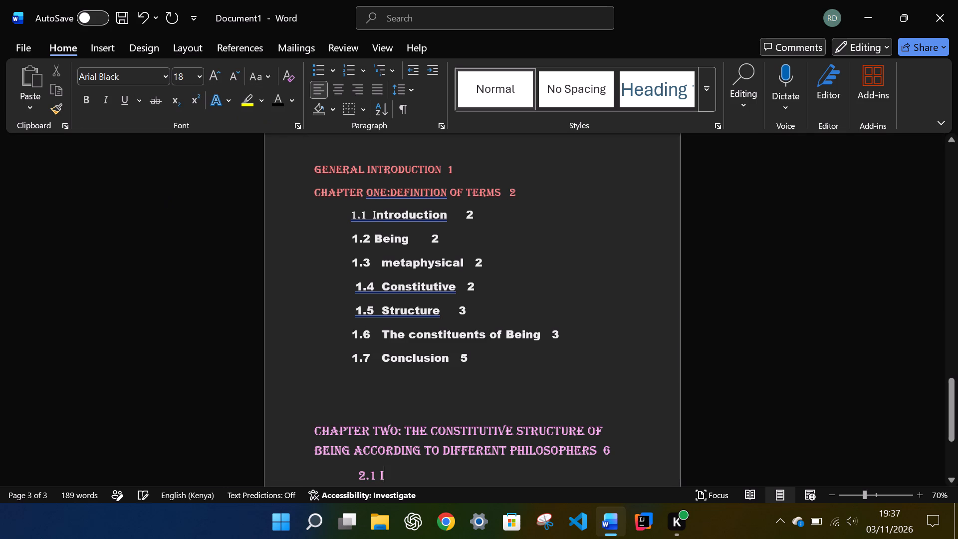
key(n)
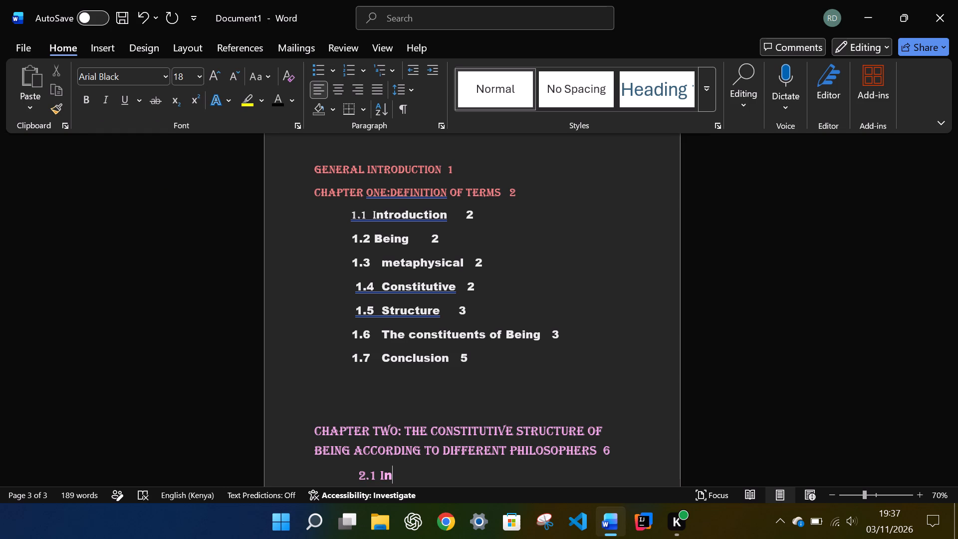
key(t)
text(ro)
text(duction)
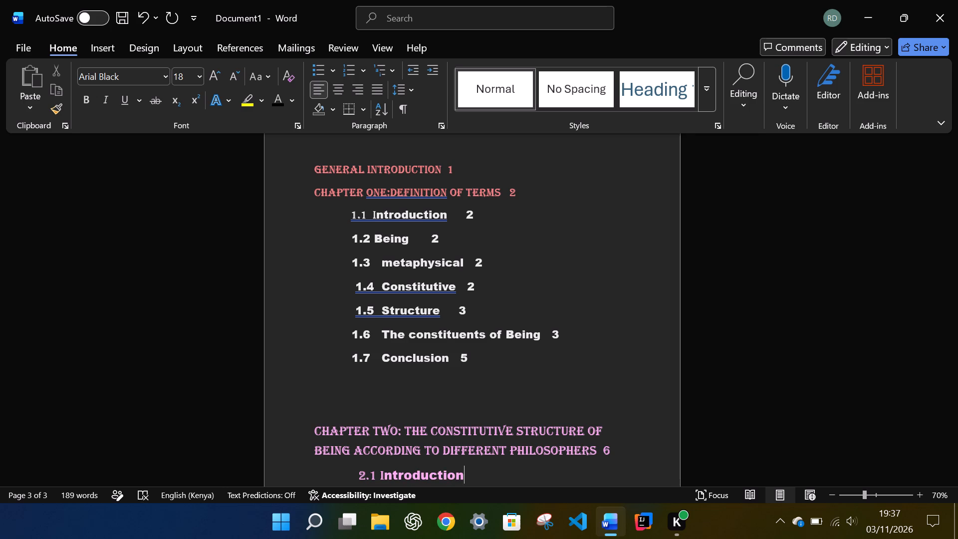
key(space)
key(space)
key(space)
text(6)
Start a new line below 2.1 Introduction, indented with spaces to match it, and number it 2.2.
key(Return)
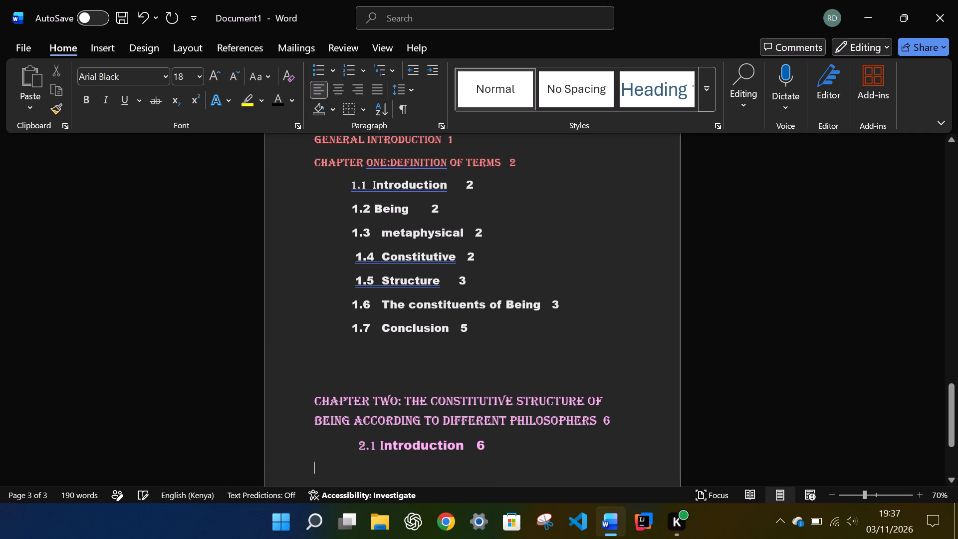
key(space)
key(space)
key(space)
key(space)
key(space)
key(space)
key(space)
key(space)
key(space)
key(space)
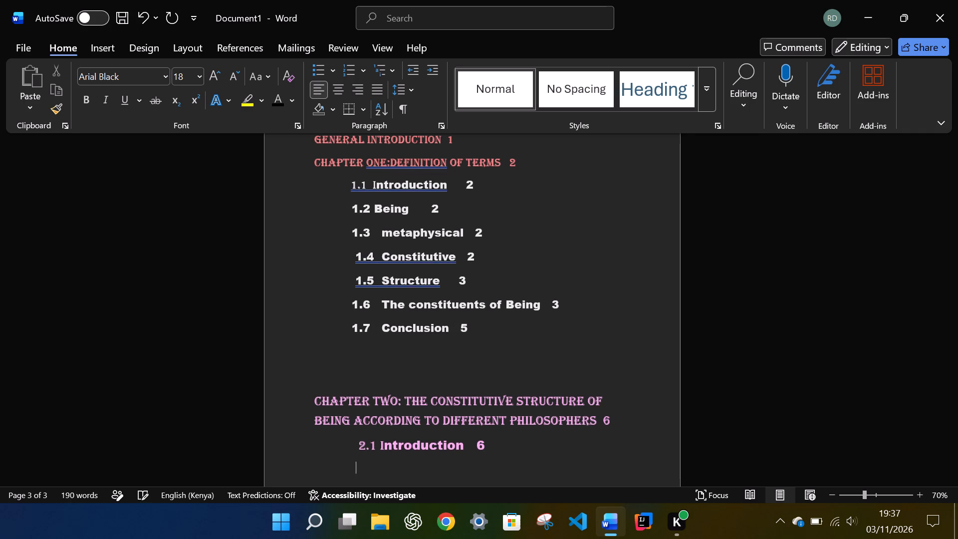
key(space)
text(2.2)
Add the title Parmenides and plato to entry 2.2, followed by page number 6.
key(space)
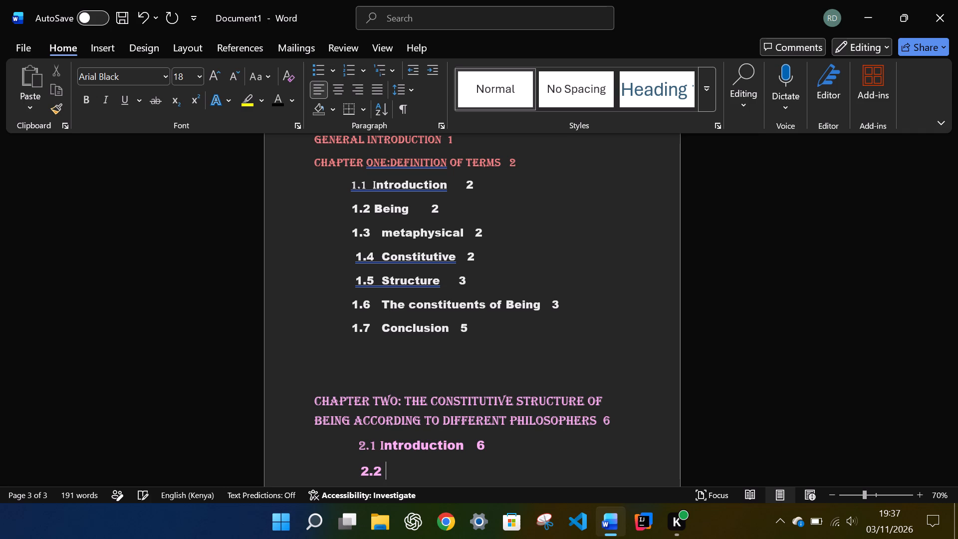
key(p)
key(BackSpace)
key(a)
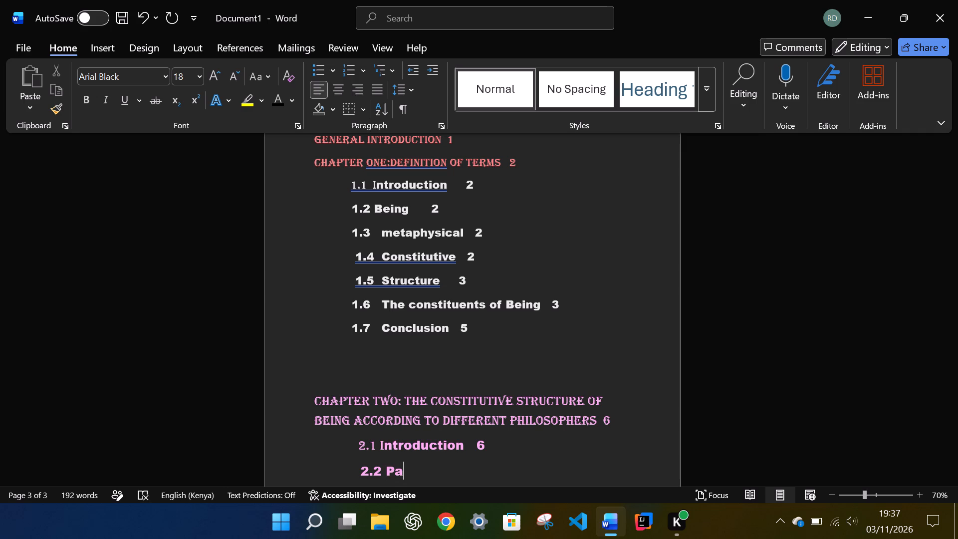
key(r)
text(menides)
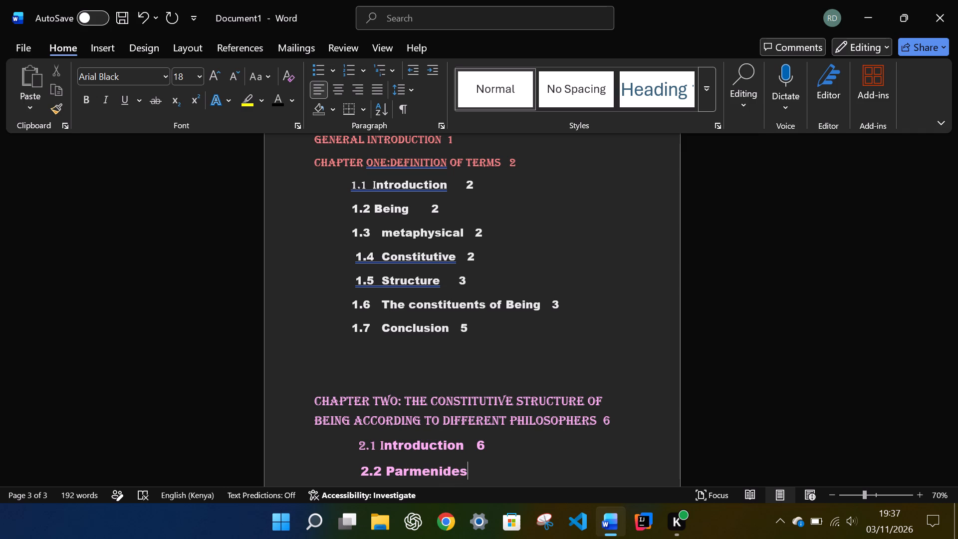
key(space)
text(and)
key(space)
text(plato)
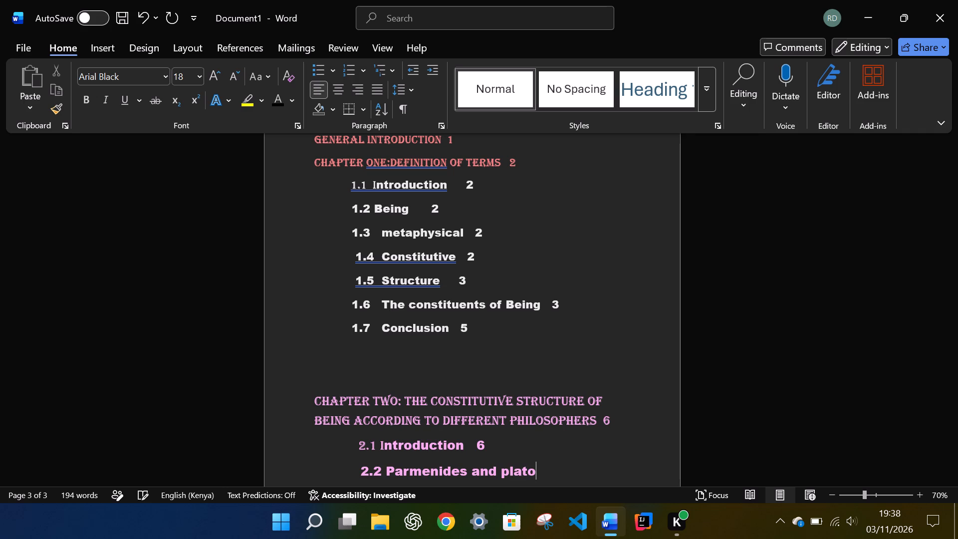
key(space)
key(6)
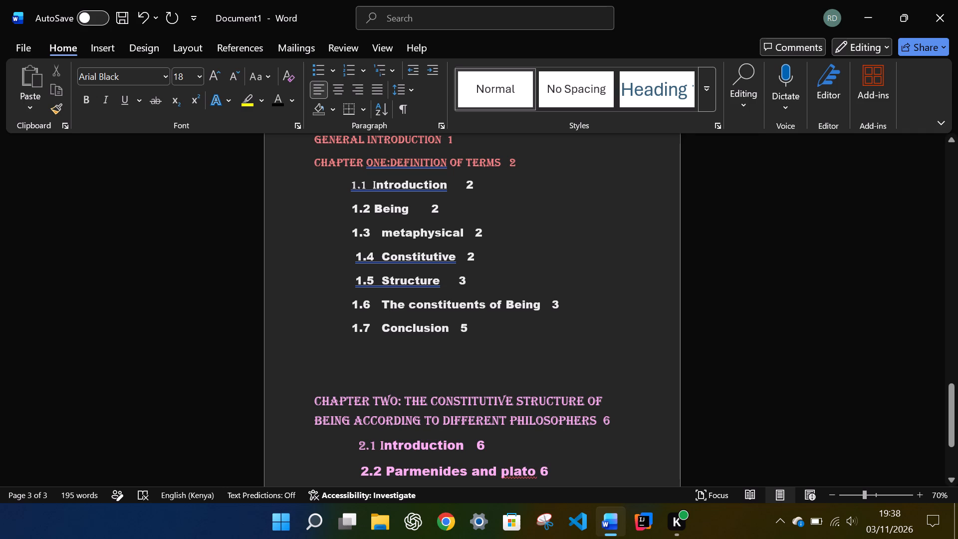
Correct the spelling of plato in entry 2.2 to the suggested Plato.
click(510, 474)
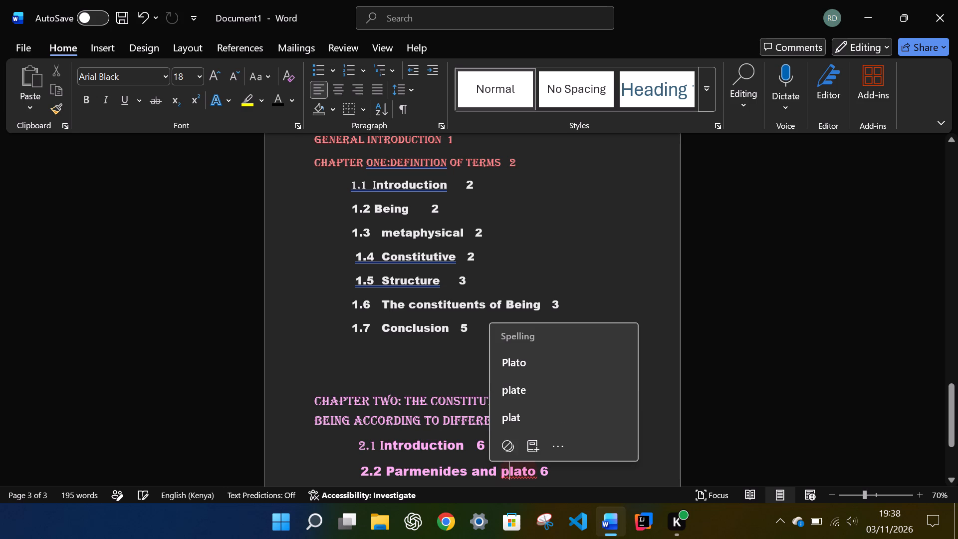
click(538, 362)
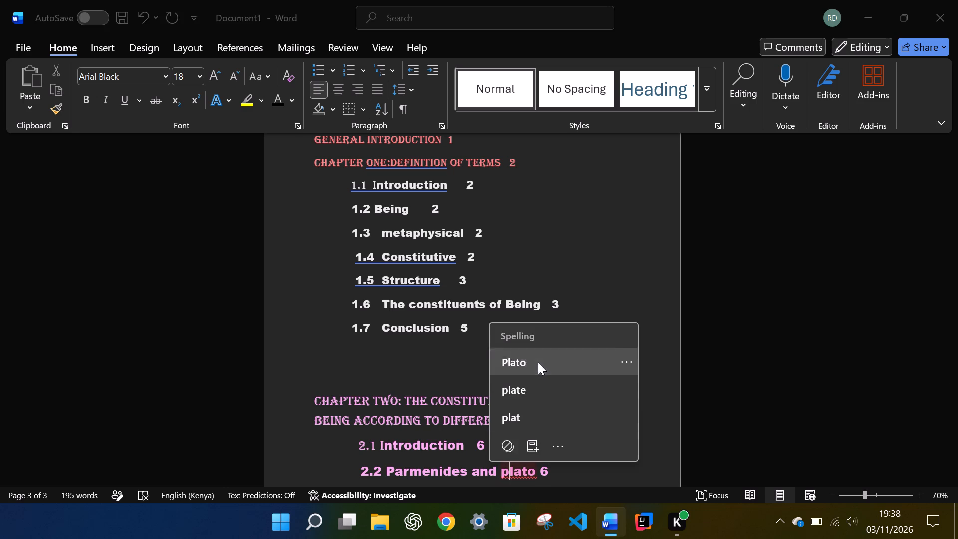
Start a new line below 2.2 Parmenides and Plato, indented with spaces to match it, and number it 2.3.
click(553, 468)
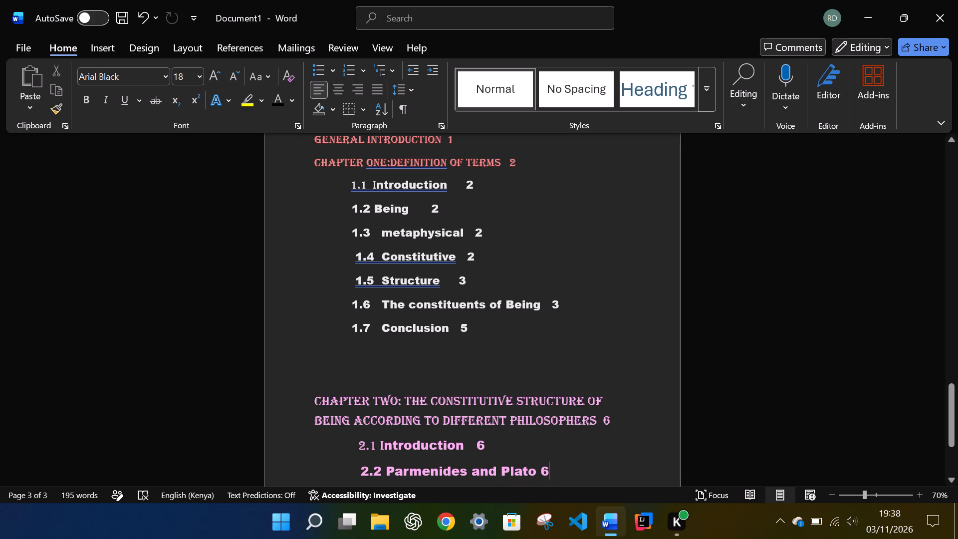
key(Return)
key(space)
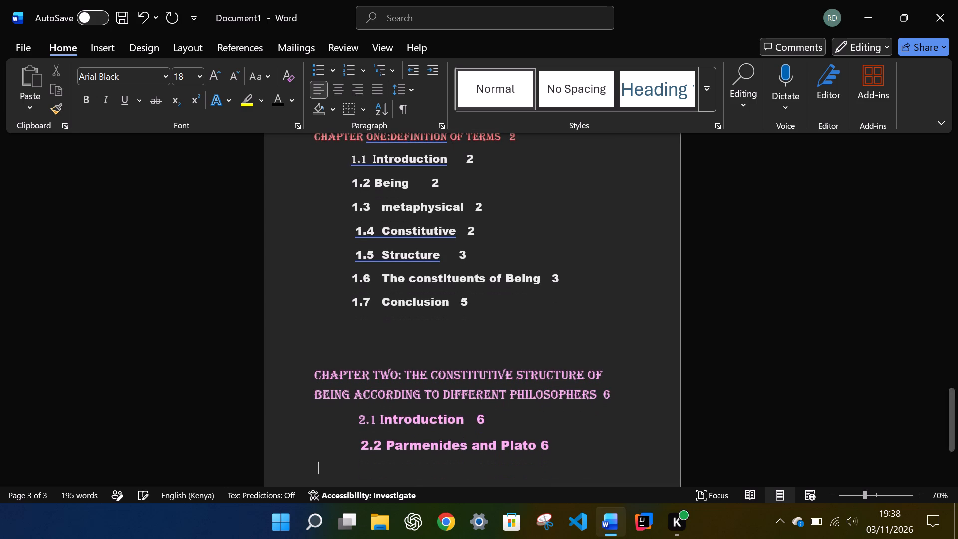
key(space)
key(space)
key(space)
key(space)
key(space)
key(space)
key(space)
key(space)
key(space)
key(space)
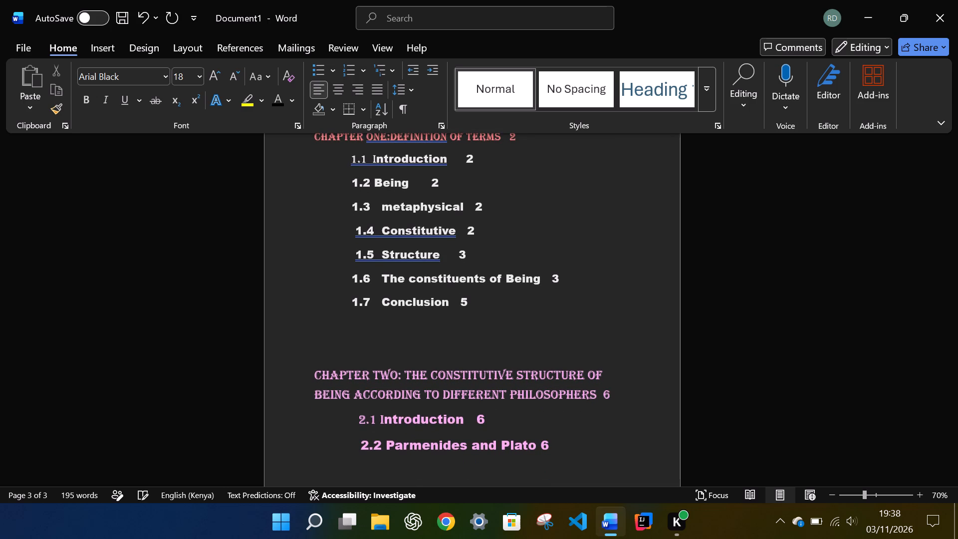
key(2)
text(.3)
Add the title Aristotle to entry 2.3, followed by page number 6.
key(space)
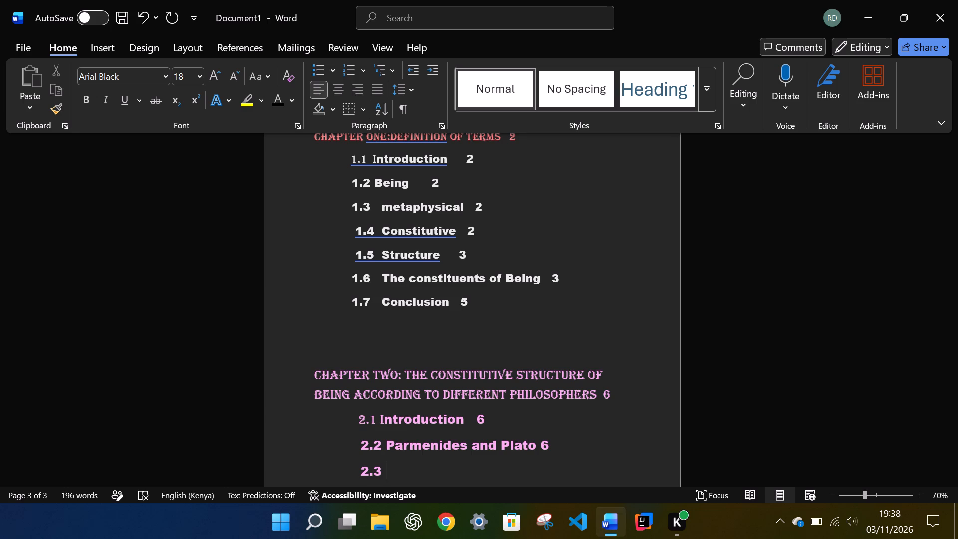
key(shift+a)
text(rist)
key(o)
text(tle)
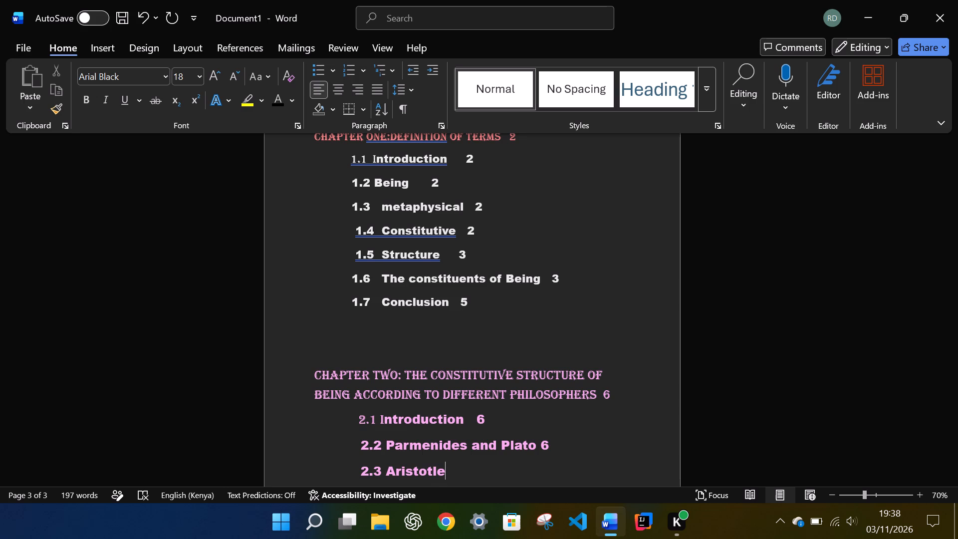
key(space)
text(6)
Start a new line below 2.3 Aristotle, indented with spaces to match it, and number it 2.4.
key(Return)
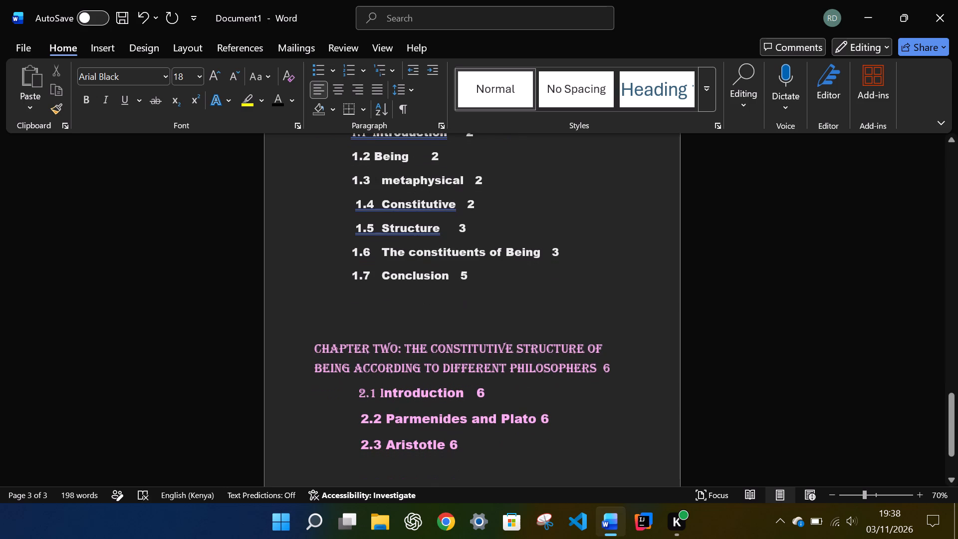
key(space)
key(space)
key(space)
key(space)
key(space)
key(space)
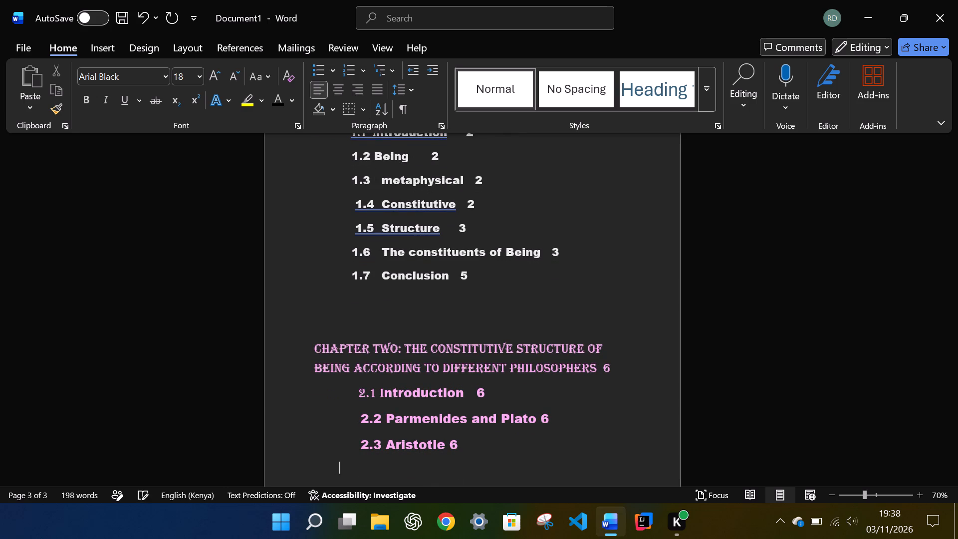
key(space)
key(space)
key(space)
key(space)
key(space)
text(2.4)
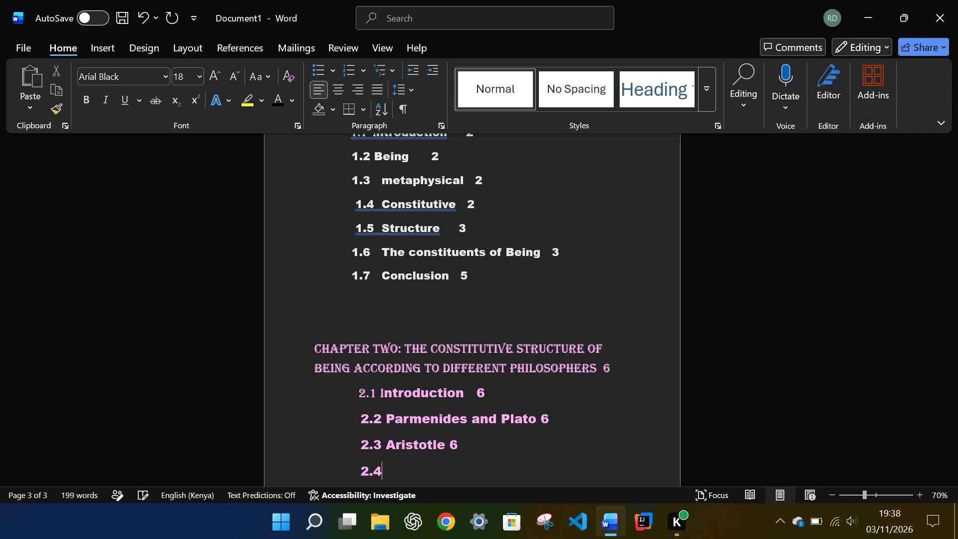
Add the title Avicenna to entry 2.4, followed by page number 6.
key(space)
key(shift+a)
text(vi)
text(ce)
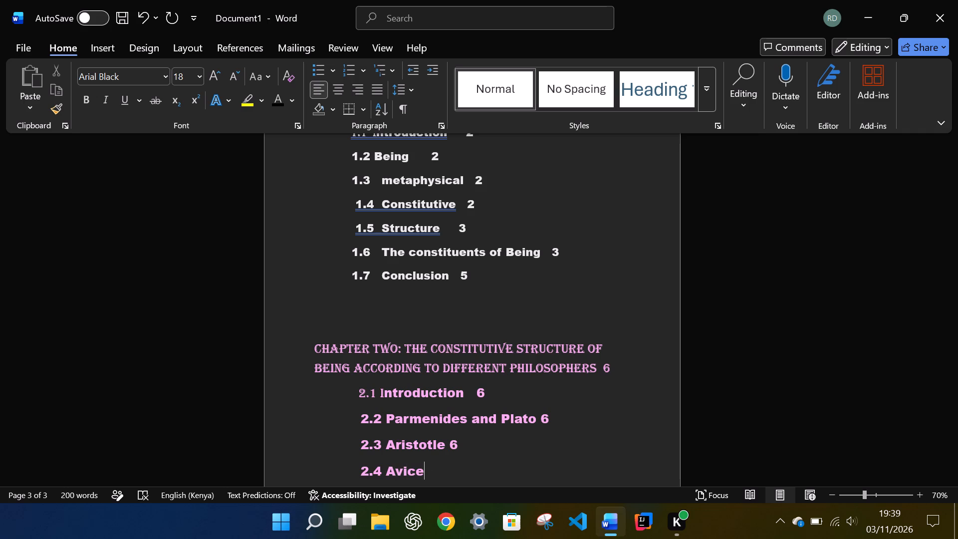
text(nn)
key(a)
key(space)
text(6)
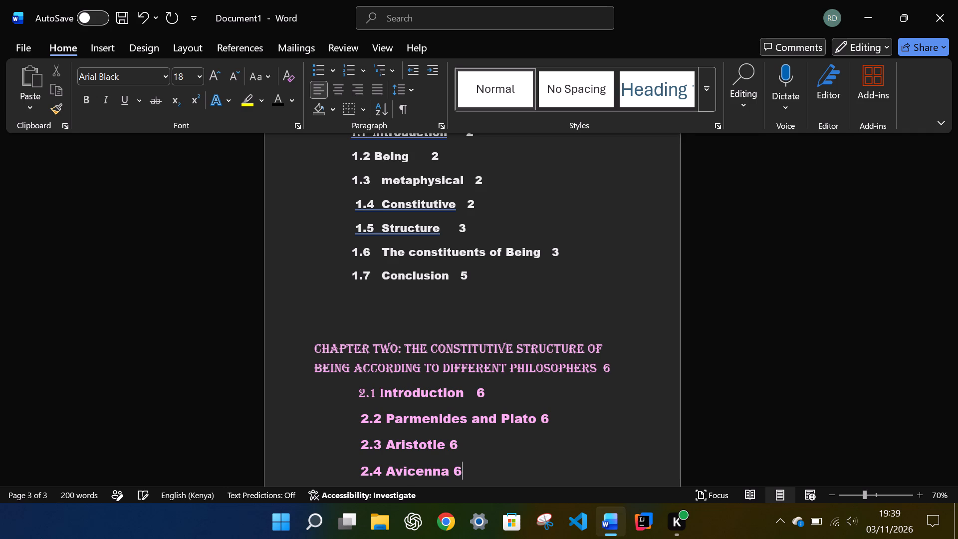
Start a new line below 2.4 Avicenna, indented with spaces to match it, and number it 2.5.
key(Return)
key(space)
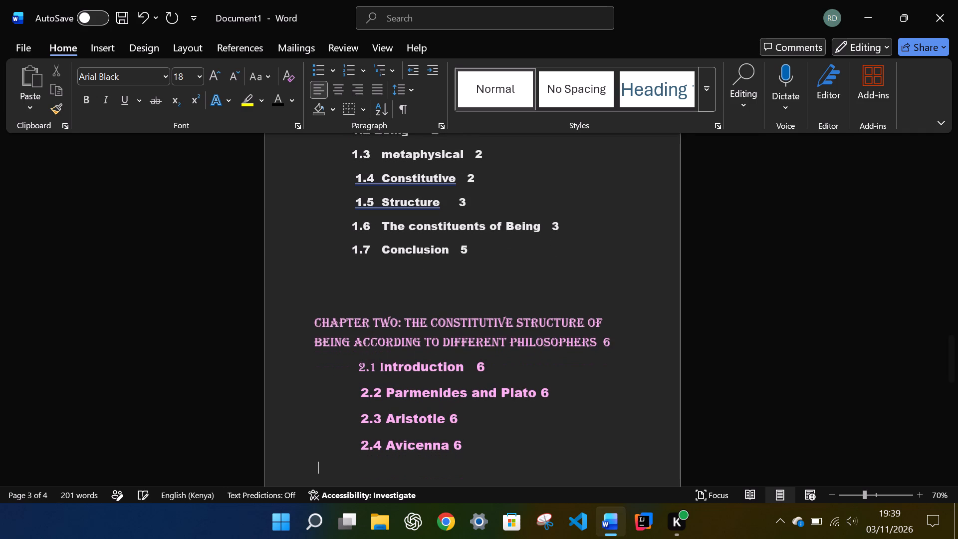
key(space)
key(space)
key(space)
key(space)
key(space)
key(space)
key(space)
key(space)
key(space)
key(space)
text(2,)
key(5)
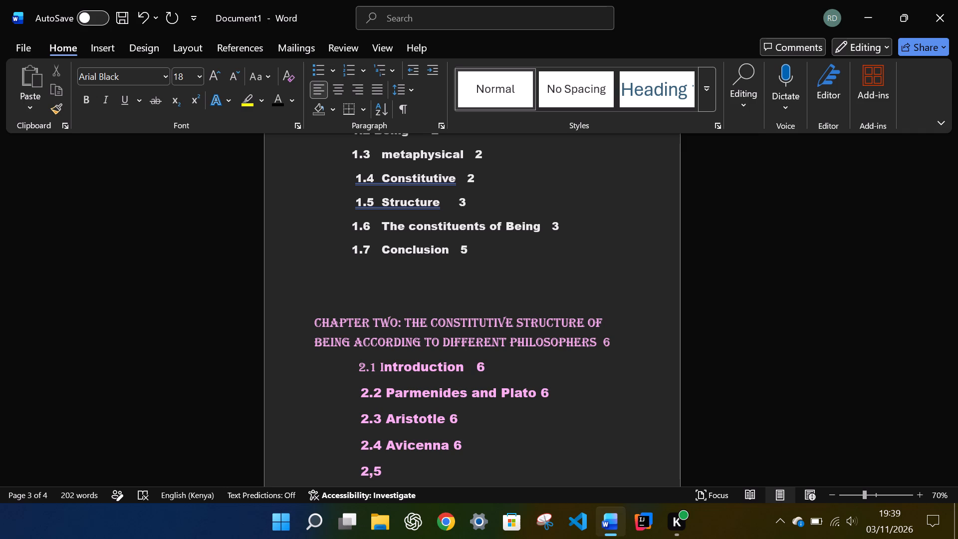
key(BackSpace)
key(BackSpace)
key(period)
text(5)
Add the title Thomas Aquinas to entry 2.5, followed by two spaces and page number 7.
key(space)
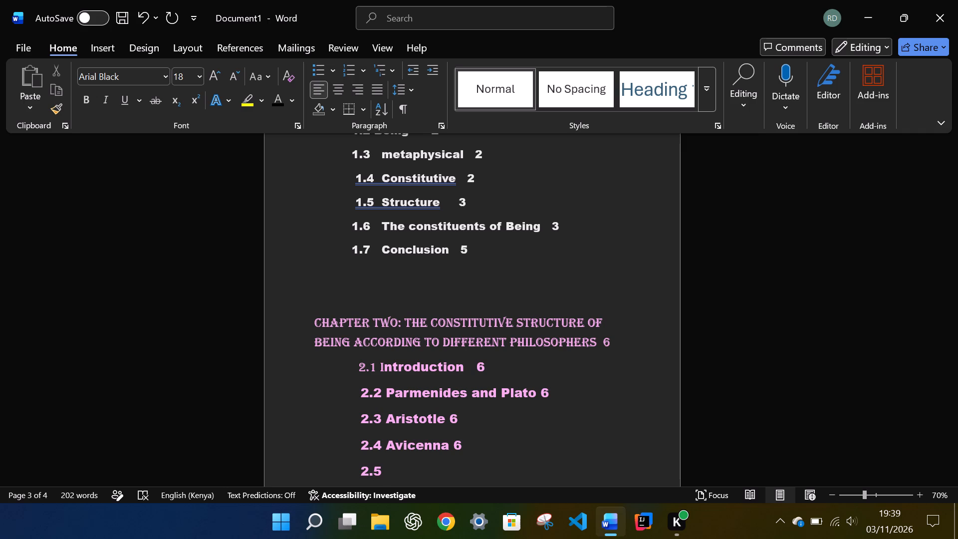
text(Thomas)
key(space)
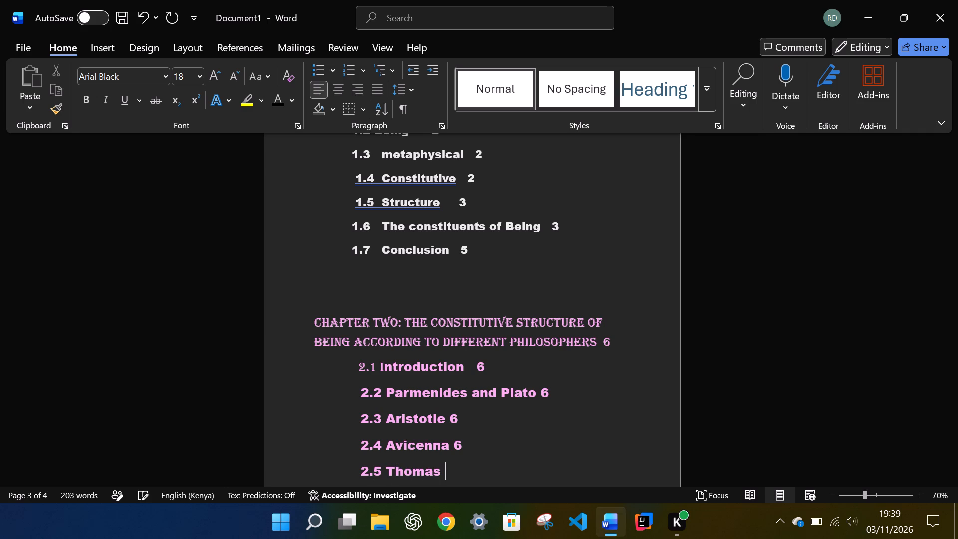
key(a)
text(quinas)
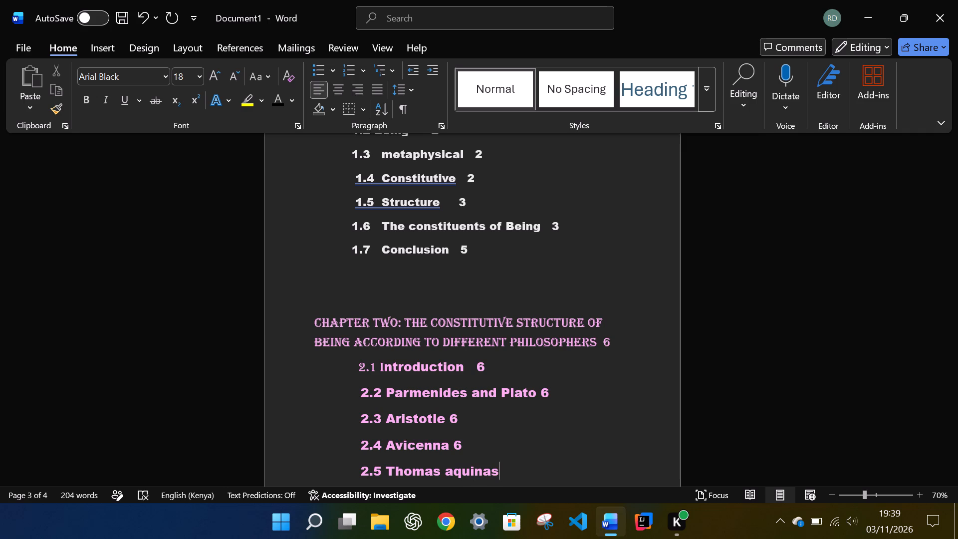
key(space)
key(space)
text(7)
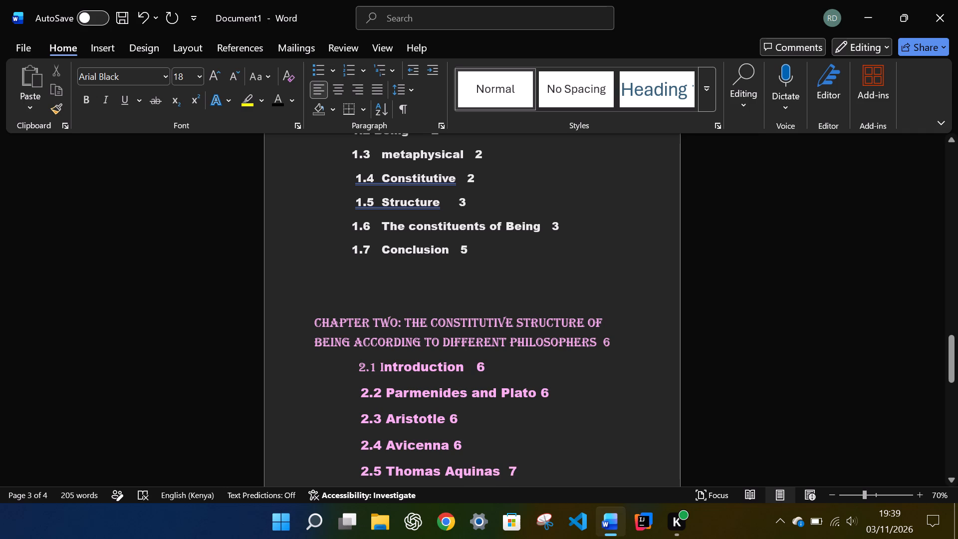
click(455, 471)
click(540, 462)
key(BackSpace)
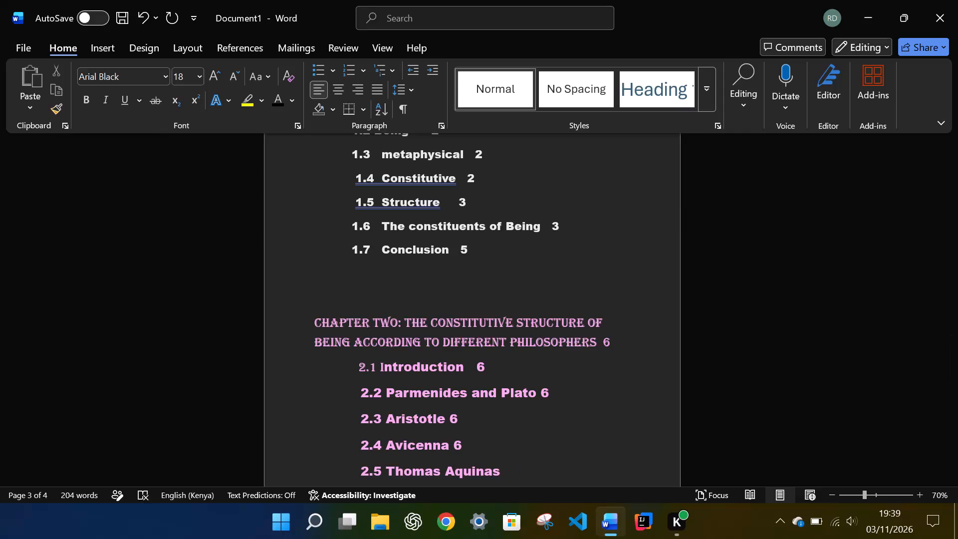
key(7)
Start a new line below 2.5 Thomas Aquinas, indented with ten spaces, and number it 2 .6.
key(Return)
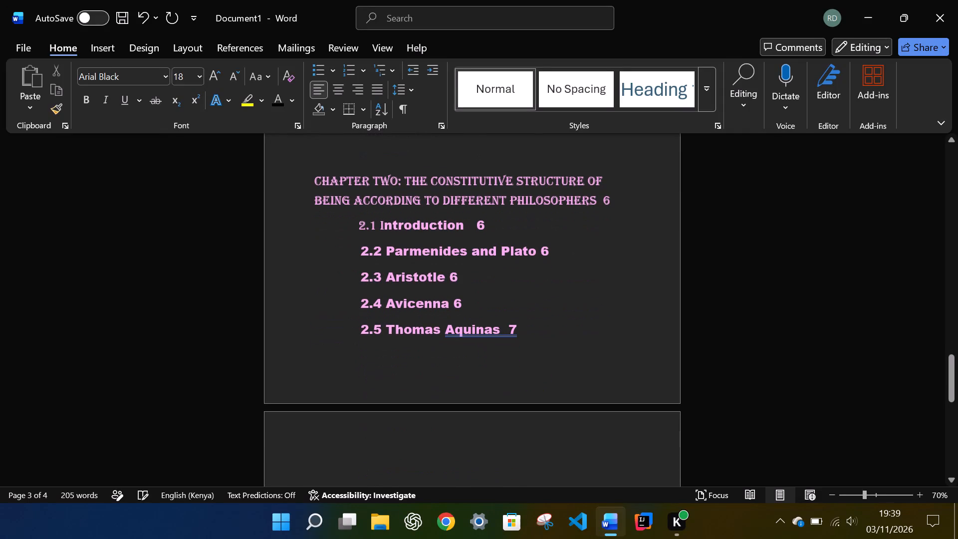
key(space)
key(space)
key(space)
key(space)
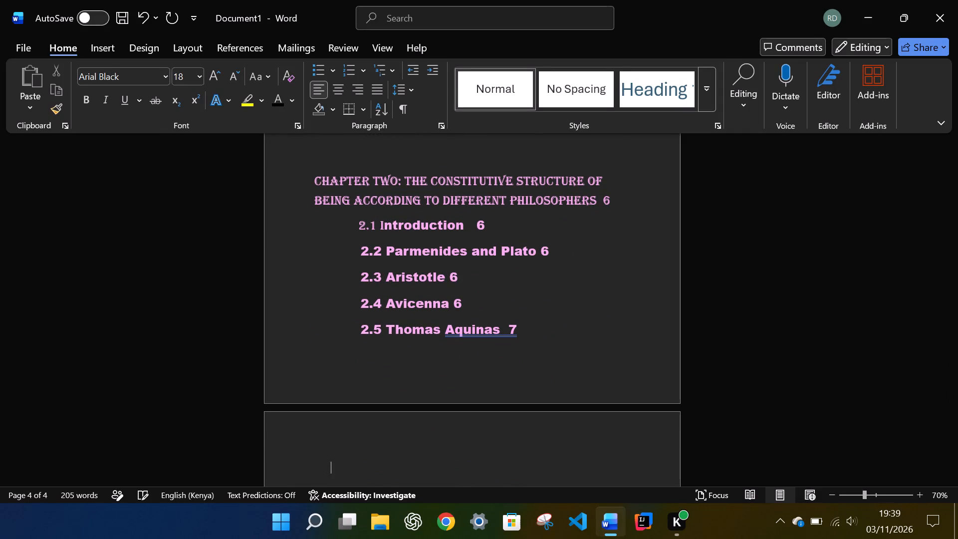
key(space)
key(space)
key(space)
key(space)
key(space)
key(space)
key(2)
key(space)
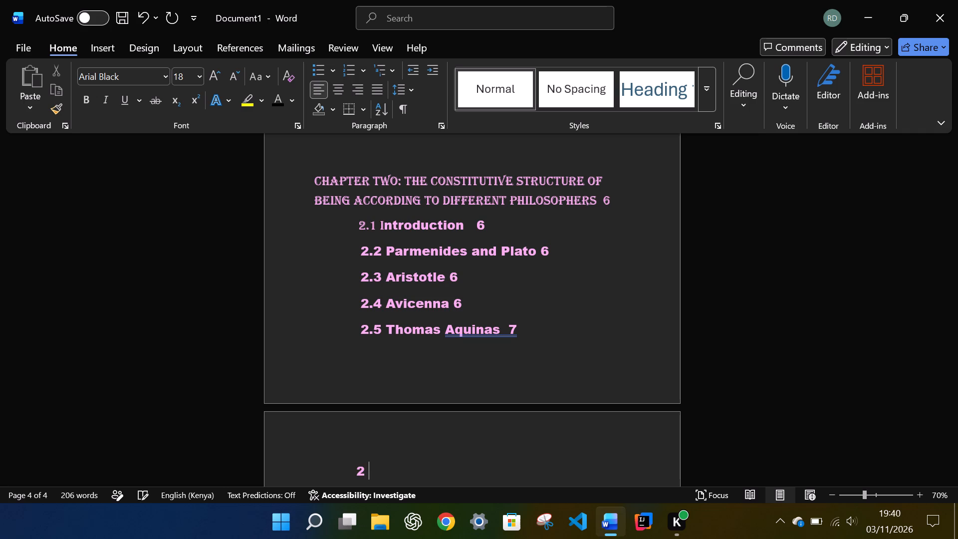
text(.6)
key(space)
Add the title Suarez to the sixth Chapter Two entry, followed by three spaces and page number 8.
text(Suarez)
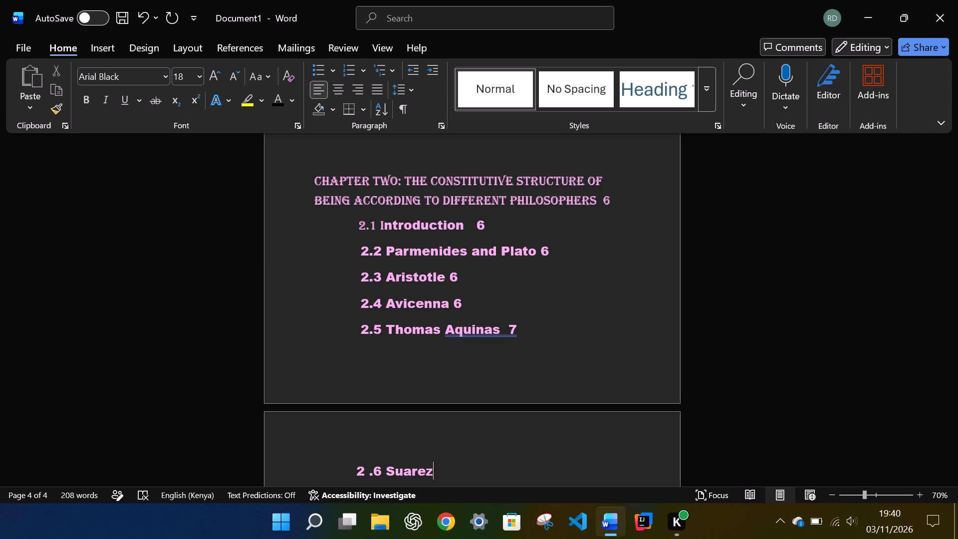
key(space)
key(space)
key(space)
text(8)
Start a new line below the Suarez entry, indented with eleven spaces, and number it 2.7.
key(Return)
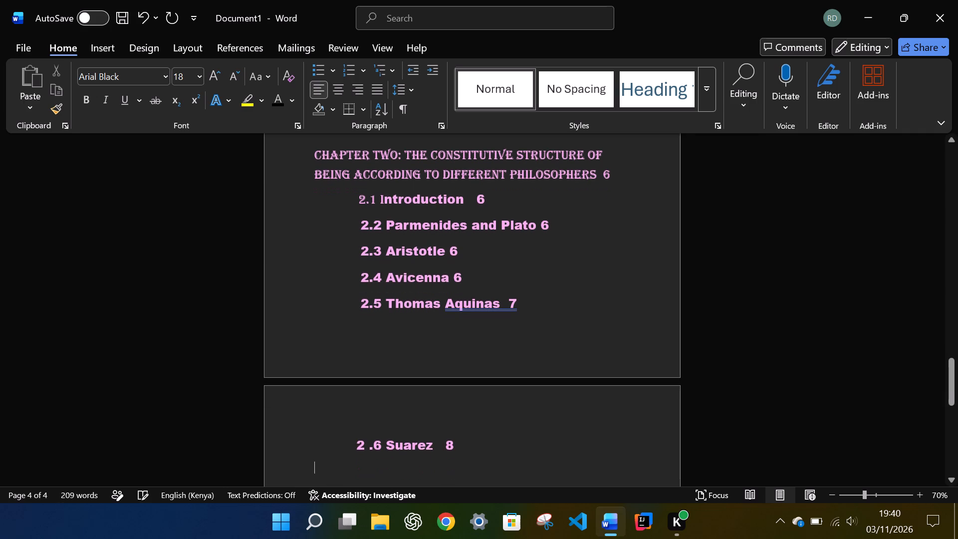
key(space)
key(space)
key(space)
key(space)
key(space)
key(space)
key(space)
key(space)
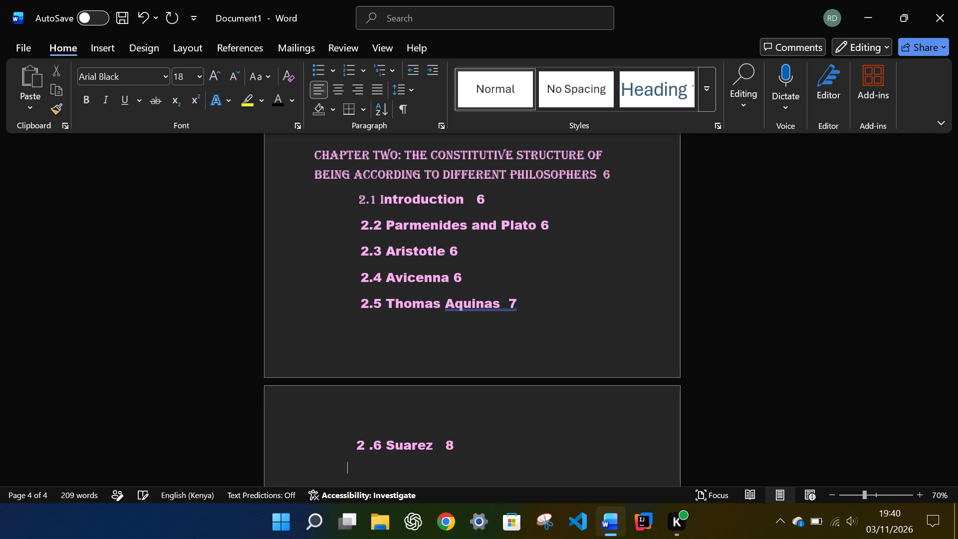
key(space)
key(space)
key(space)
text(2)
key(period)
key(7)
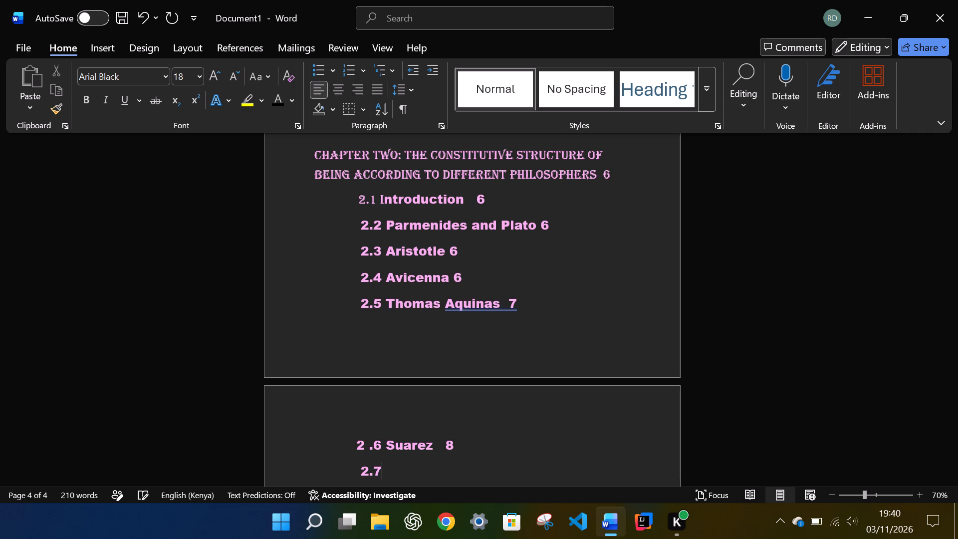
key(space)
Add the title Kant and Heidegger to entry 2.7, followed by two spaces and page number 8.
text(Ka)
text(nt)
key(space)
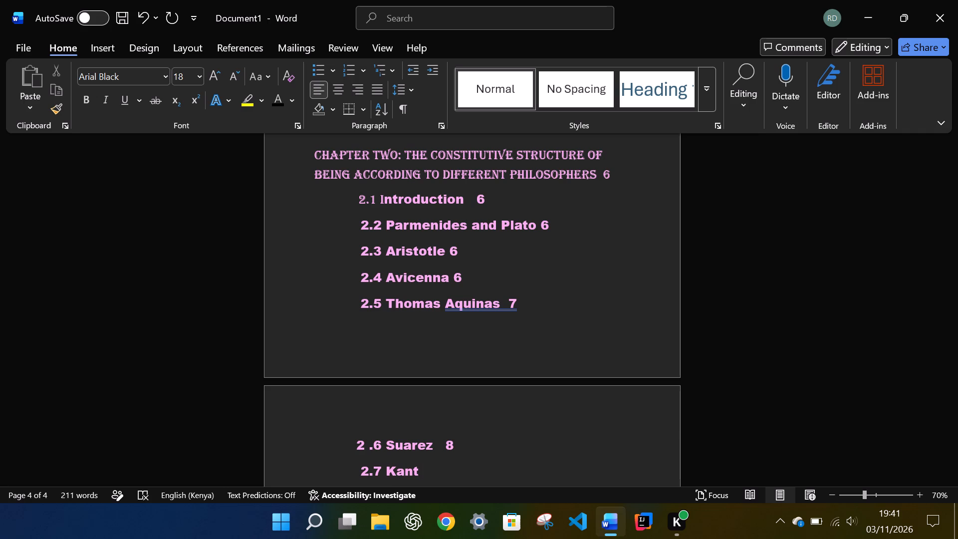
text(and)
key(space)
key(shift+h)
key(e)
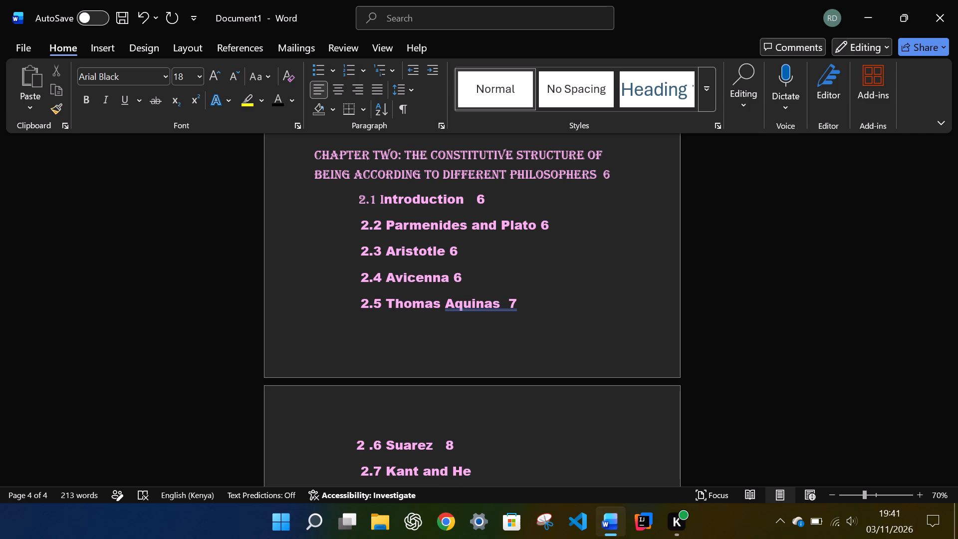
text(ide)
text(gger)
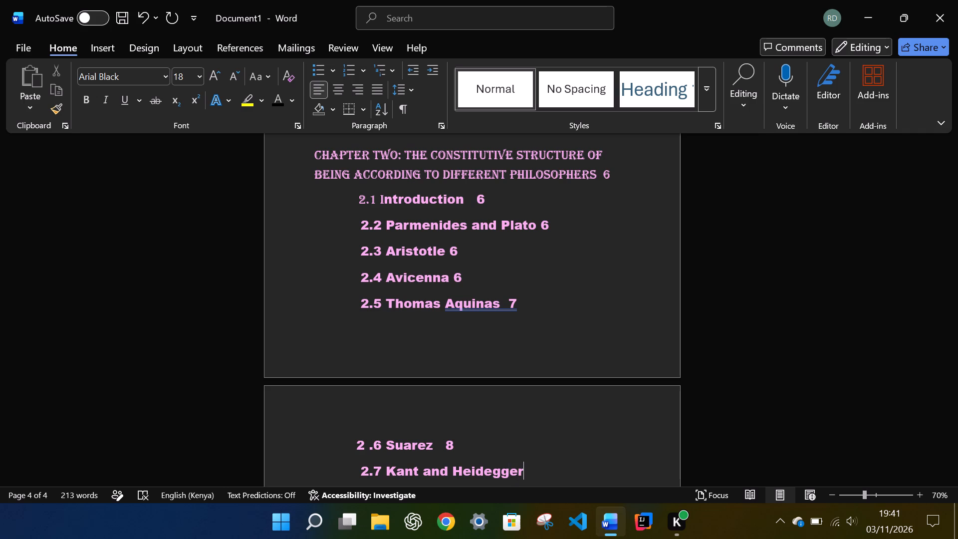
key(space)
key(space)
text(8)
Start a new line below 2.7 Kant and Heidegger, indented with eleven spaces to match it, and number it 2.8.
key(Return)
key(space)
key(space)
key(space)
key(space)
key(space)
key(space)
key(space)
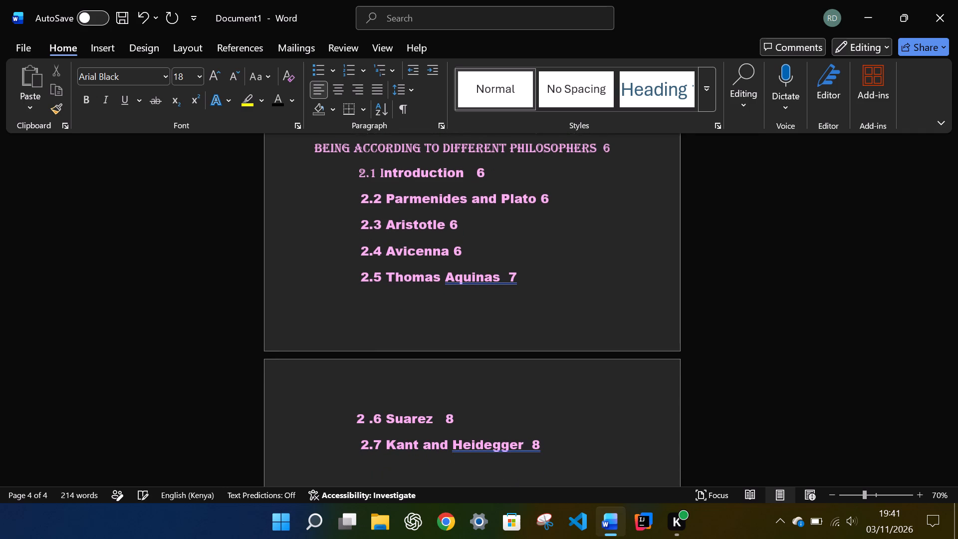
key(space)
key(space)
key(space)
key(space)
text(2,8)
key(space)
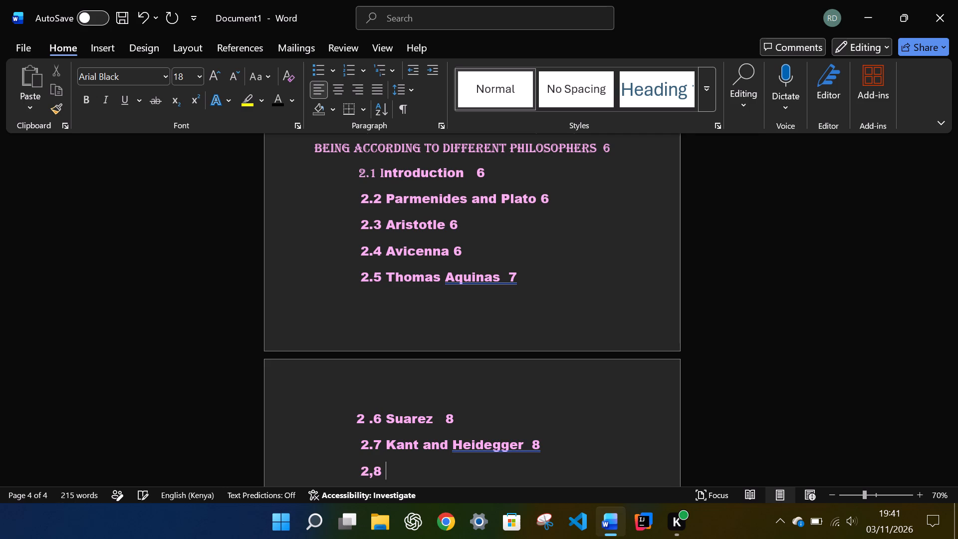
key(BackSpace)
key(BackSpace)
key(BackSpace)
key(period)
key(8)
key(space)
Add the title Conclusion to entry 2.8, followed by page number 9.
key(c)
key(BackSpace)
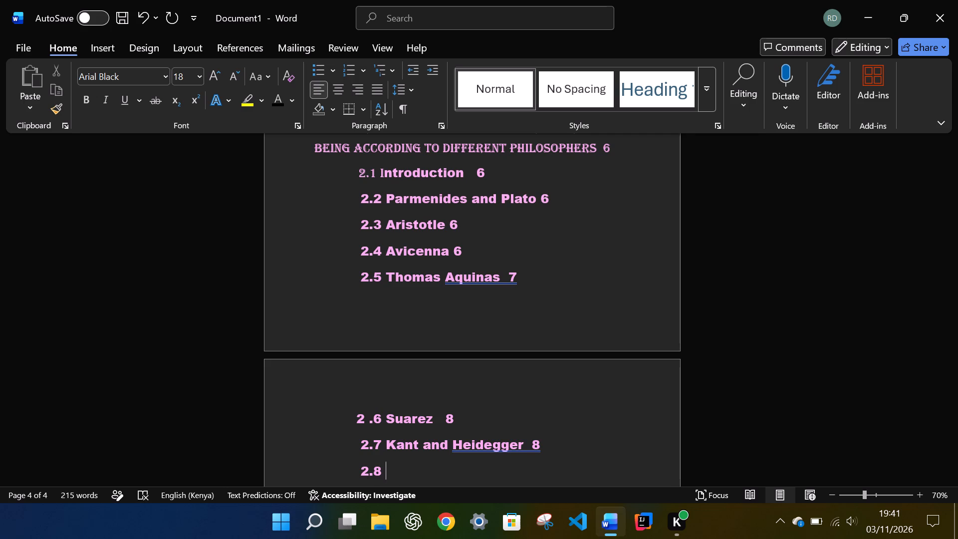
key(shift+c)
text(onclusion)
key(space)
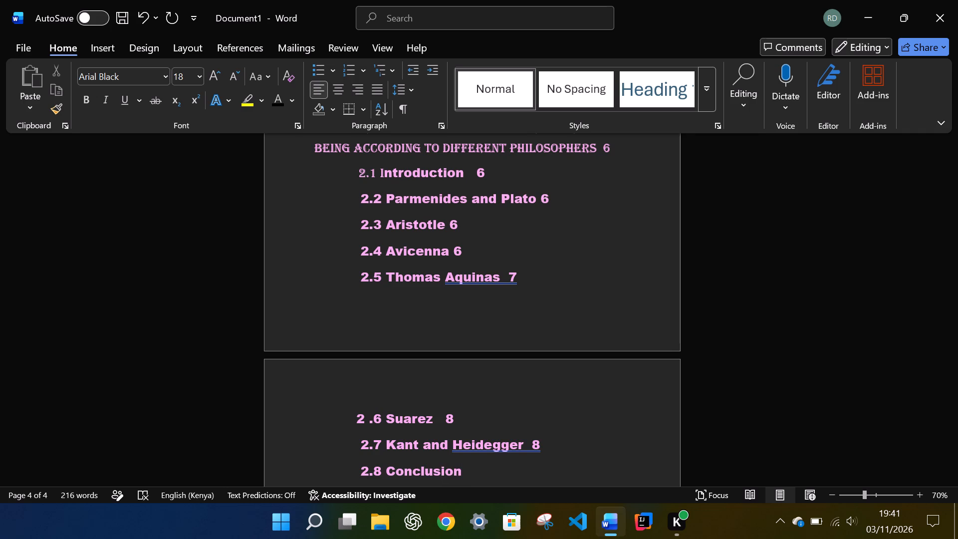
key(9)
Change the font colour of Chapter Two's entries, from 2.1 Introduction through 2.8 Conclusion, to the black theme colour.
drag(522, 469, 500, 468)
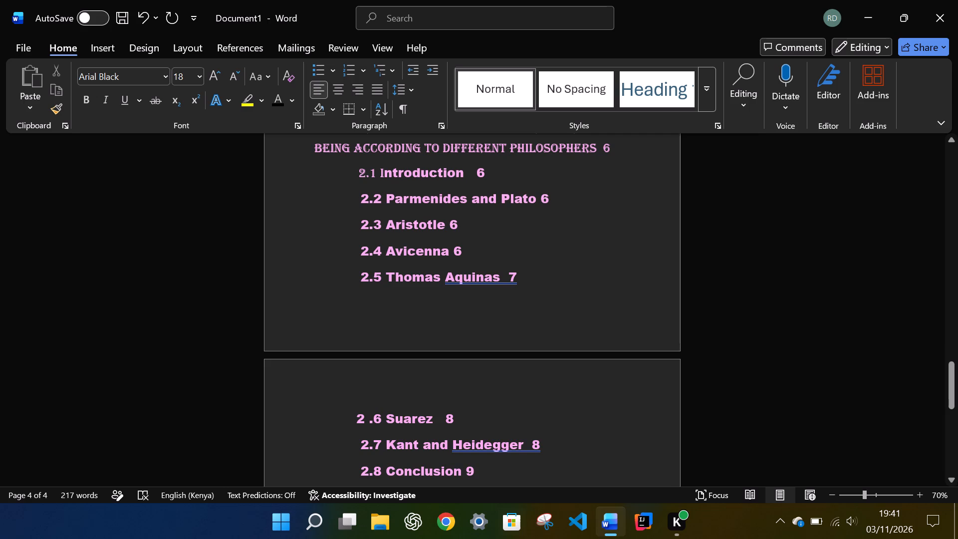
click(486, 469)
drag(486, 469, 386, 455)
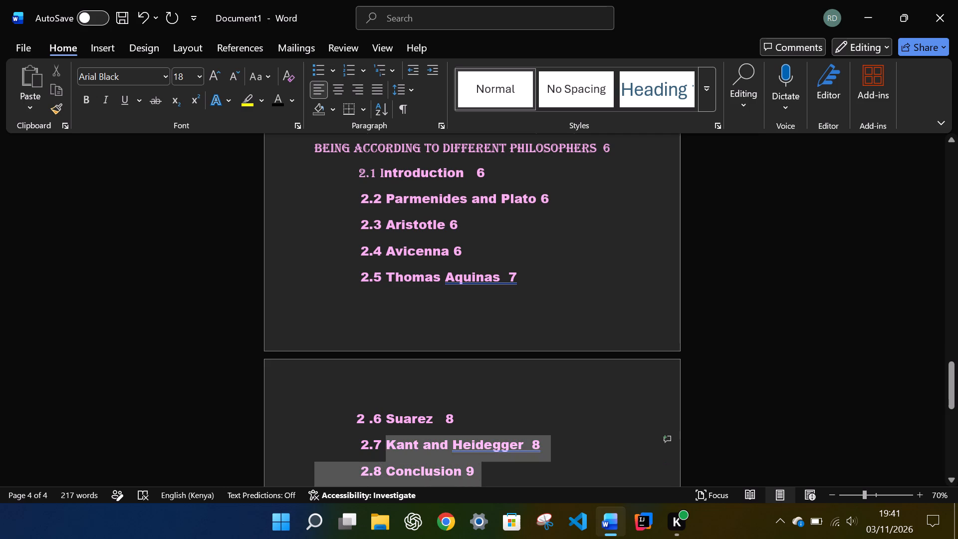
drag(386, 455, 349, 249)
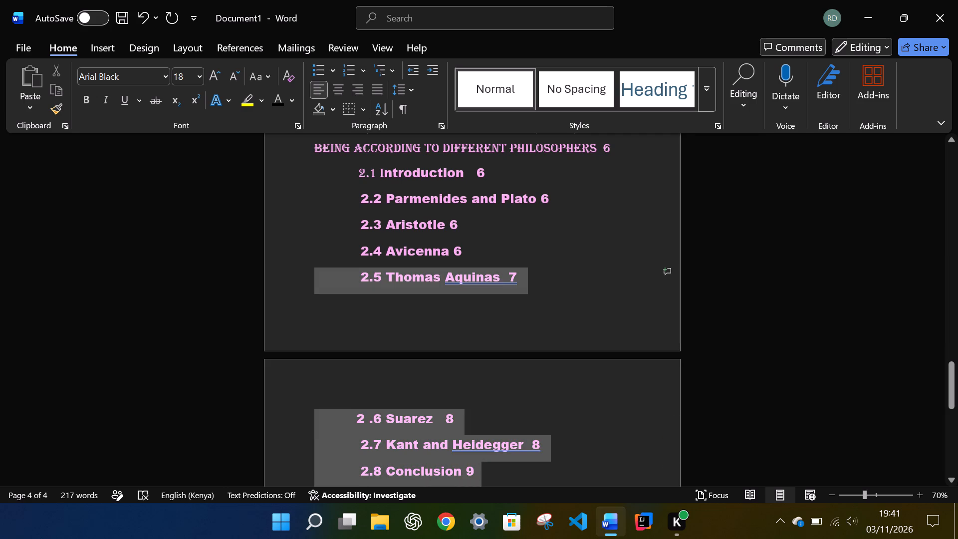
drag(349, 249, 349, 181)
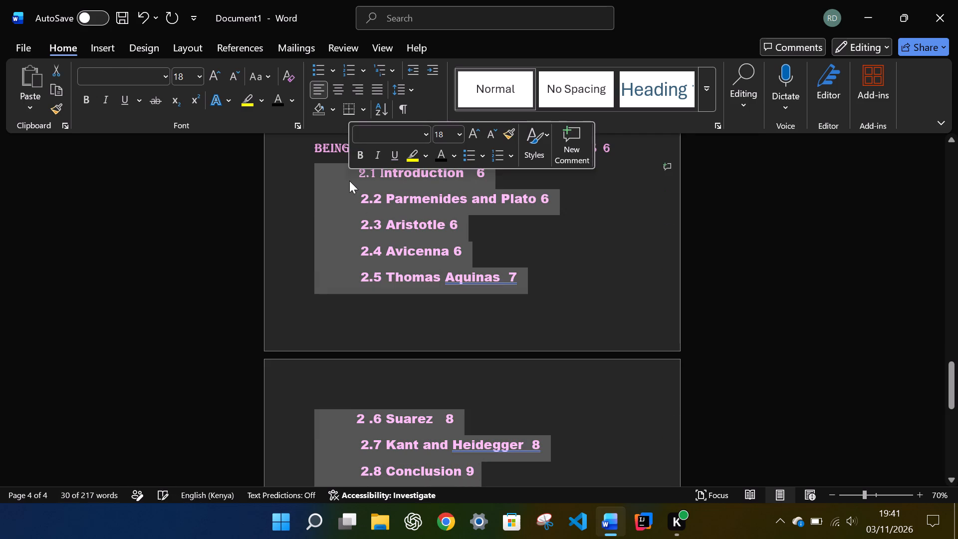
click(452, 151)
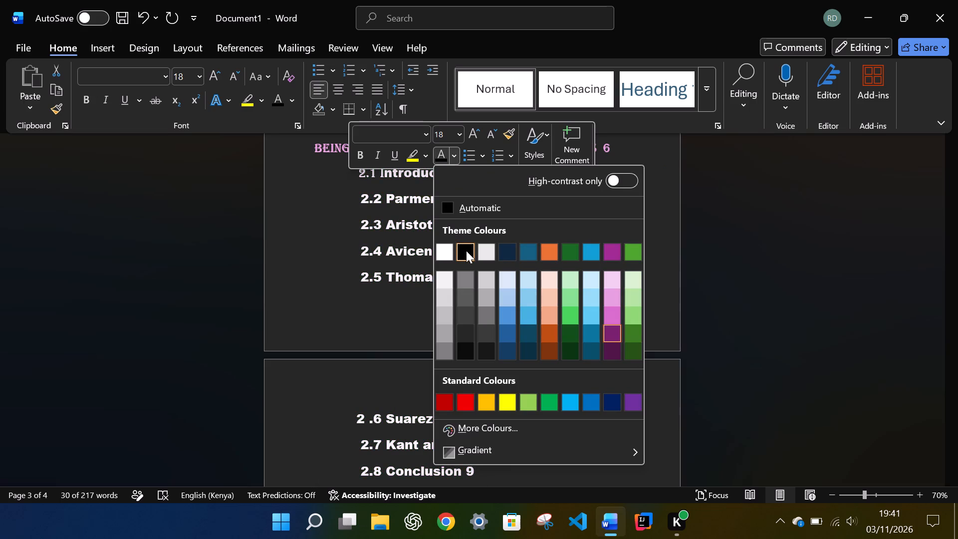
click(466, 251)
click(539, 254)
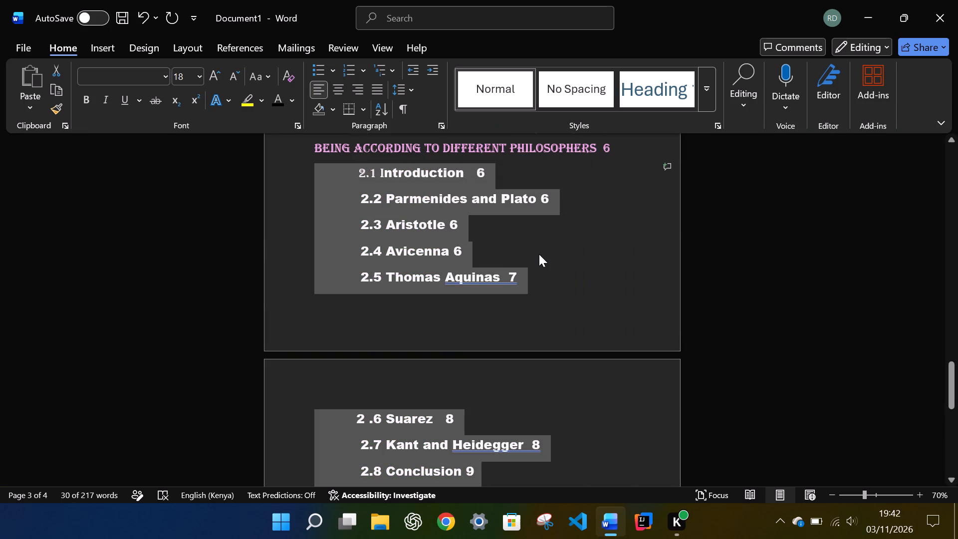